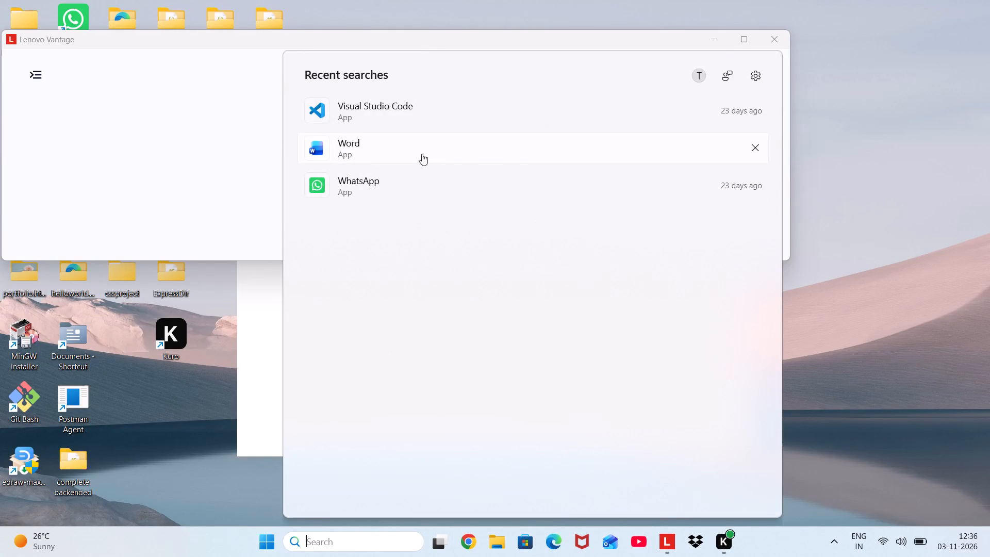
Launch Word from the recent searches.
{"action": "left_click", "coordinate": [422, 154]}
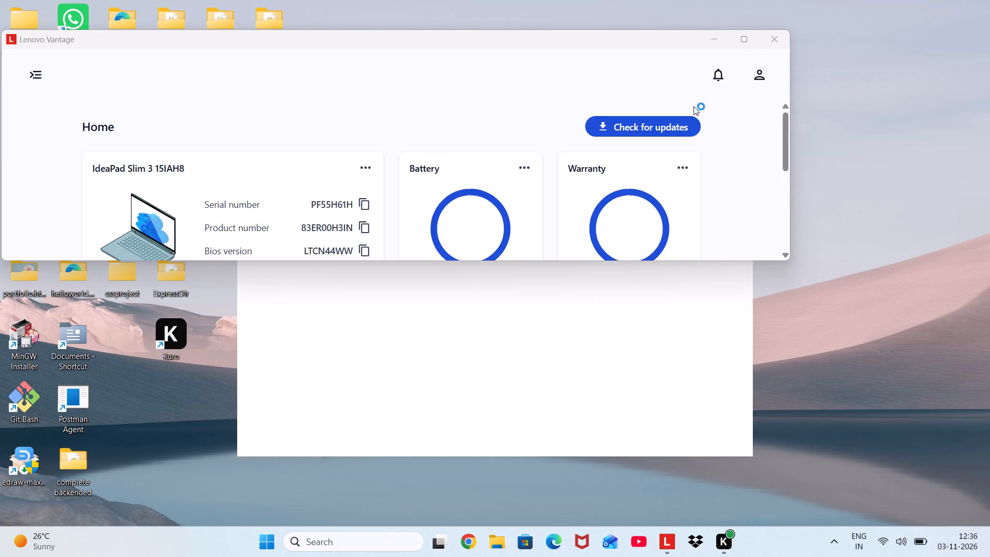
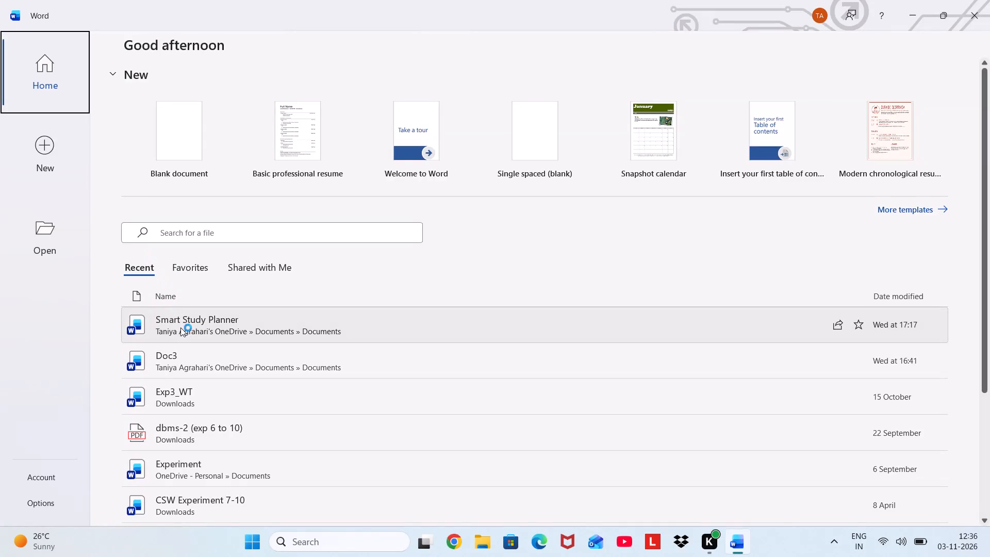
Open the Smart Study Planner document from the recent files.
{"action": "double_click", "coordinate": [211, 326]}
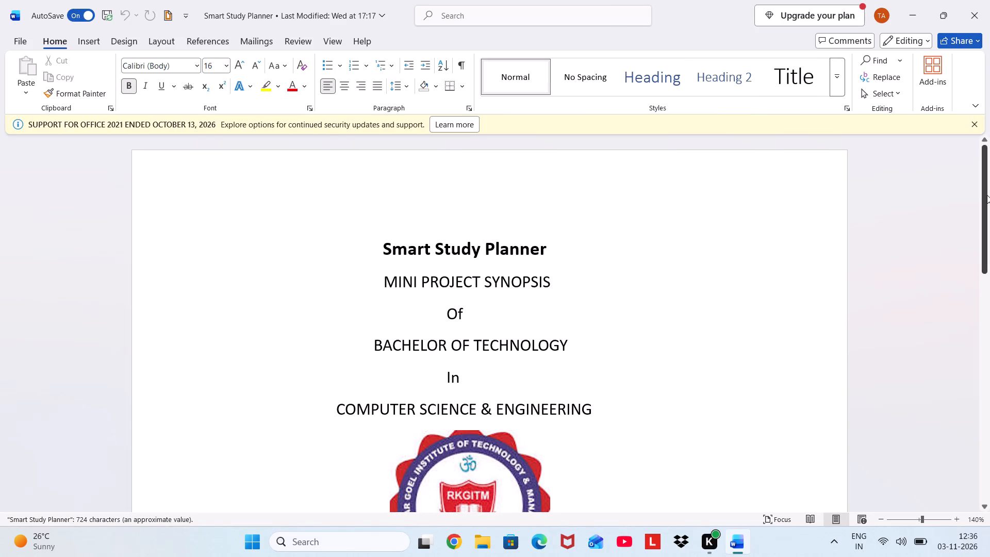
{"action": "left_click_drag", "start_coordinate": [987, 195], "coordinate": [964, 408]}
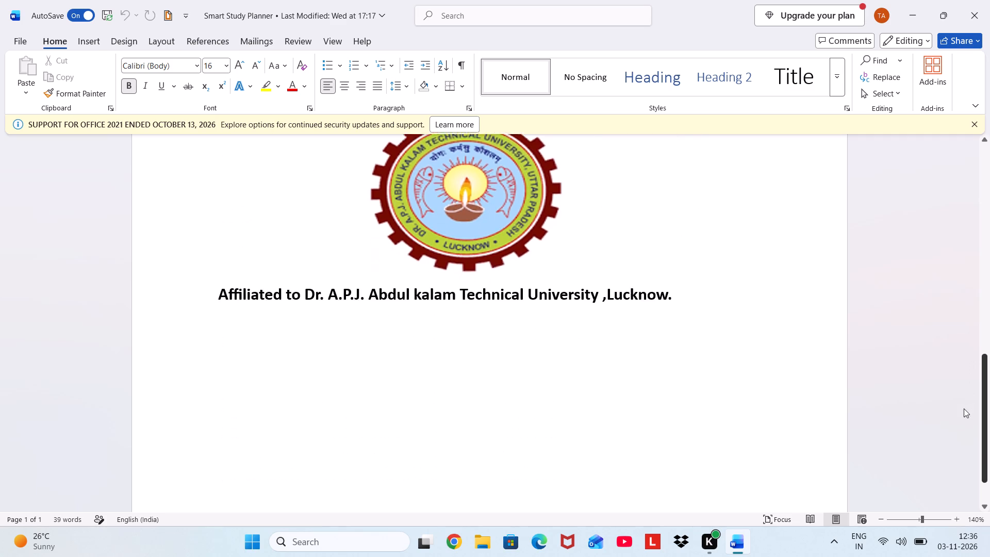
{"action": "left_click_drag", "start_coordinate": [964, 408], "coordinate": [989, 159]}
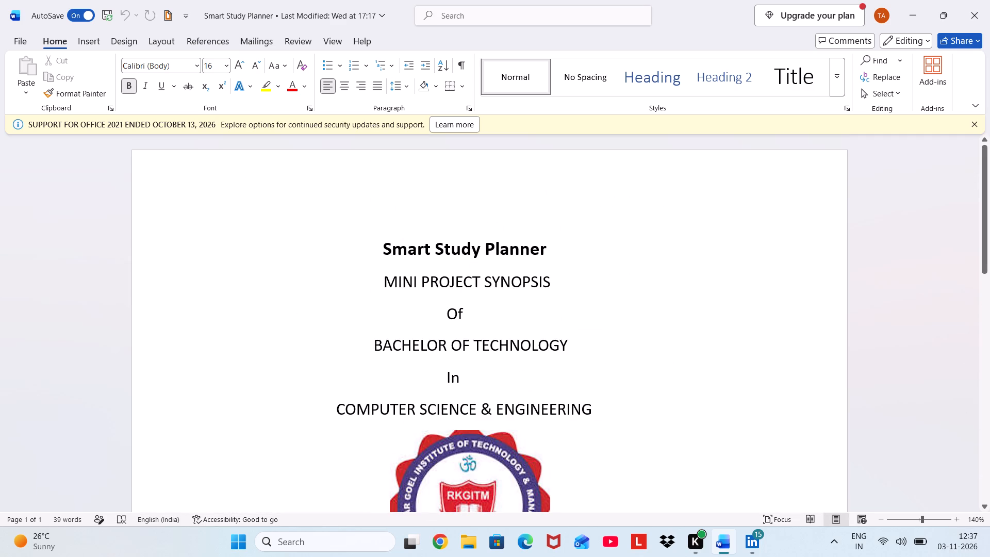
{"action": "left_click_drag", "start_coordinate": [370, 243], "coordinate": [526, 556]}
{"action": "key", "text": "BackSpace"}
{"action": "key", "text": "BackSpace"}
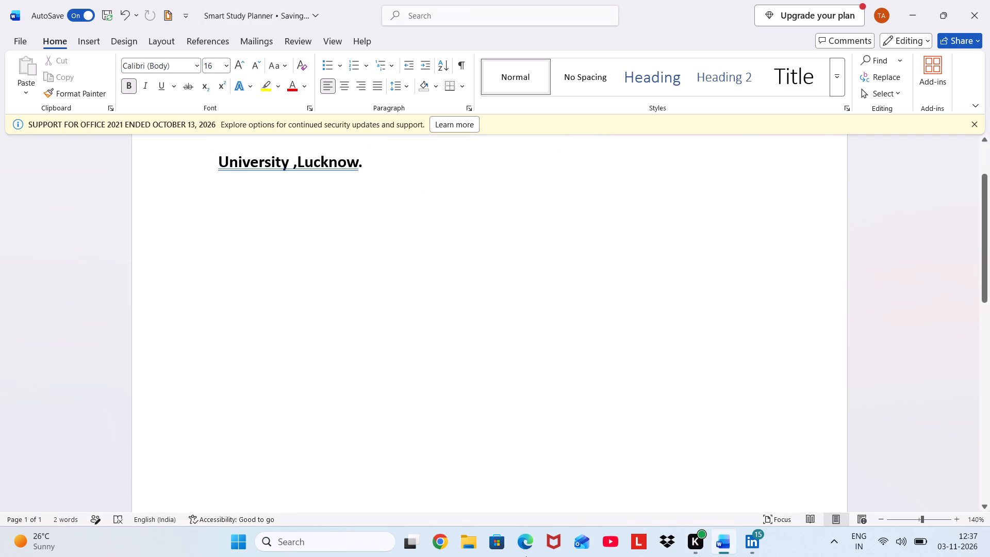
{"action": "left_click_drag", "start_coordinate": [424, 174], "coordinate": [191, 161]}
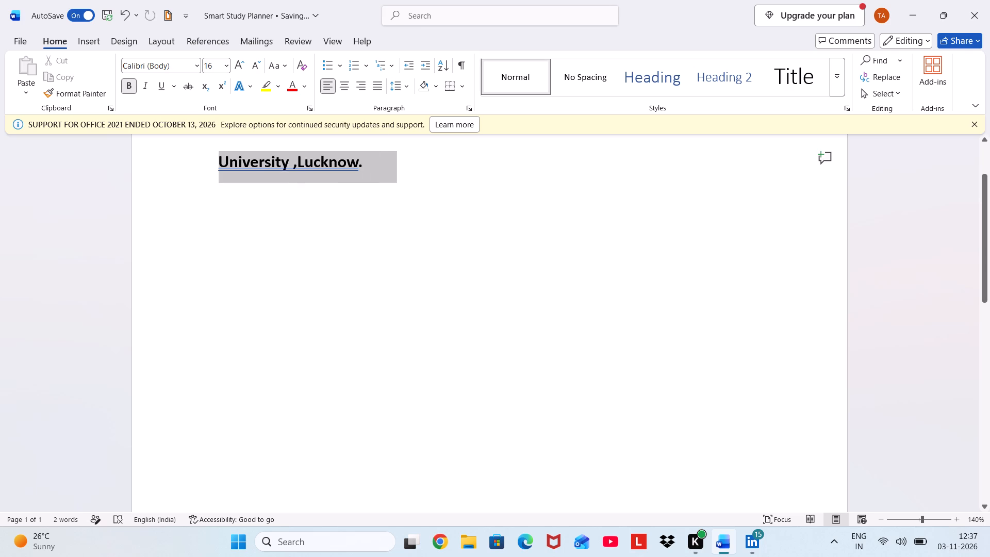
{"action": "left_click_drag", "start_coordinate": [191, 161], "coordinate": [167, 162]}
{"action": "key", "text": "BackSpace"}
{"action": "key", "text": "BackSpace"}
{"action": "key", "text": "BackSpace"}
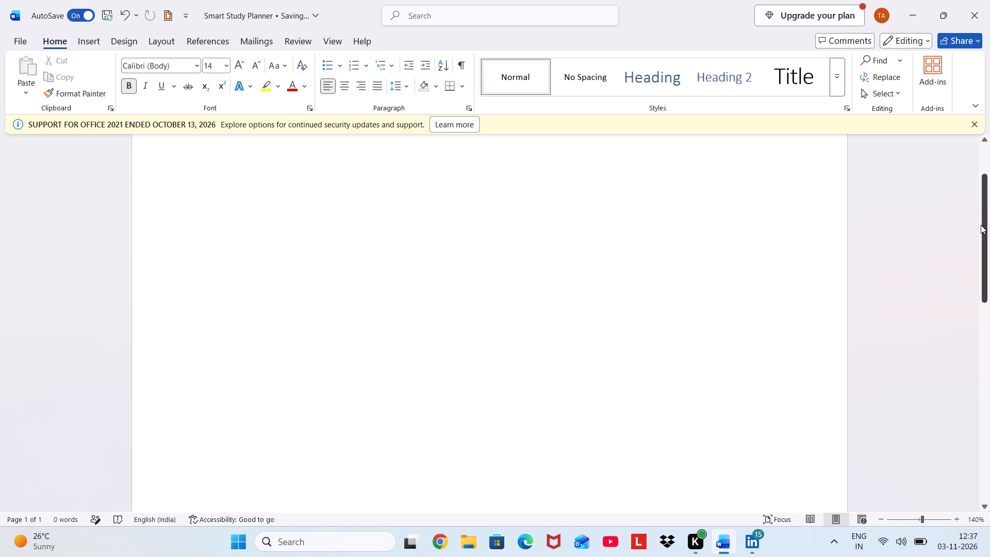
Enter the heading text "RAJ KUMAR GOEL INSTITUTE OF TECHNOLOGY" in capitals at the top of the empty page.
{"action": "left_click_drag", "start_coordinate": [981, 225], "coordinate": [982, 219]}
{"action": "left_click_drag", "start_coordinate": [982, 219], "coordinate": [984, 166]}
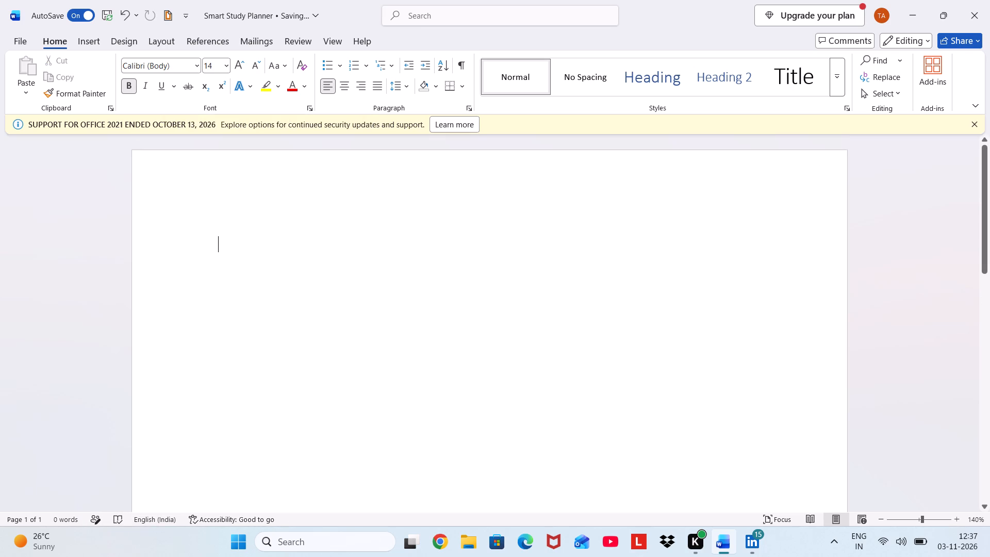
{"action": "left_click", "coordinate": [385, 231]}
{"action": "key", "text": "space"}
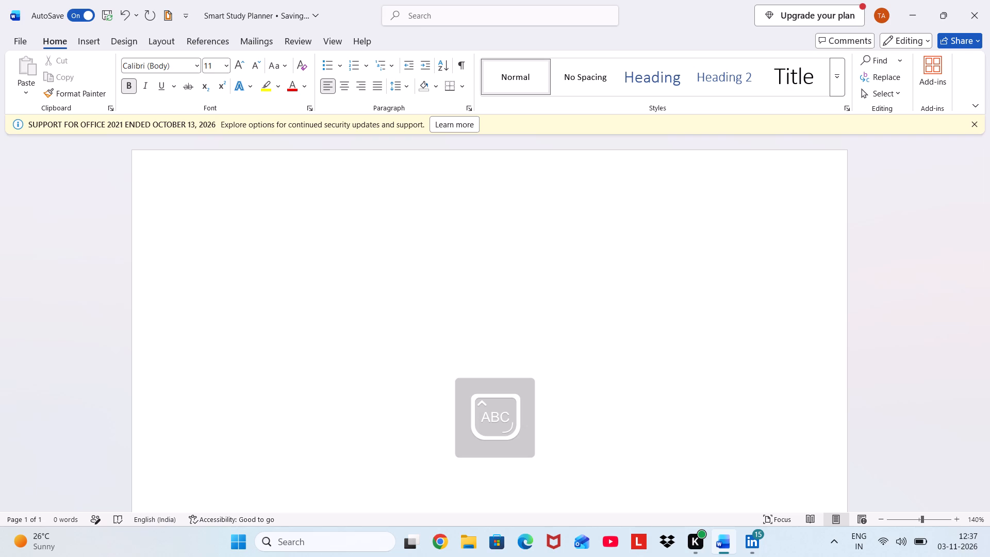
{"action": "type", "text": "RA"}
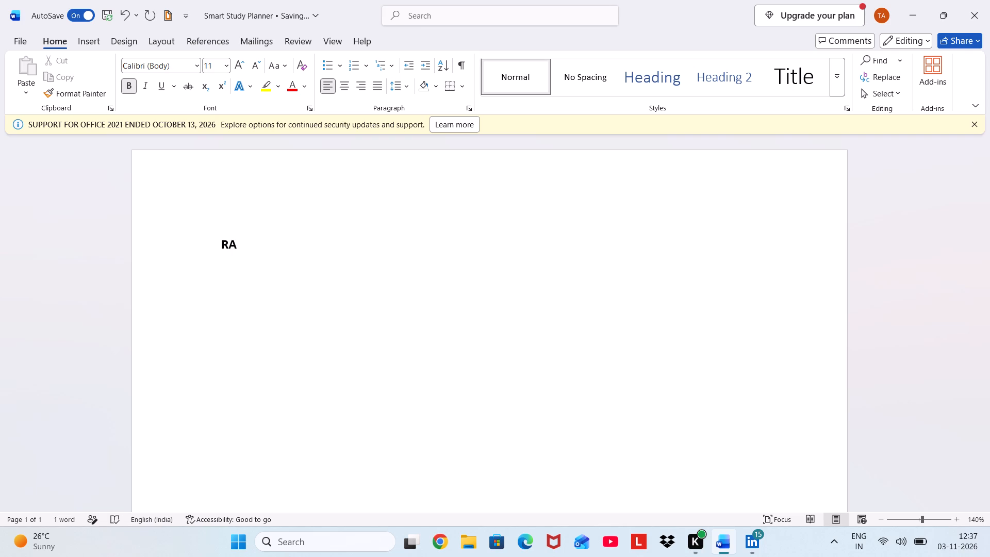
{"action": "type", "text": "J KUM"}
{"action": "type", "text": "AR"}
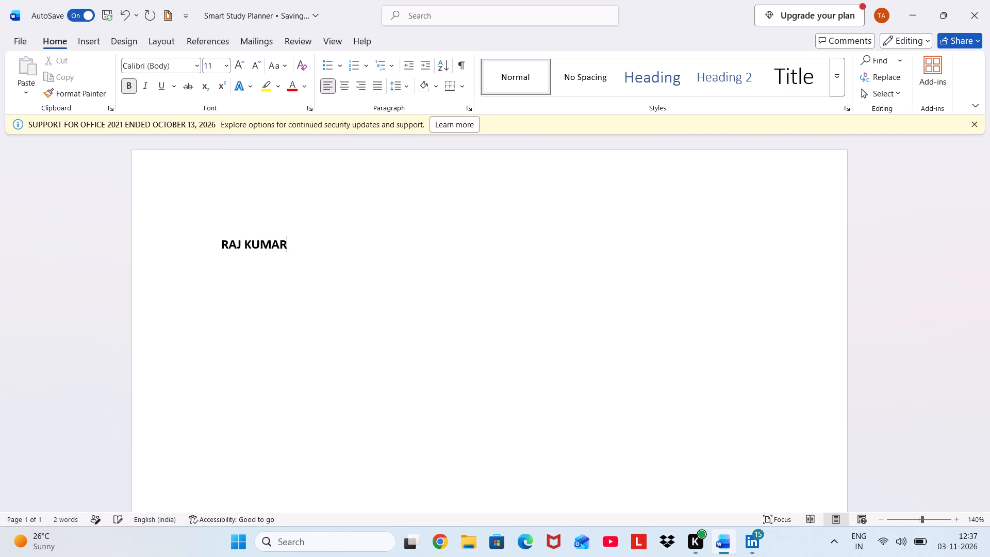
{"action": "key", "text": "space"}
{"action": "type", "text": "GO"}
{"action": "type", "text": "EL"}
{"action": "key", "text": "space"}
{"action": "type", "text": "IN"}
{"action": "key", "text": "s"}
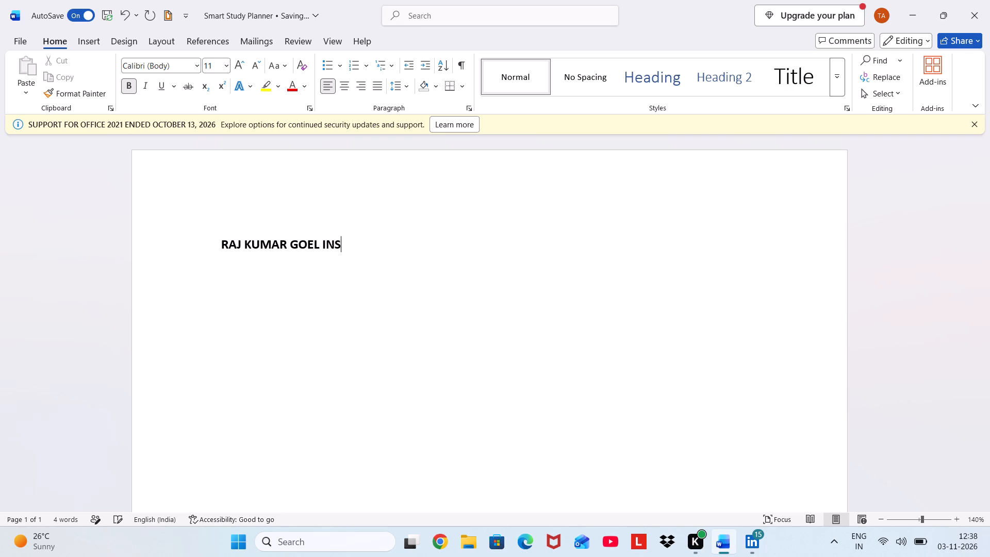
{"action": "type", "text": "TIT"}
{"action": "type", "text": "UTE"}
{"action": "key", "text": "space"}
{"action": "type", "text": "OF"}
{"action": "key", "text": "space"}
{"action": "type", "text": "TECHNO"}
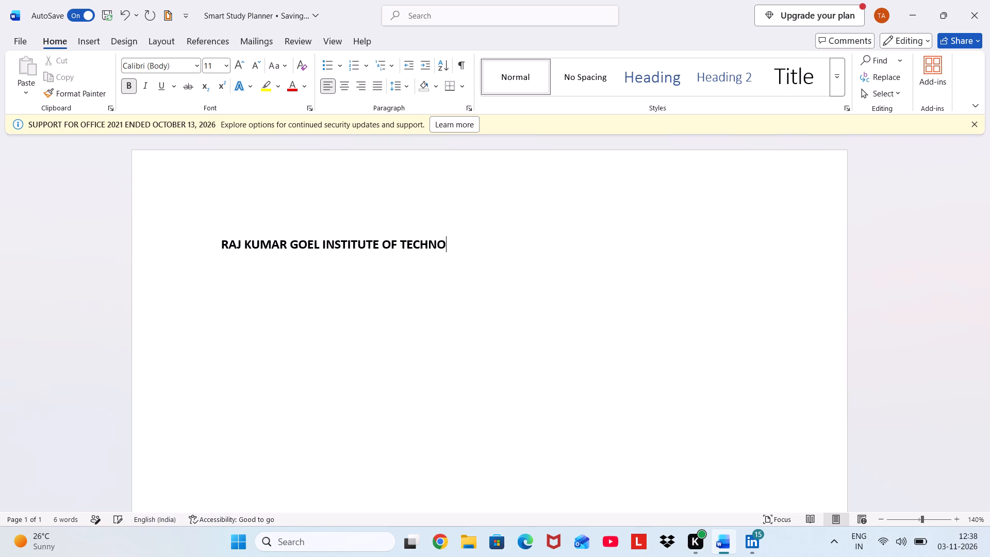
{"action": "type", "text": "LOGY"}
Extend the heading with " AND MANAGEMENT,GHAZIABAD".
{"action": "key", "text": "space"}
{"action": "type", "text": "A"}
{"action": "type", "text": "ND"}
{"action": "key", "text": "space"}
{"action": "type", "text": "MA"}
{"action": "key", "text": "n"}
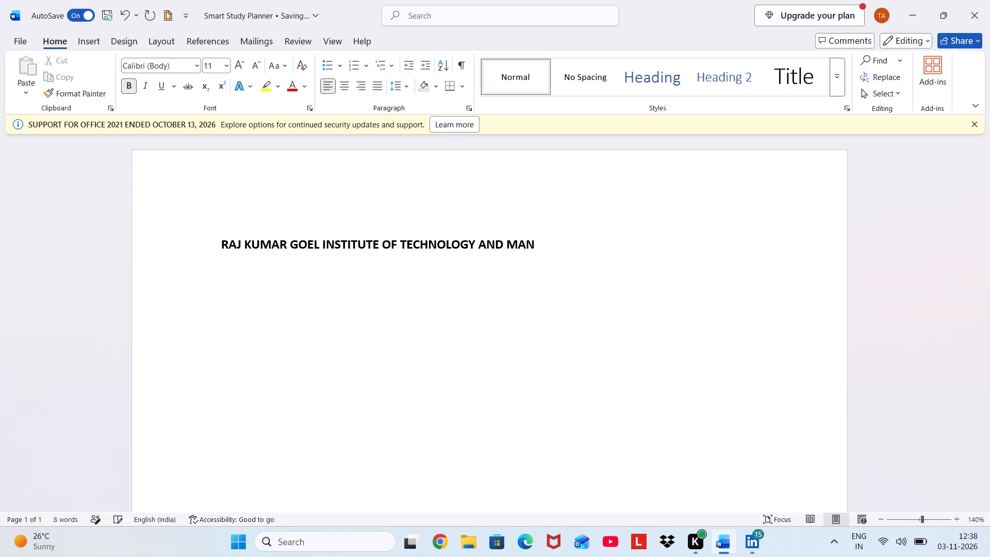
{"action": "type", "text": "AGE"}
{"action": "type", "text": "ME"}
{"action": "type", "text": "NT"}
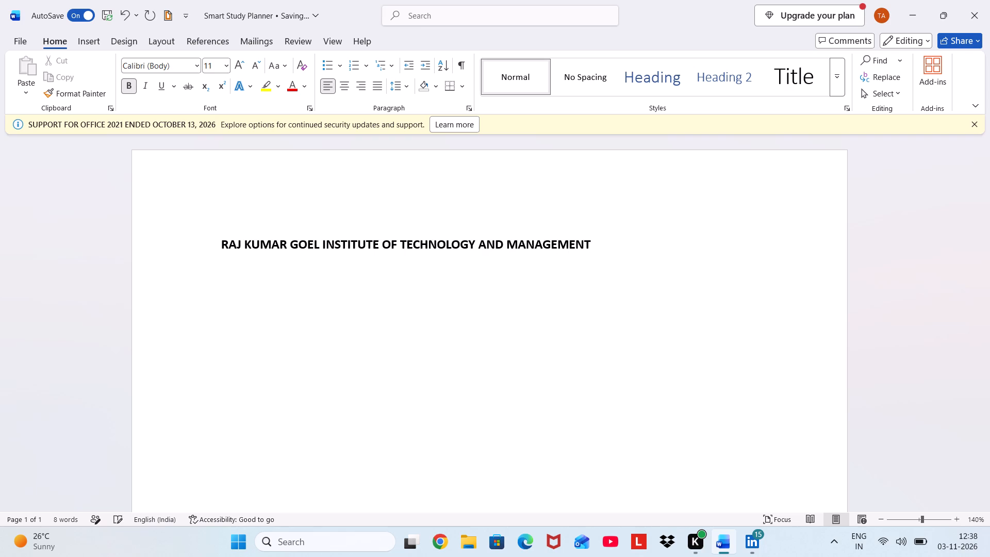
{"action": "key", "text": "comma"}
{"action": "type", "text": "GH"}
{"action": "key", "text": "a"}
{"action": "key", "text": "z"}
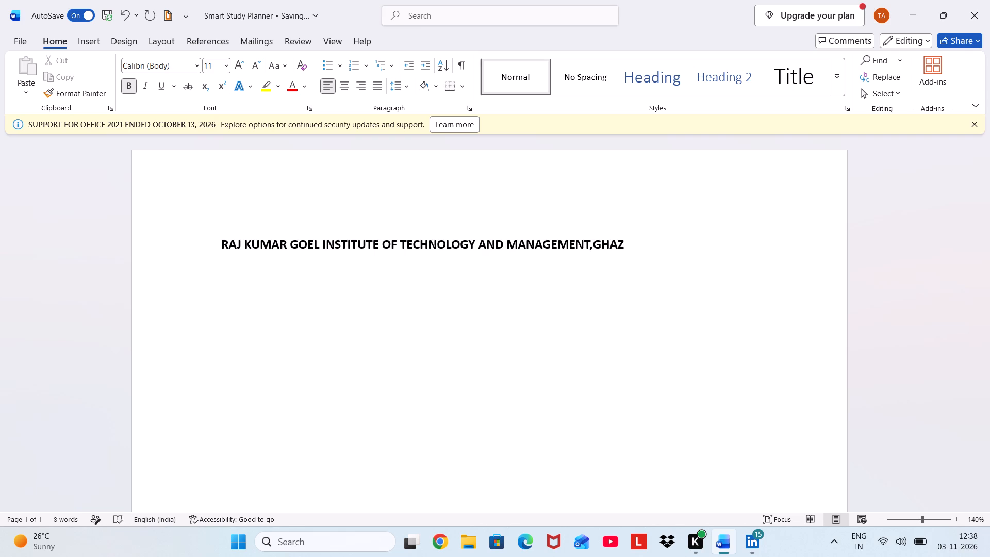
{"action": "type", "text": "IA"}
{"action": "key", "text": "b"}
{"action": "type", "text": "AD"}
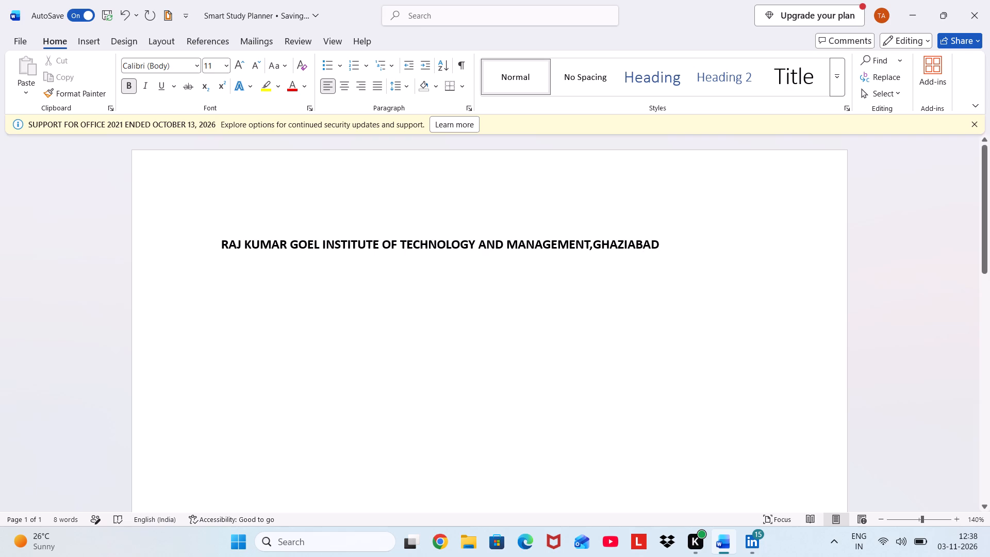
Set the font size of the whole institute heading to 16.
{"action": "left_click_drag", "start_coordinate": [218, 238], "coordinate": [640, 230]}
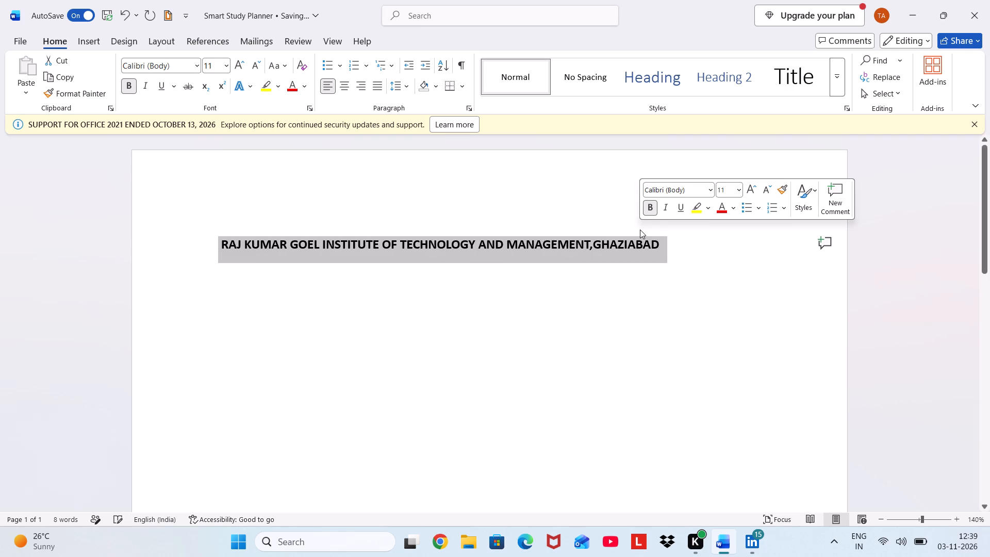
{"action": "left_click", "coordinate": [740, 189]}
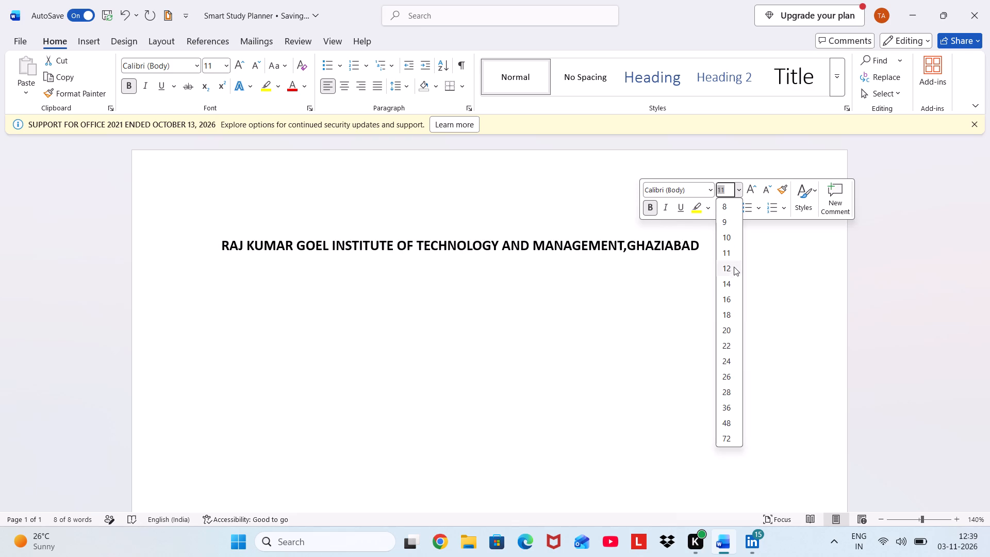
{"action": "left_click", "coordinate": [734, 296]}
{"action": "left_click", "coordinate": [579, 254]}
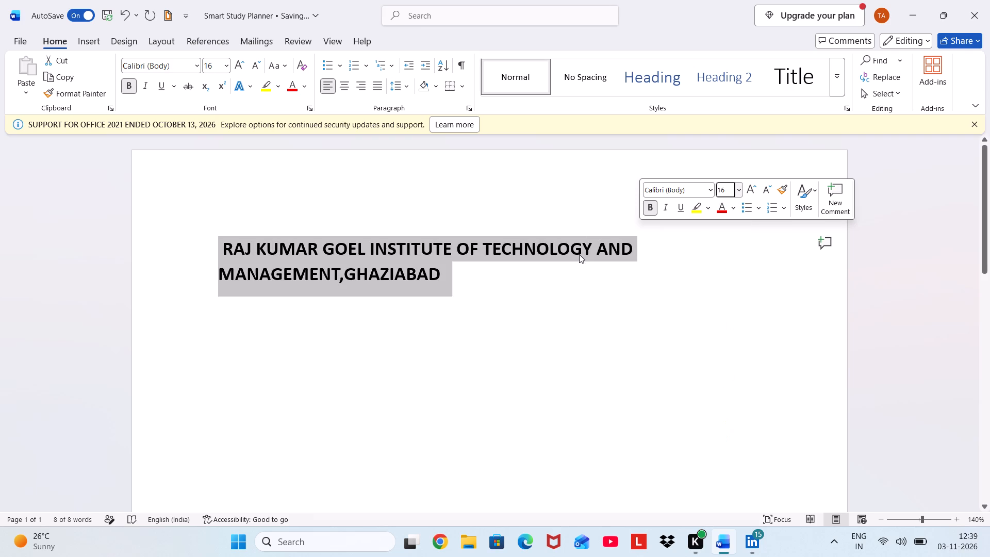
Replace the word MANAGEMENT with a line break and indent ",GHAZIABAD" with spaces towards the middle of the new line.
{"action": "double_click", "coordinate": [218, 264]}
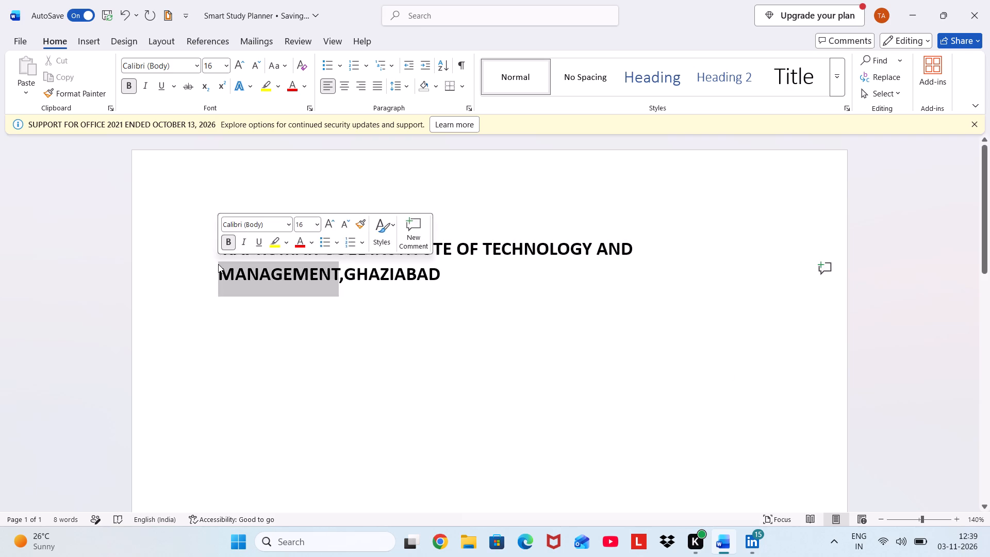
{"action": "key", "text": "space"}
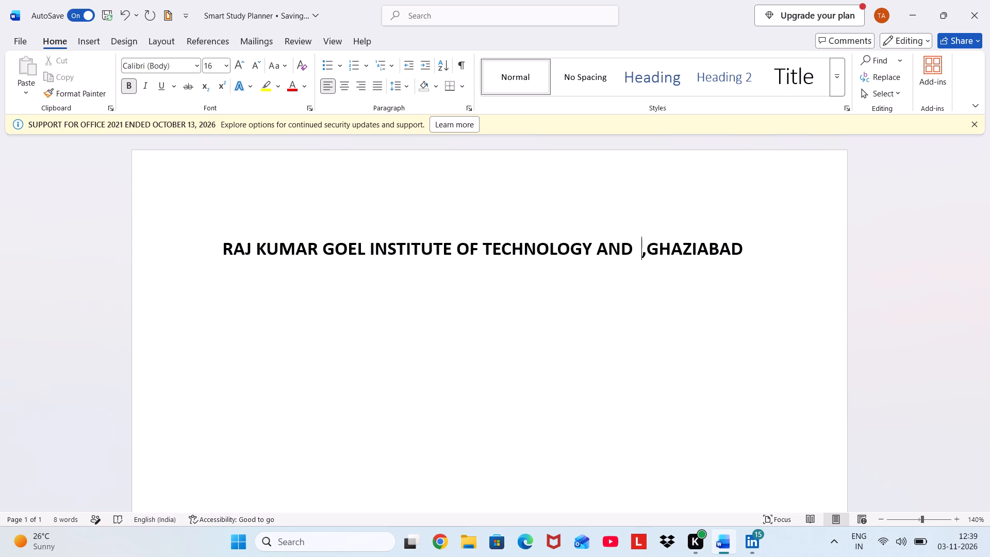
{"action": "key", "text": "Return"}
{"action": "key", "text": "space"}
{"action": "key", "text": "space"}
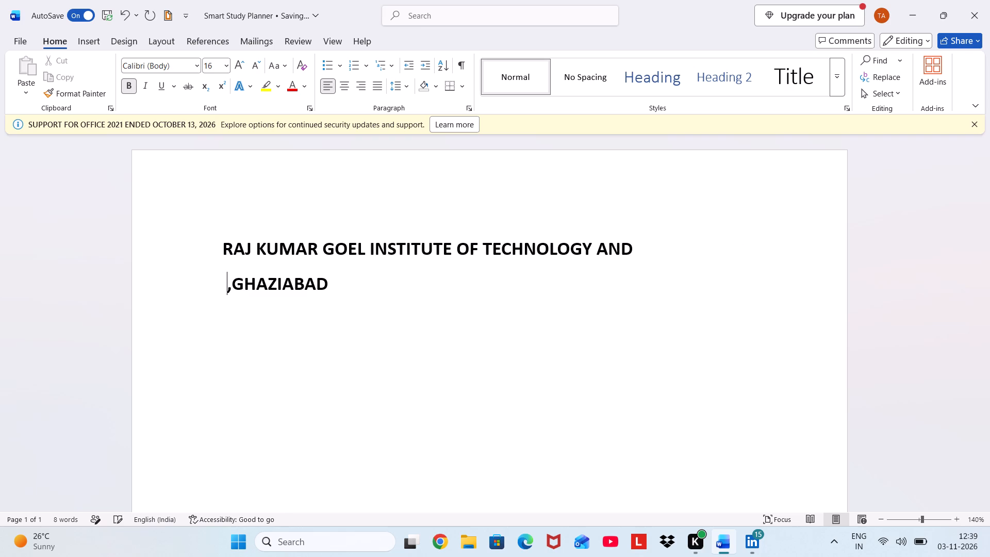
{"action": "key", "text": "space"}
{"action": "key", "text": "space"}
{"action": "key", "text": "space"}
{"action": "key", "text": "space"}
{"action": "key", "text": "space"}
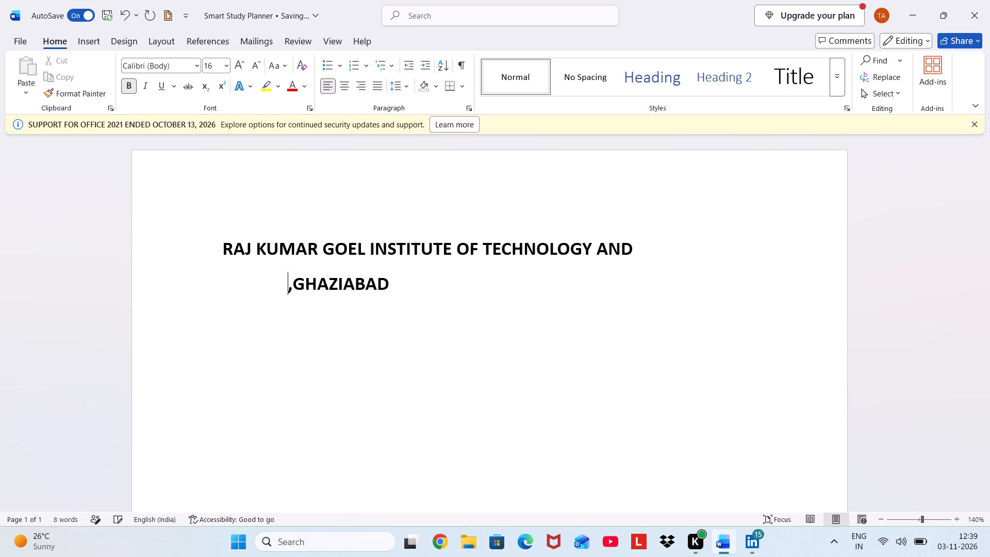
{"action": "key", "text": "space"}
{"action": "key", "text": "space"}
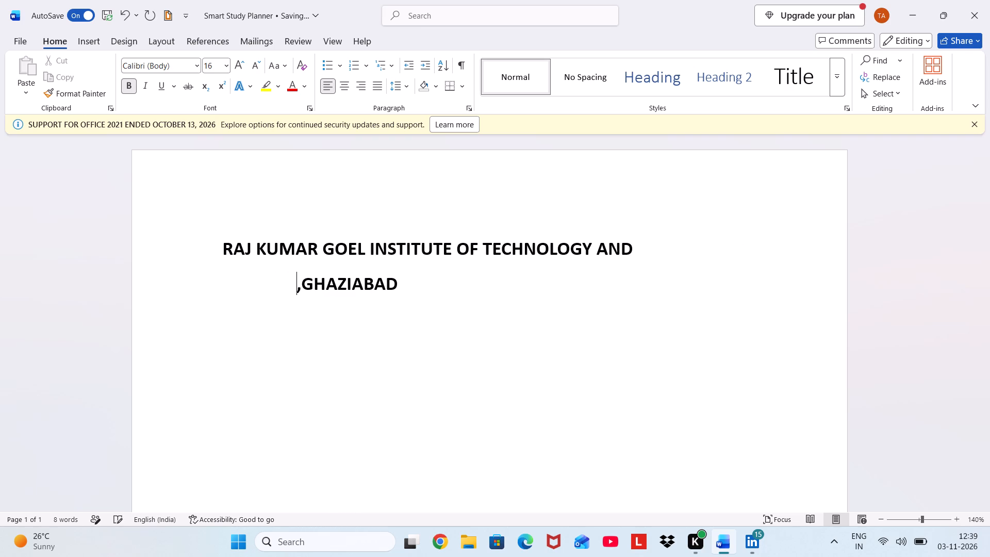
{"action": "key", "text": "space"}
{"action": "key", "text": "space"}
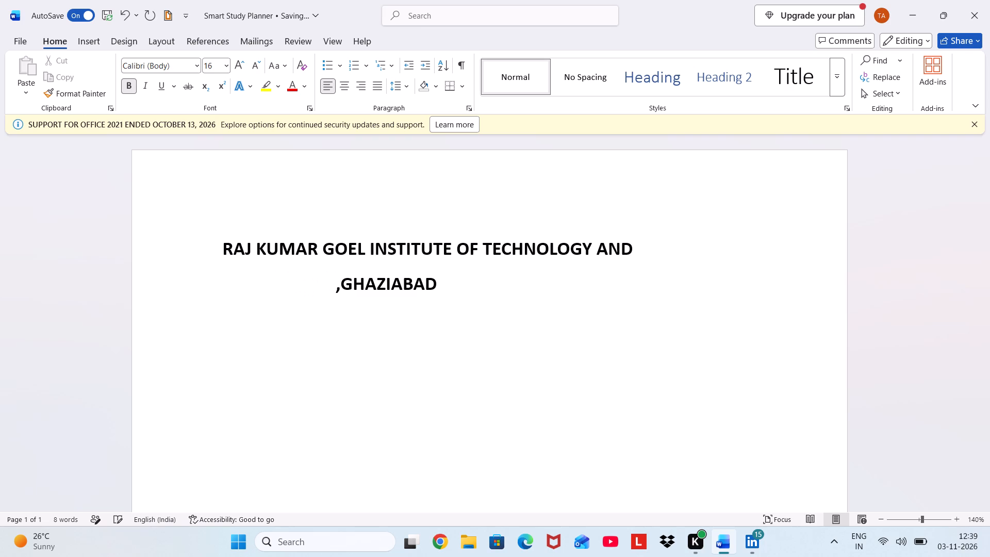
Close the Smart Study Planner document, cancelling its OneDrive upload.
{"action": "left_click", "coordinate": [977, 11]}
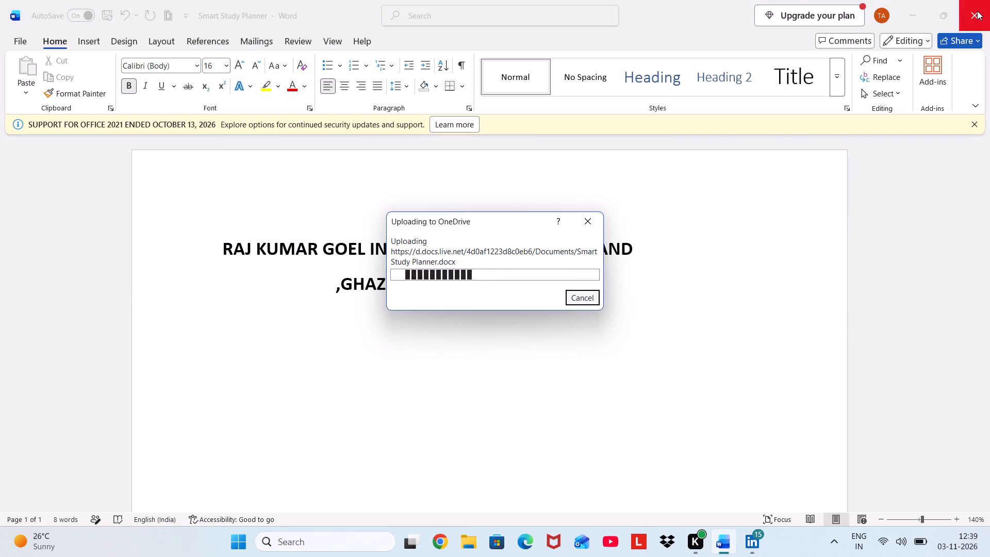
{"action": "left_click", "coordinate": [588, 295]}
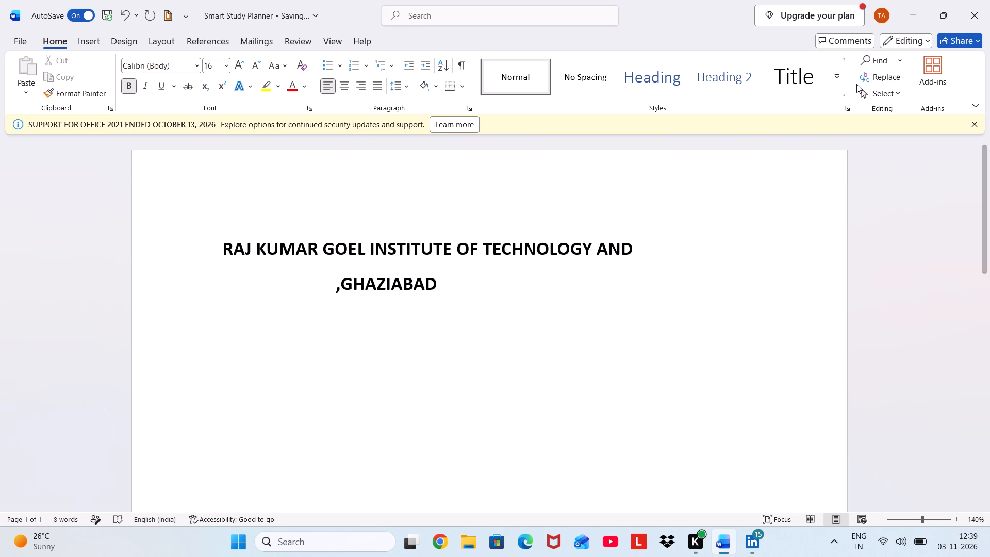
{"action": "left_click", "coordinate": [971, 6]}
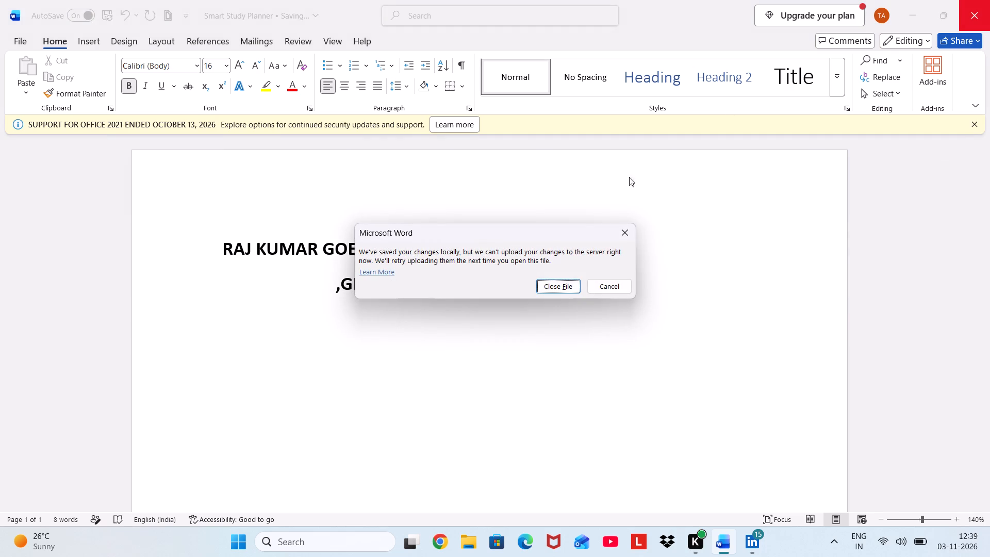
{"action": "left_click", "coordinate": [564, 281]}
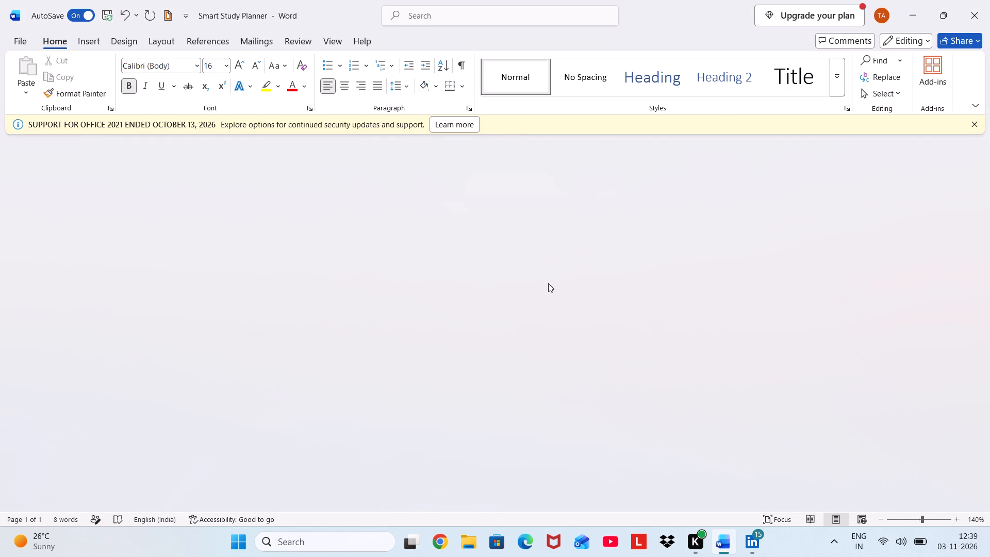
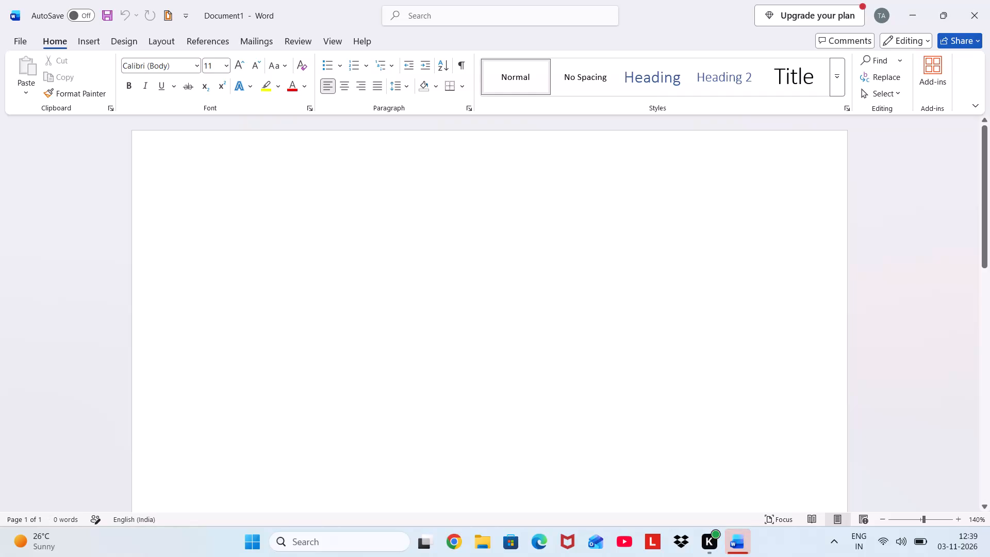
Start the cover page heading in the blank document with "RAJ KUMAR GOEL" in capitals.
{"action": "key", "text": "4"}
{"action": "key", "text": "BackSpace"}
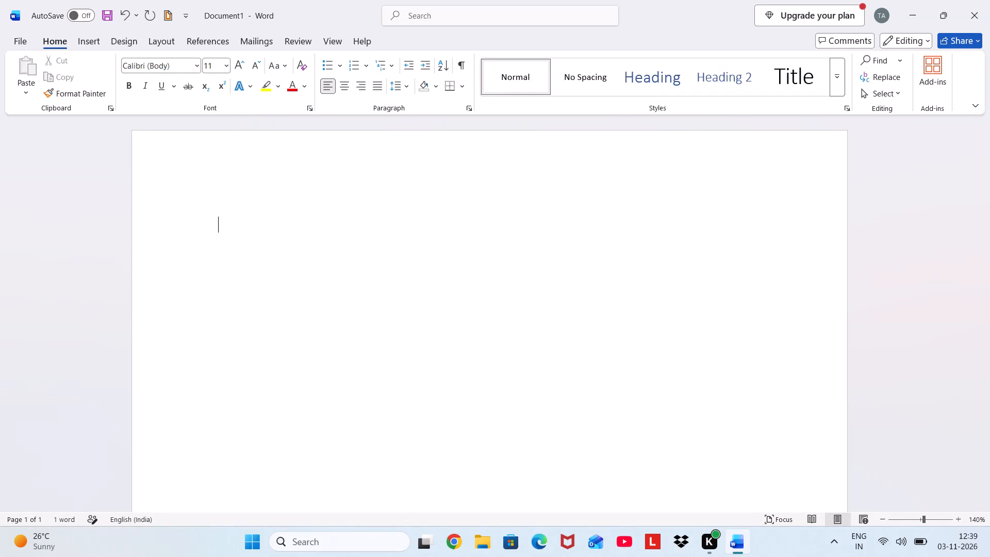
{"action": "key", "text": "BackSpace"}
{"action": "type", "text": "RA"}
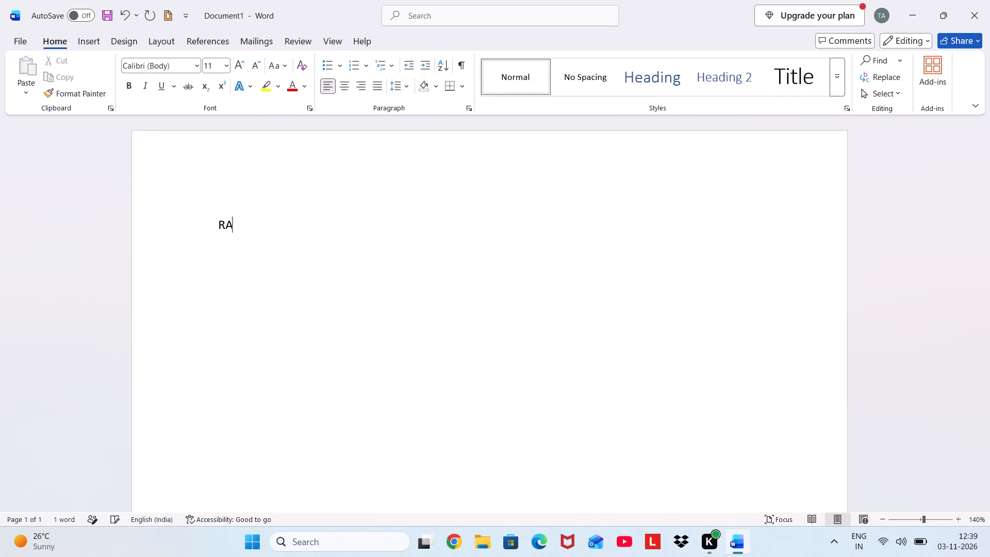
{"action": "type", "text": "J"}
{"action": "key", "text": "space"}
{"action": "type", "text": "KI"}
{"action": "key", "text": "BackSpace"}
{"action": "type", "text": "UMAR"}
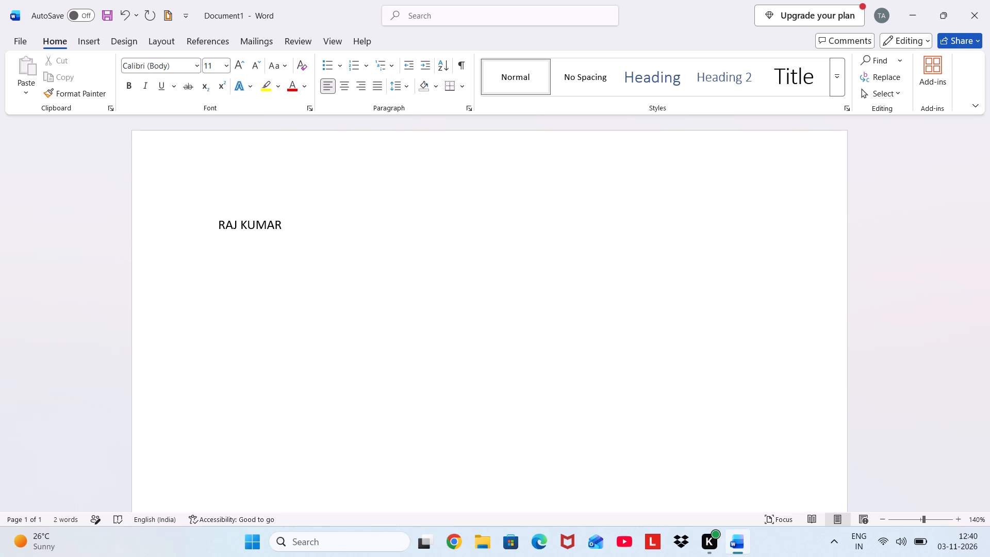
{"action": "key", "text": "space"}
{"action": "type", "text": "GOEL"}
Continue the institute heading on the same line with " INSTITUTE OF TECHNOLOGY".
{"action": "key", "text": "space"}
{"action": "type", "text": "IN"}
{"action": "type", "text": "ST"}
{"action": "key", "text": "i"}
{"action": "key", "text": "t"}
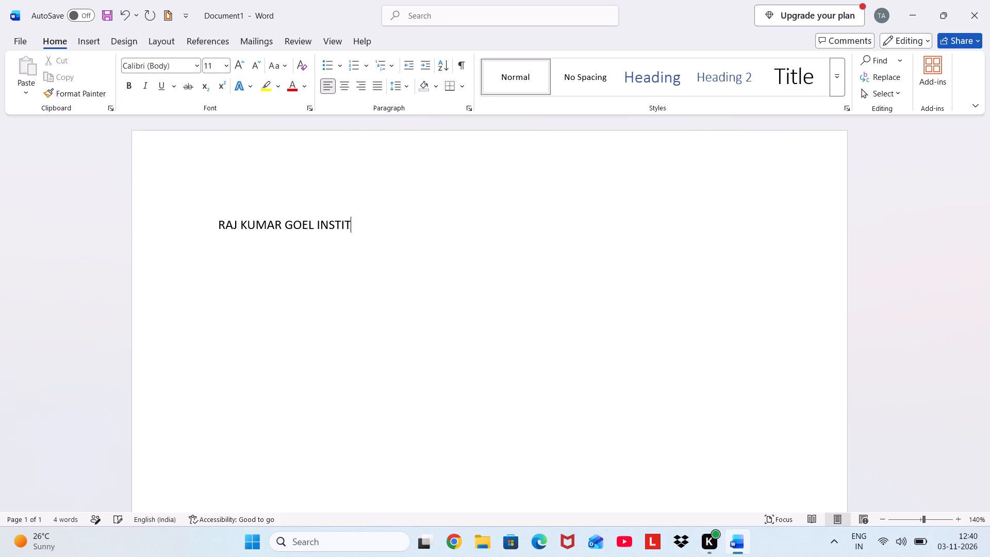
{"action": "type", "text": "UTE"}
{"action": "key", "text": "space"}
{"action": "type", "text": "O"}
{"action": "type", "text": "F TE"}
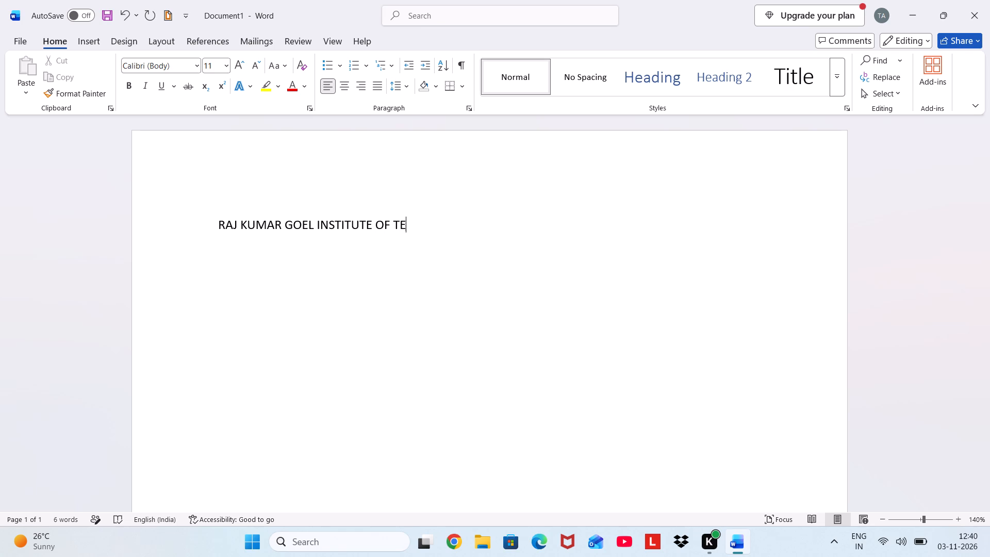
{"action": "type", "text": "CHN"}
{"action": "key", "text": "o"}
{"action": "type", "text": "LOG"}
{"action": "key", "text": "y"}
Extend the institute heading with " AND MANAGEMENT" on the same line.
{"action": "key", "text": "space"}
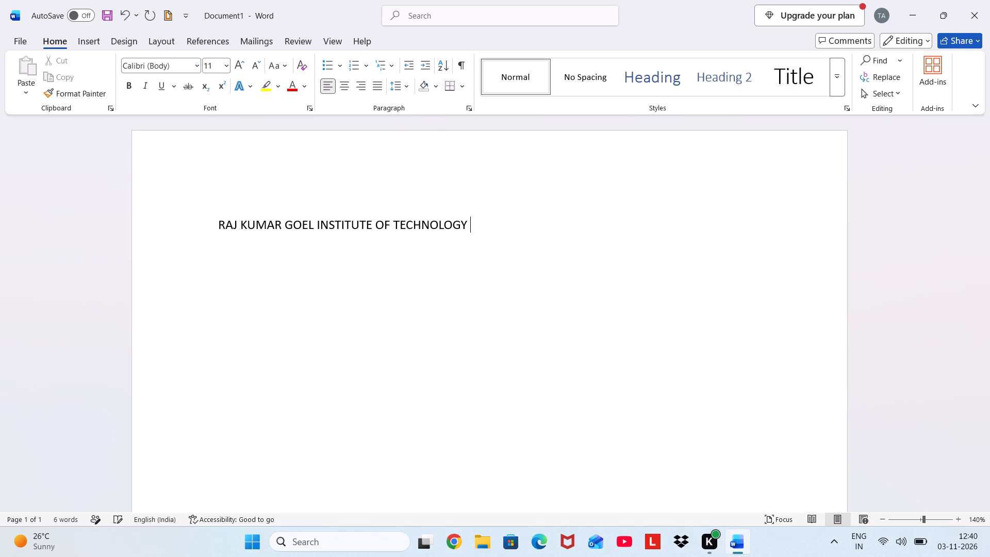
{"action": "type", "text": "A"}
{"action": "type", "text": "ND"}
{"action": "key", "text": "space"}
{"action": "type", "text": "MA"}
{"action": "type", "text": "NG"}
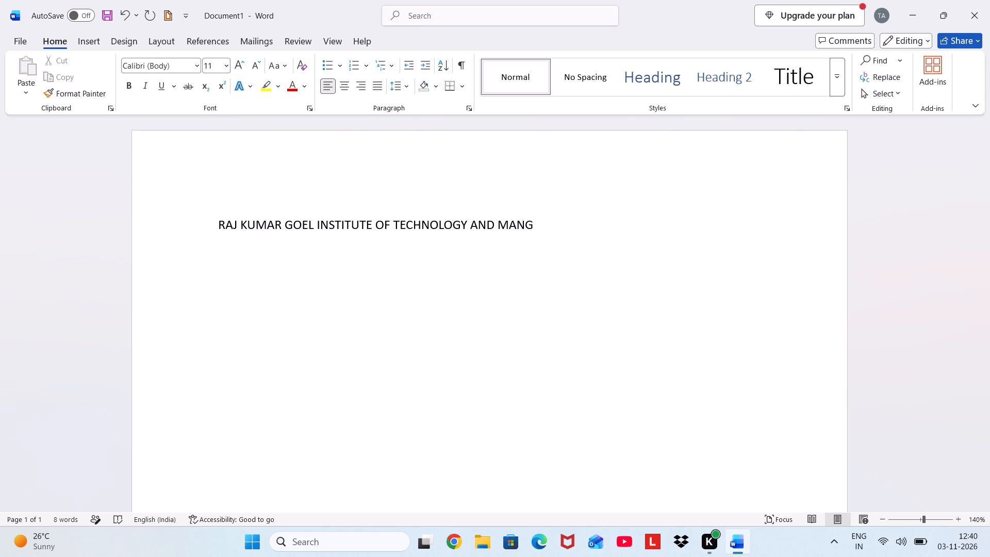
{"action": "key", "text": "BackSpace"}
{"action": "key", "text": "a"}
{"action": "key", "text": "g"}
{"action": "key", "text": "e"}
{"action": "key", "text": "m"}
{"action": "type", "text": "ENT"}
Complete the institute heading by adding ",GHAZIABAD" directly after MANAGEMENT.
{"action": "key", "text": "comma"}
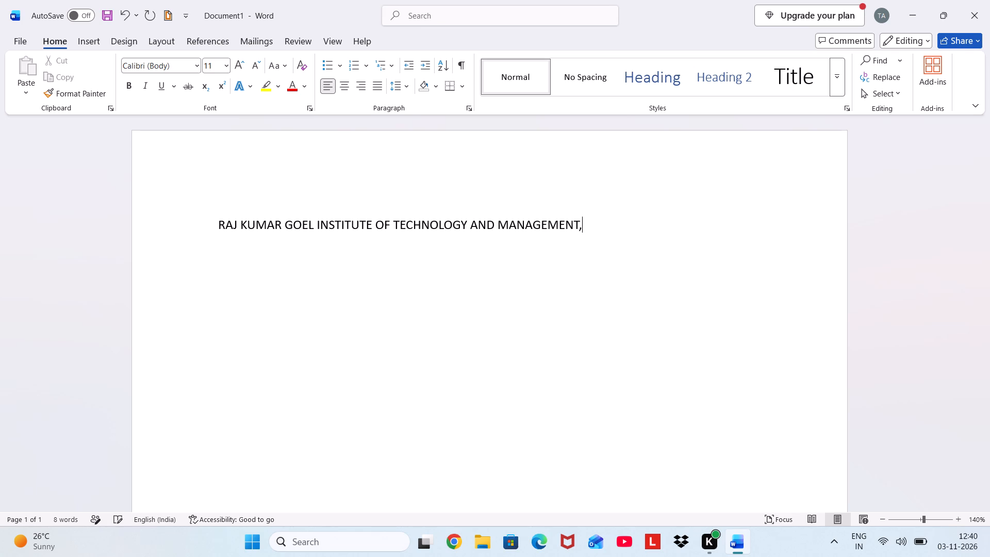
{"action": "type", "text": "GH"}
{"action": "key", "text": "a"}
{"action": "key", "text": "z"}
{"action": "type", "text": "IA"}
{"action": "type", "text": "BAF"}
{"action": "key", "text": "BackSpace"}
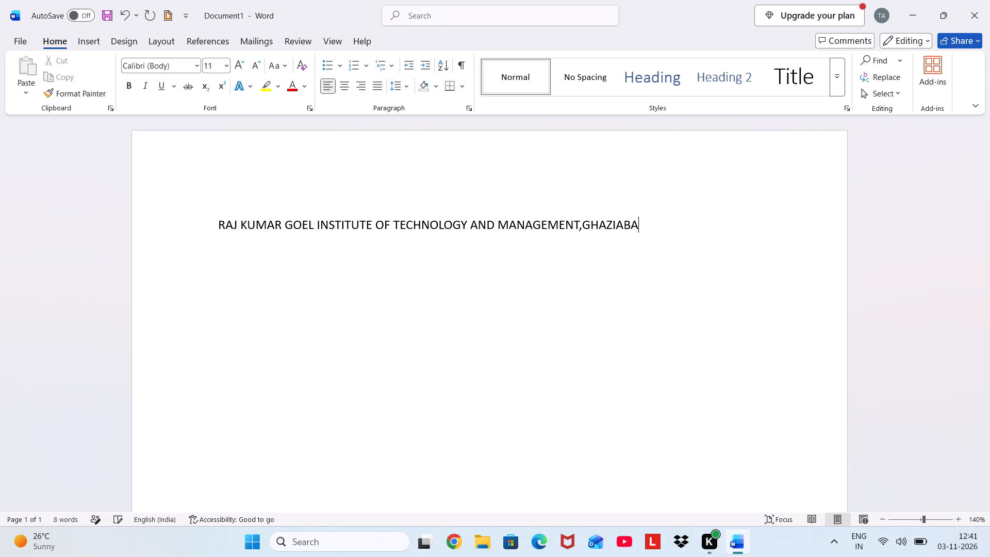
{"action": "key", "text": "d"}
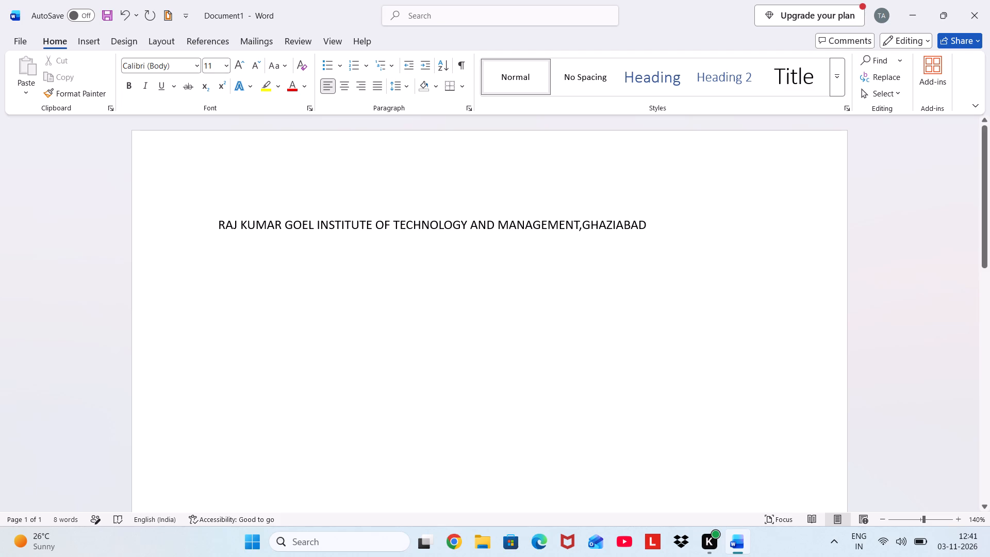
Format the whole institute heading as bold with a font size of 14.
{"action": "left_click_drag", "start_coordinate": [210, 220], "coordinate": [351, 239]}
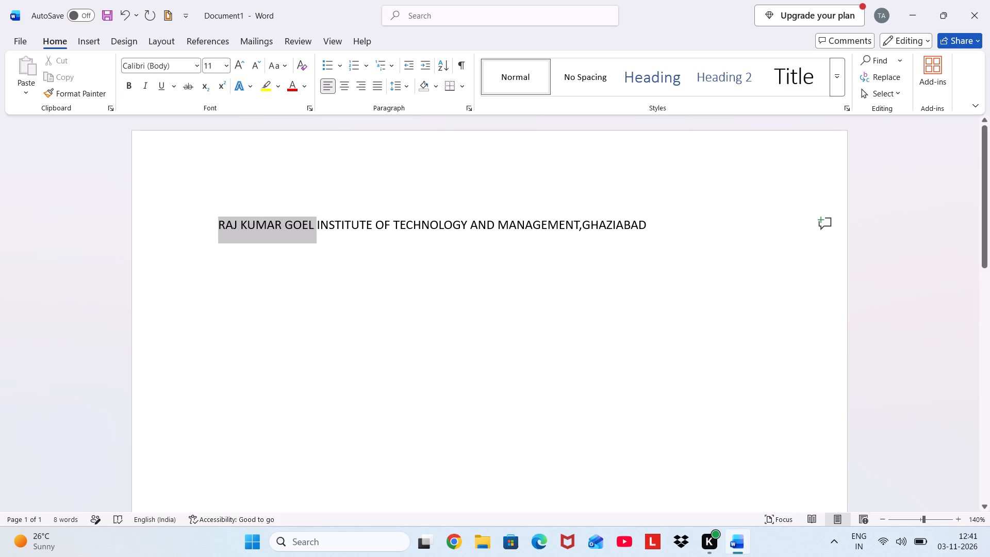
{"action": "left_click_drag", "start_coordinate": [351, 239], "coordinate": [649, 225]}
{"action": "left_click_drag", "start_coordinate": [649, 225], "coordinate": [692, 215]}
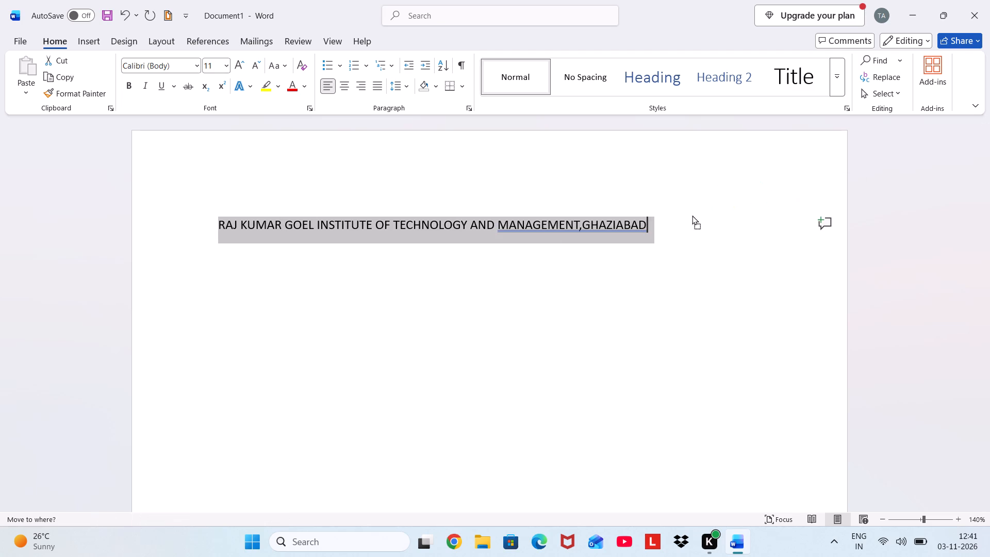
{"action": "left_click_drag", "start_coordinate": [692, 215], "coordinate": [673, 219]}
{"action": "left_click", "coordinate": [673, 219]}
{"action": "left_click_drag", "start_coordinate": [673, 219], "coordinate": [411, 193]}
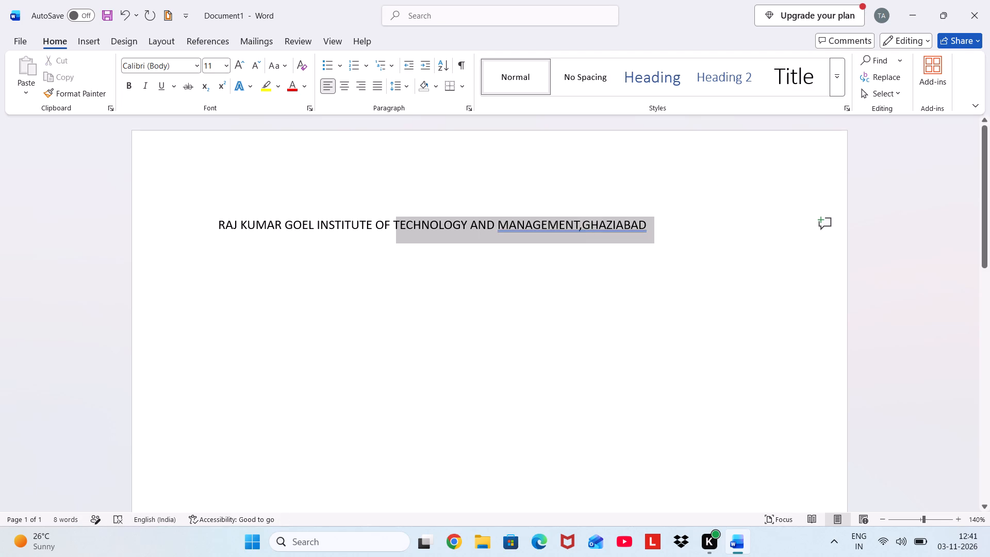
{"action": "left_click_drag", "start_coordinate": [411, 193], "coordinate": [149, 202]}
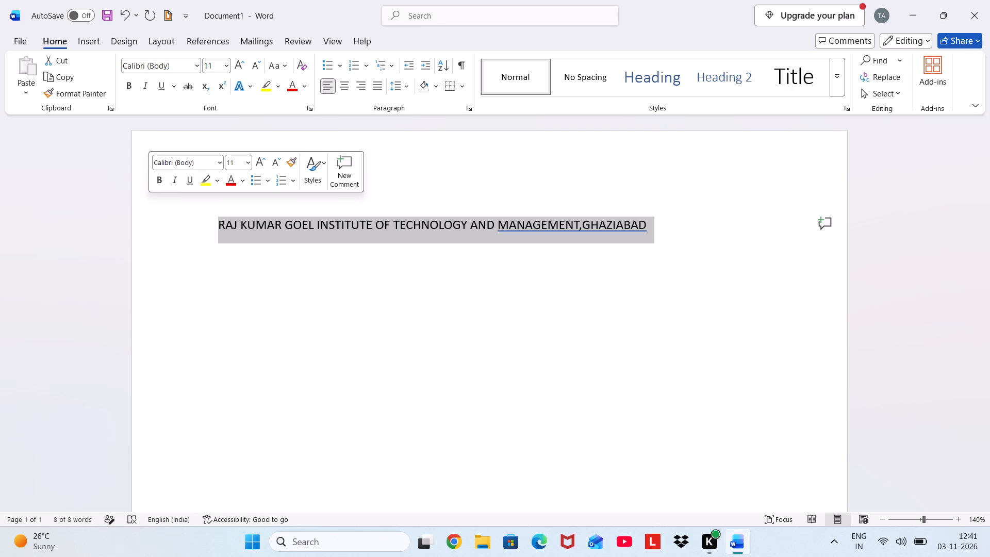
{"action": "left_click", "coordinate": [245, 163]}
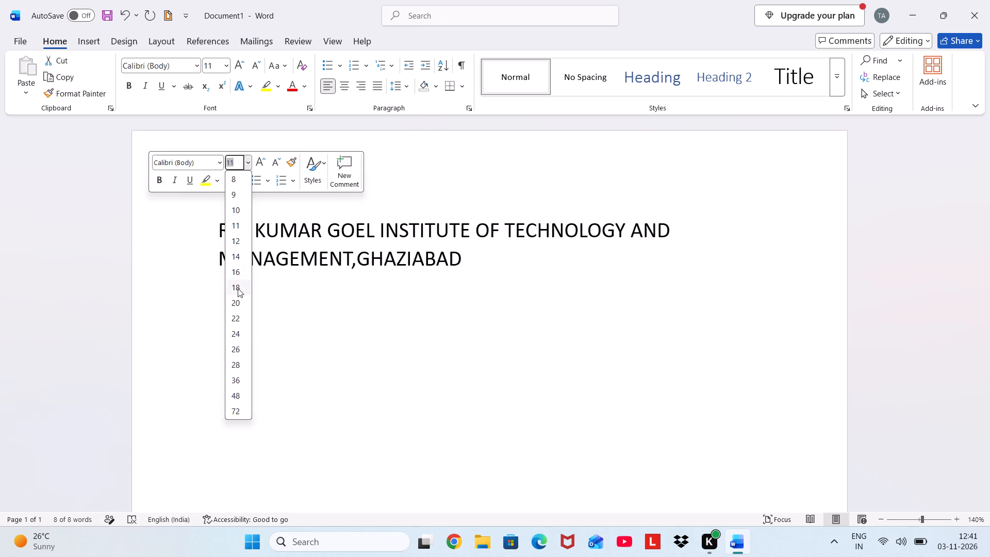
{"action": "left_click", "coordinate": [244, 258]}
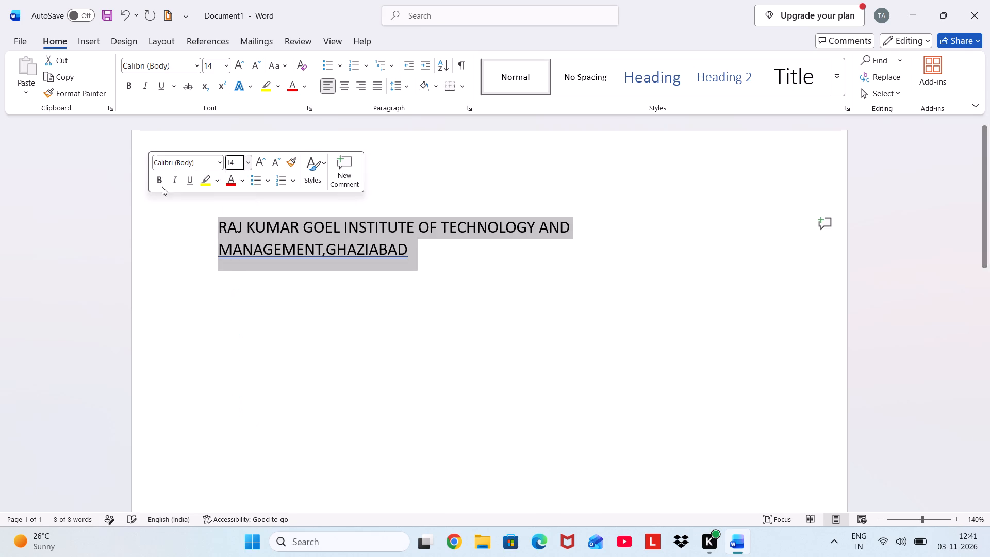
{"action": "left_click", "coordinate": [157, 181]}
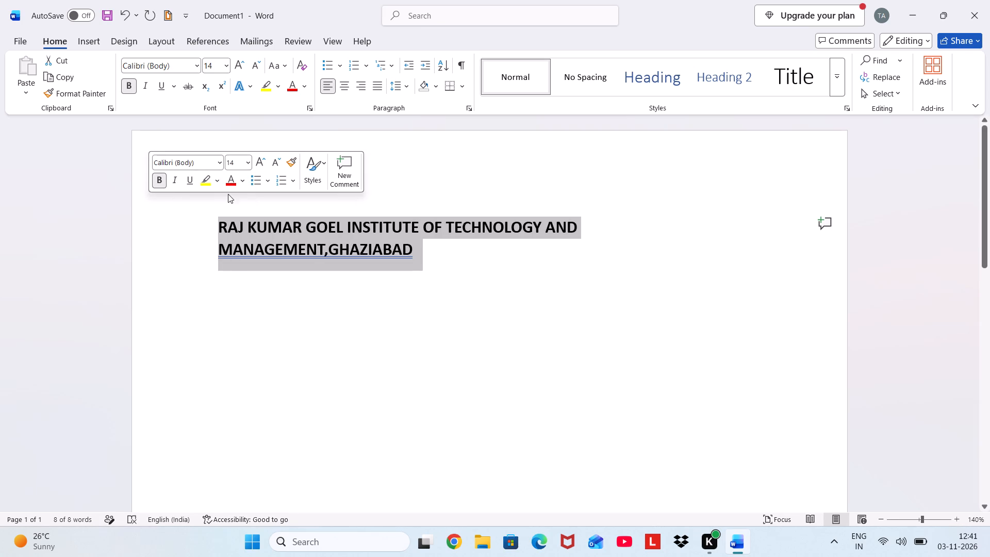
Set the font size of the whole institute heading to 16.
{"action": "left_click", "coordinate": [245, 160]}
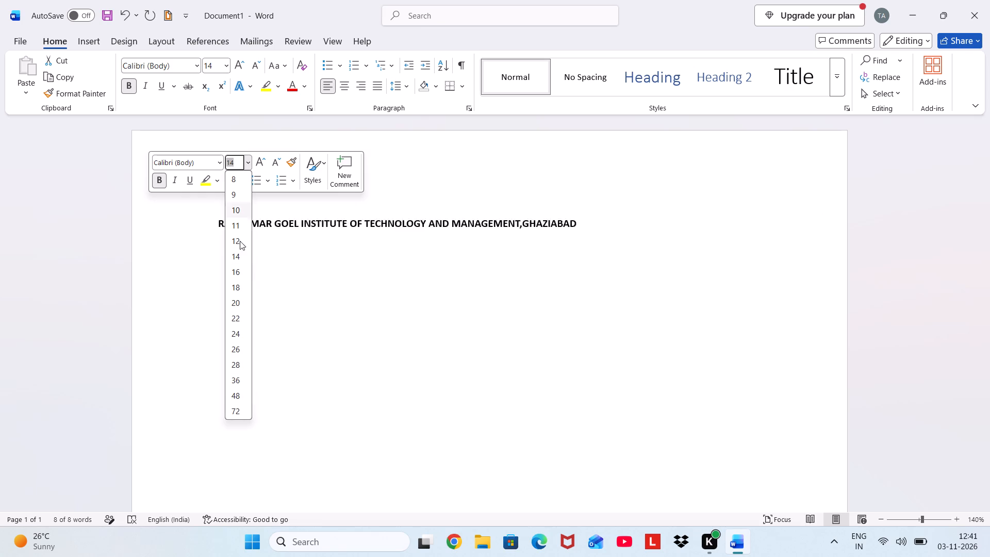
{"action": "left_click", "coordinate": [239, 267]}
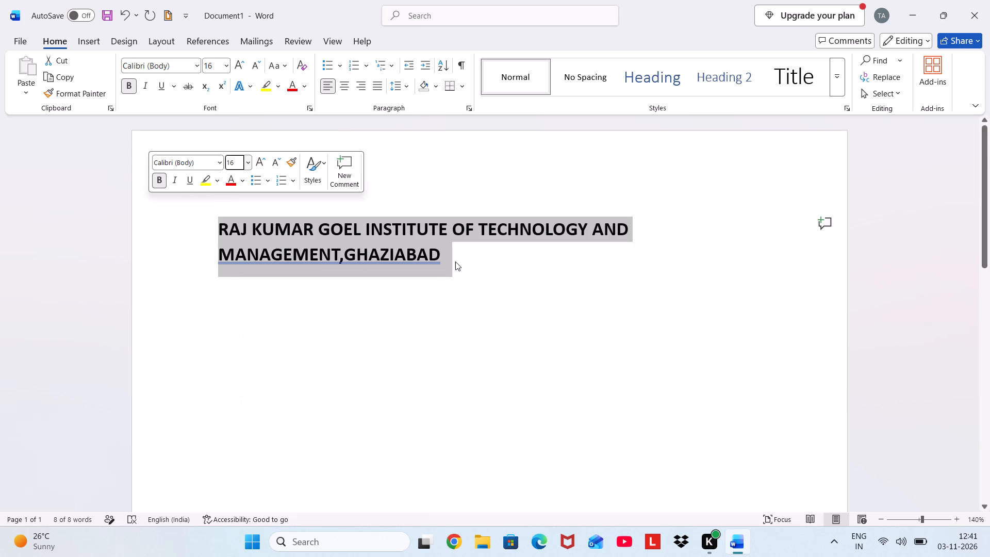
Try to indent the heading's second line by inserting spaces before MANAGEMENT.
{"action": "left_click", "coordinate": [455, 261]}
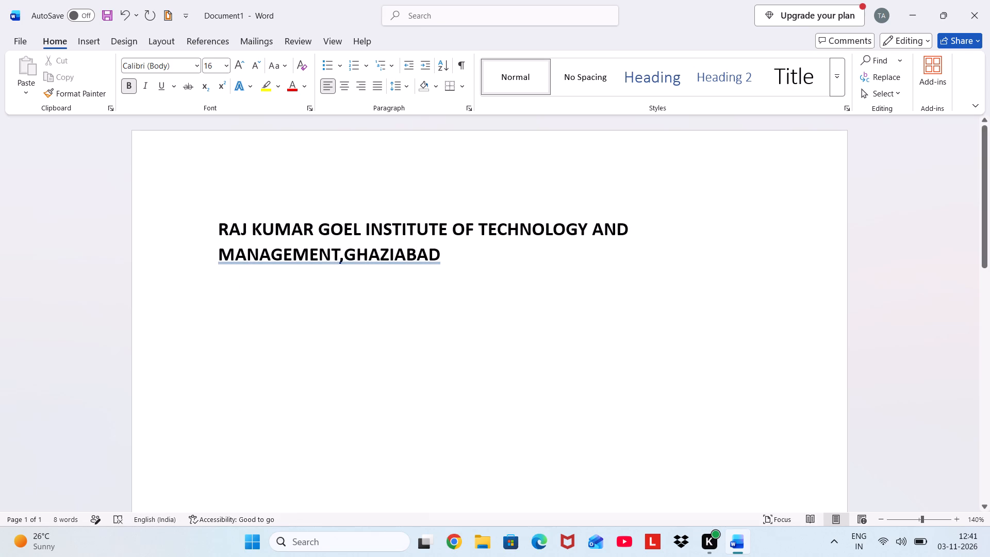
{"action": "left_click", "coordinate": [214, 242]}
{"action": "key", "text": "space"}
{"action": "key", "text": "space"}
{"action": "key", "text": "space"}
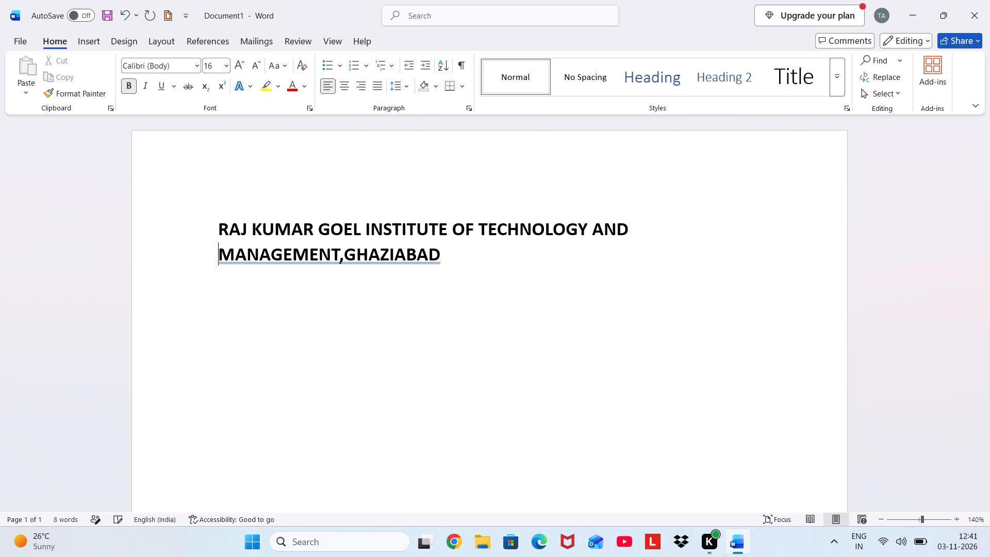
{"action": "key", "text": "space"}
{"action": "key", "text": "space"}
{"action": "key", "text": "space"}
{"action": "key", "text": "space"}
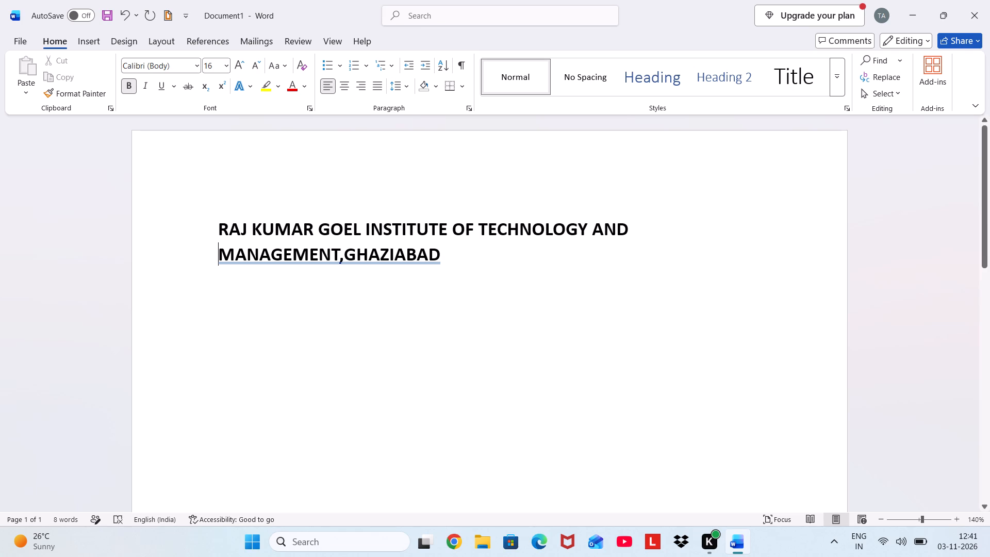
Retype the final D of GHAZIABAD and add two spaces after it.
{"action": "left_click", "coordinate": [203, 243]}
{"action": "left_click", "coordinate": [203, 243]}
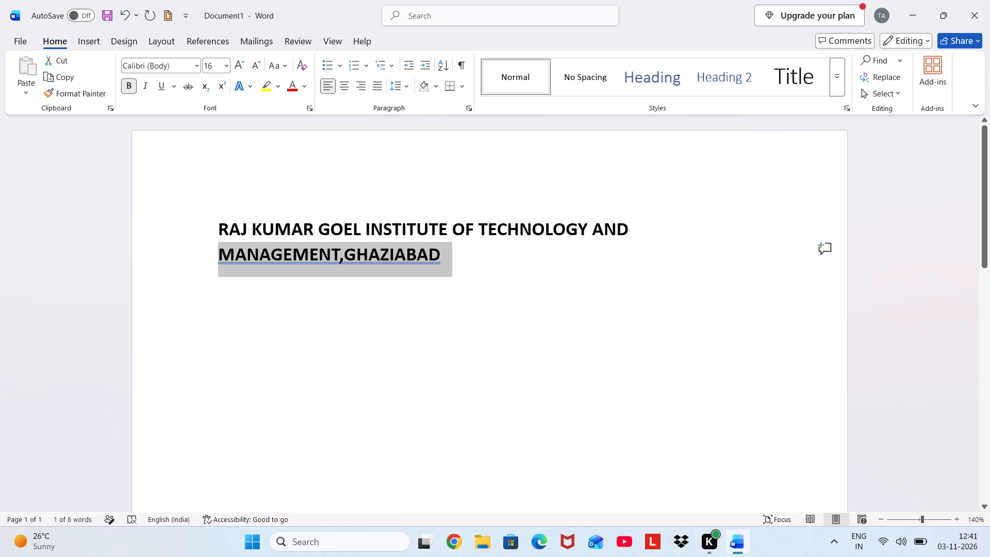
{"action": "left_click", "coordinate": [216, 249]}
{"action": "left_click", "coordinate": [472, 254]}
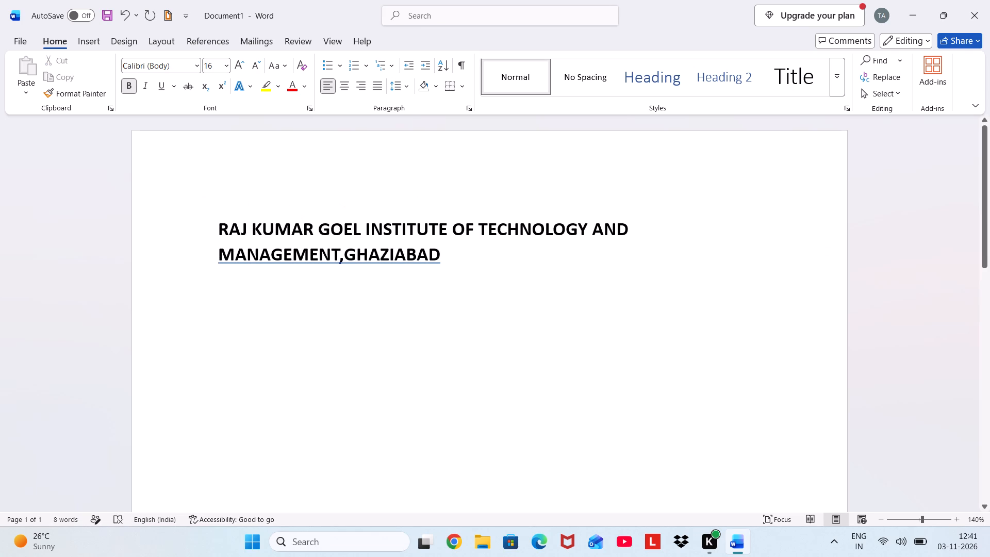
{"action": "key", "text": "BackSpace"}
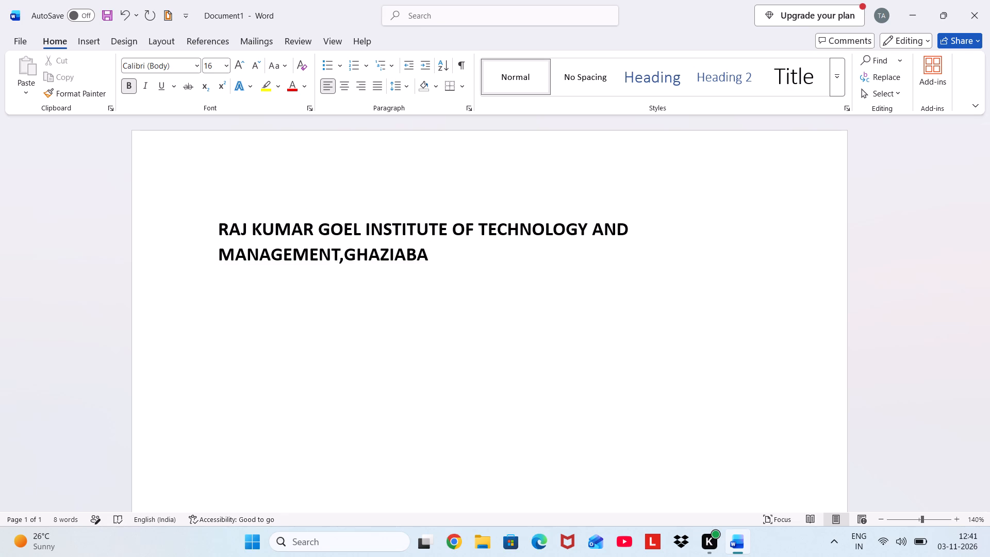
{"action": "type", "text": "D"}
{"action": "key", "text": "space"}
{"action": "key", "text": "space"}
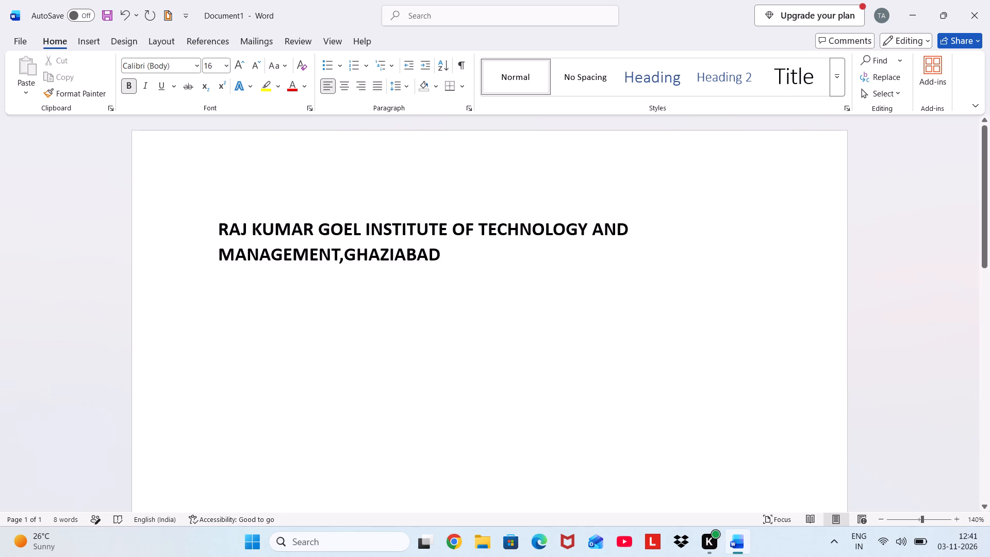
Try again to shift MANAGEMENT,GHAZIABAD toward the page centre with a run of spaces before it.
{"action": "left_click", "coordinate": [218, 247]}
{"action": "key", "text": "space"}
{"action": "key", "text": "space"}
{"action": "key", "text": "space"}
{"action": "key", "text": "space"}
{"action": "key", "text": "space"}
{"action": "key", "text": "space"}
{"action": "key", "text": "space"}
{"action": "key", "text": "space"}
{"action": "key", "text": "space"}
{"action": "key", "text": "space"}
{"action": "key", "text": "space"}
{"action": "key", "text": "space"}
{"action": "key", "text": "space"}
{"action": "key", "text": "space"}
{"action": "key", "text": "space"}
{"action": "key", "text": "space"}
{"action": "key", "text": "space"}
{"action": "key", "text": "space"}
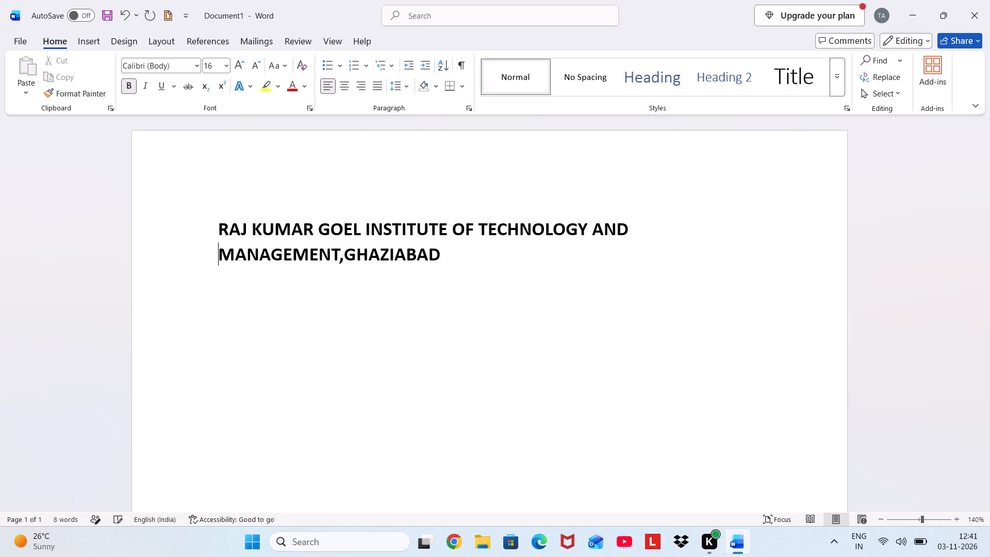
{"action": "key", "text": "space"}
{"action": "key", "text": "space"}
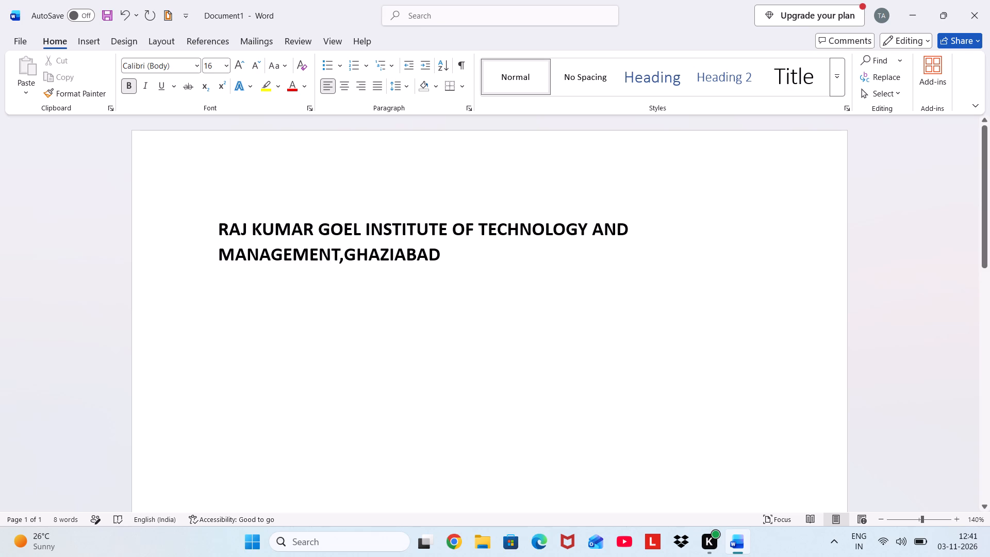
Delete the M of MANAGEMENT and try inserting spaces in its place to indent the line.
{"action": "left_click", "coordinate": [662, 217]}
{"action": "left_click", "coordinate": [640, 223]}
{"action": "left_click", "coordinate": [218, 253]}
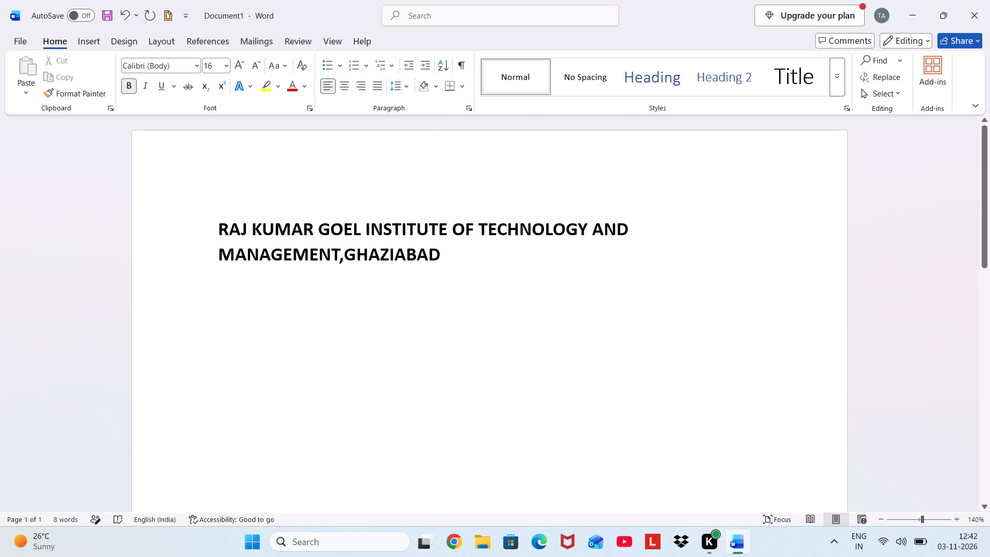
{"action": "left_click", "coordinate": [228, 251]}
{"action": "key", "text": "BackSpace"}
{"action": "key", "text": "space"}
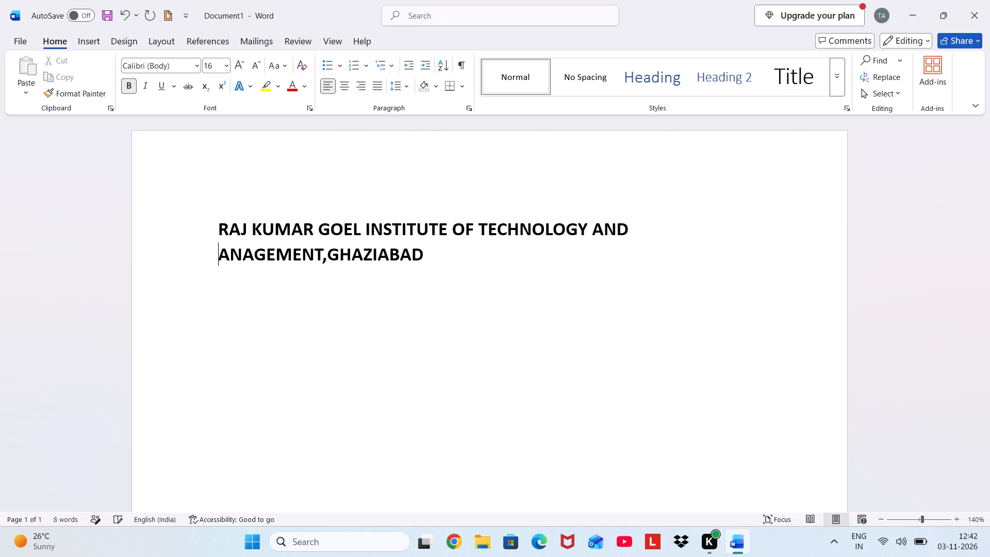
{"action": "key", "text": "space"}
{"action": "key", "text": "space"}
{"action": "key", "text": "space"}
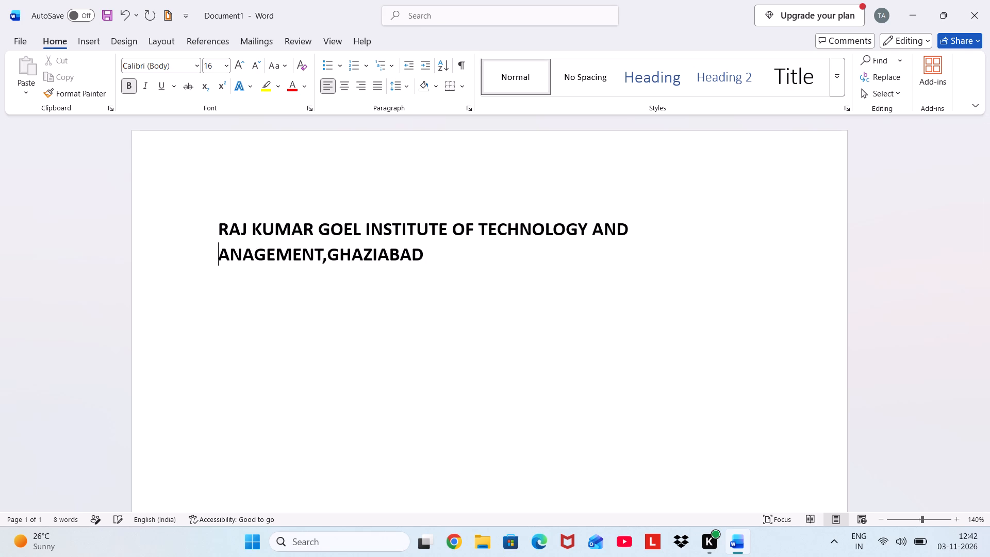
Delete the remaining text of the heading's second line, keeping only the first line ending in AND.
{"action": "left_click", "coordinate": [234, 251]}
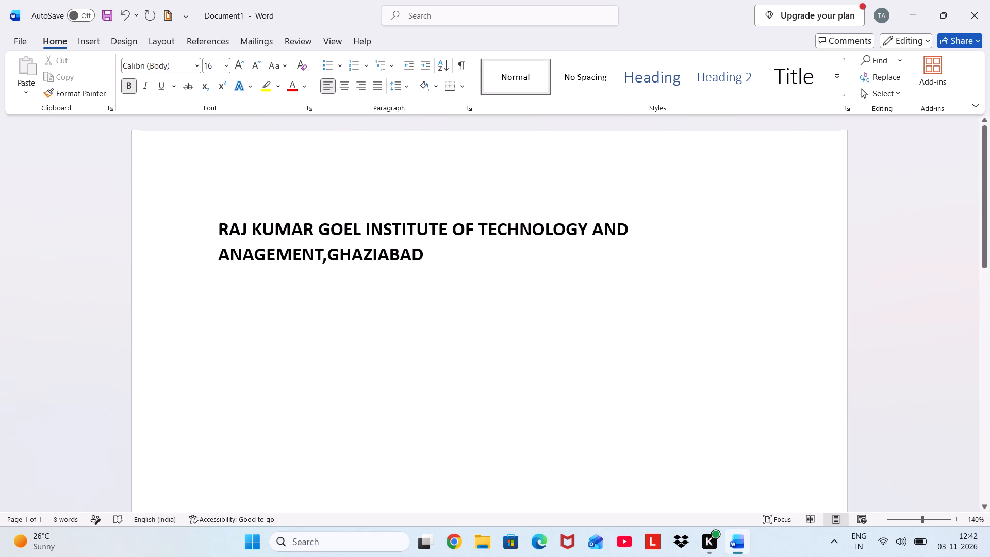
{"action": "left_click", "coordinate": [216, 251]}
{"action": "left_click", "coordinate": [476, 252]}
{"action": "left_click_drag", "start_coordinate": [476, 252], "coordinate": [207, 256]}
{"action": "key", "text": "BackSpace"}
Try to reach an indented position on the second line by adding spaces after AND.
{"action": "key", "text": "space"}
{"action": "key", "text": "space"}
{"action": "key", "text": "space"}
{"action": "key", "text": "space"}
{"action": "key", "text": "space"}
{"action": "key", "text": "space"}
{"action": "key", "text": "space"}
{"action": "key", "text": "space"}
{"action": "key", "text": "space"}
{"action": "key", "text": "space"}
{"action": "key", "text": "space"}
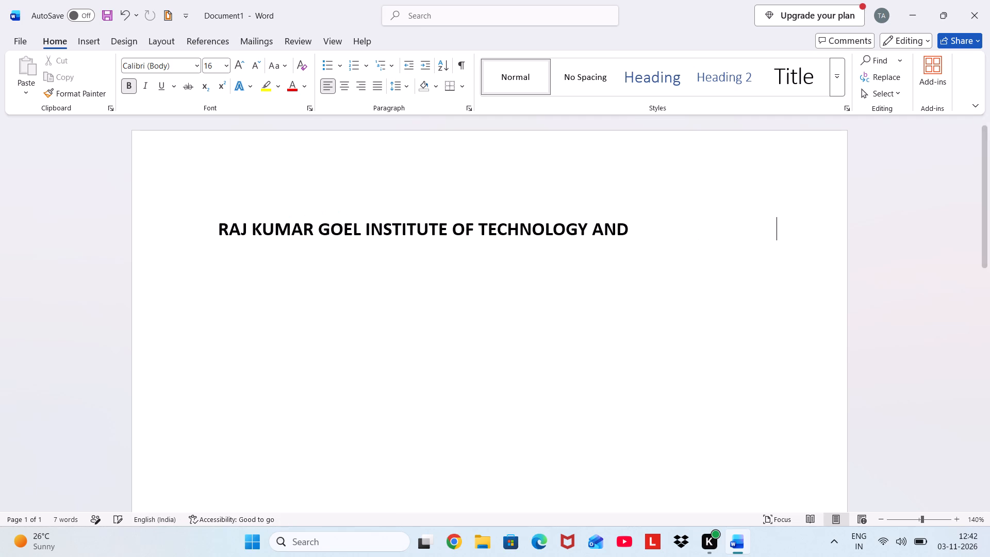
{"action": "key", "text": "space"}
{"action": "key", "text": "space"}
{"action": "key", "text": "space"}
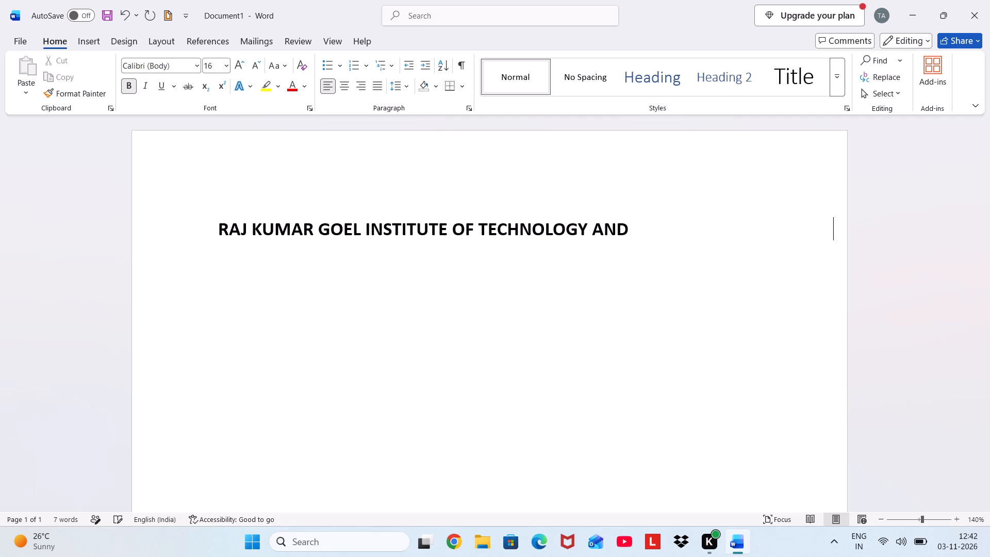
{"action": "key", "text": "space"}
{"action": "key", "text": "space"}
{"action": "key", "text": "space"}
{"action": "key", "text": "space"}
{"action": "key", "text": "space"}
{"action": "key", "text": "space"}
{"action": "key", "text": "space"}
Enter MANAGEMENT,GHAZIABAD on a new line below the heading, indented so it sits roughly centred under the first line.
{"action": "double_click", "coordinate": [281, 263]}
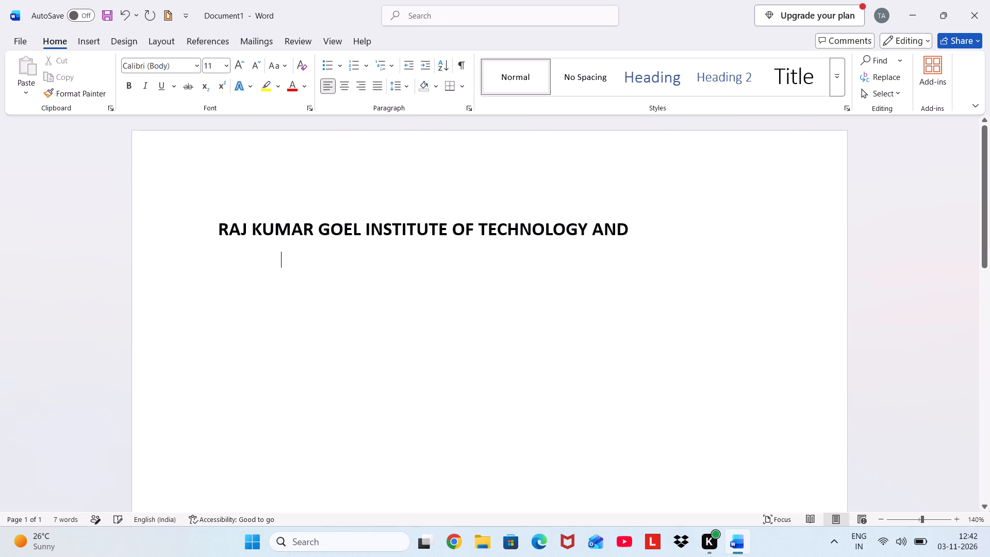
{"action": "key", "text": "space"}
{"action": "key", "text": "space"}
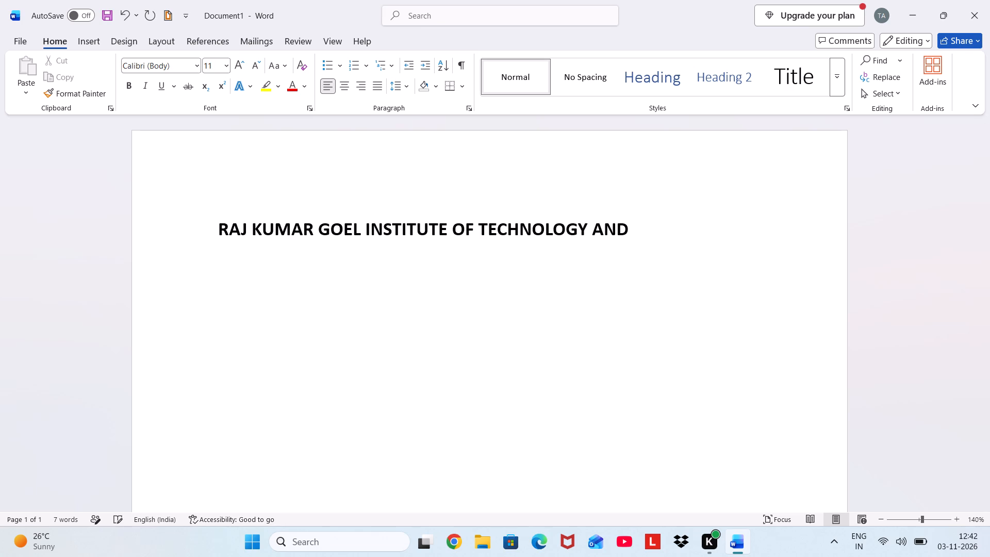
{"action": "key", "text": "space"}
{"action": "type", "text": "MA"}
{"action": "key", "text": "n"}
{"action": "key", "text": "a"}
{"action": "key", "text": "g"}
{"action": "key", "text": "e"}
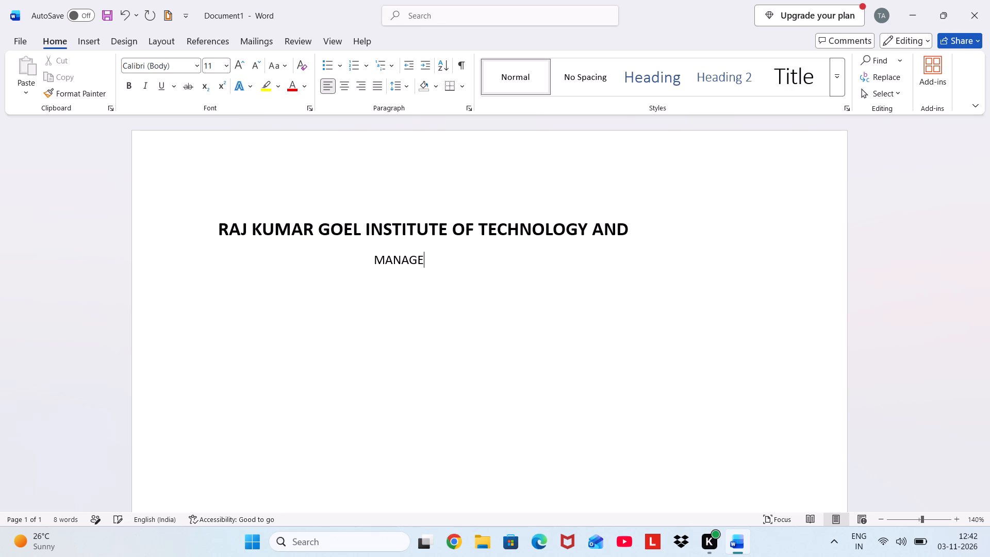
{"action": "type", "text": "MENT"}
{"action": "key", "text": "comma"}
{"action": "type", "text": "GH"}
{"action": "key", "text": "a"}
{"action": "type", "text": "ZI"}
{"action": "key", "text": "a"}
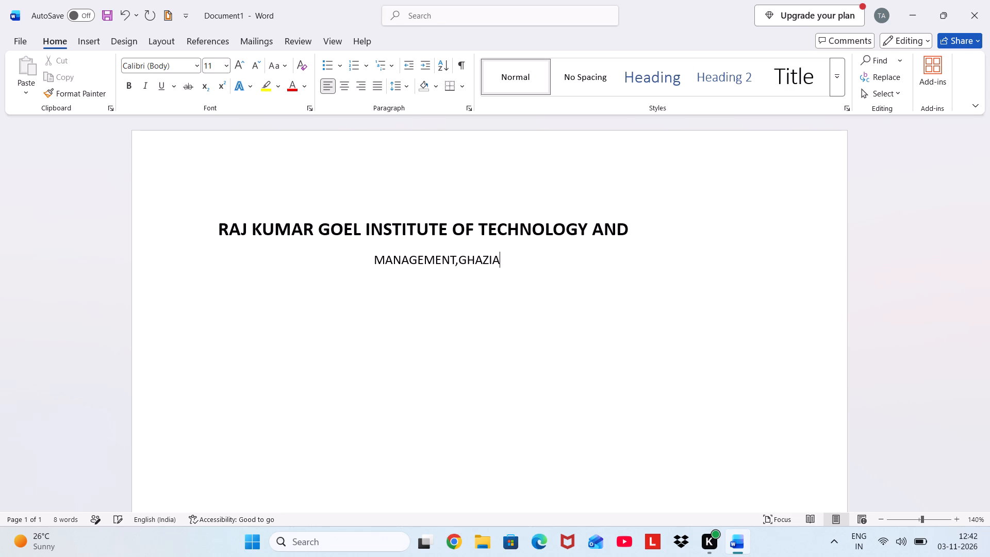
{"action": "type", "text": "BAA"}
{"action": "key", "text": "BackSpace"}
{"action": "key", "text": "d"}
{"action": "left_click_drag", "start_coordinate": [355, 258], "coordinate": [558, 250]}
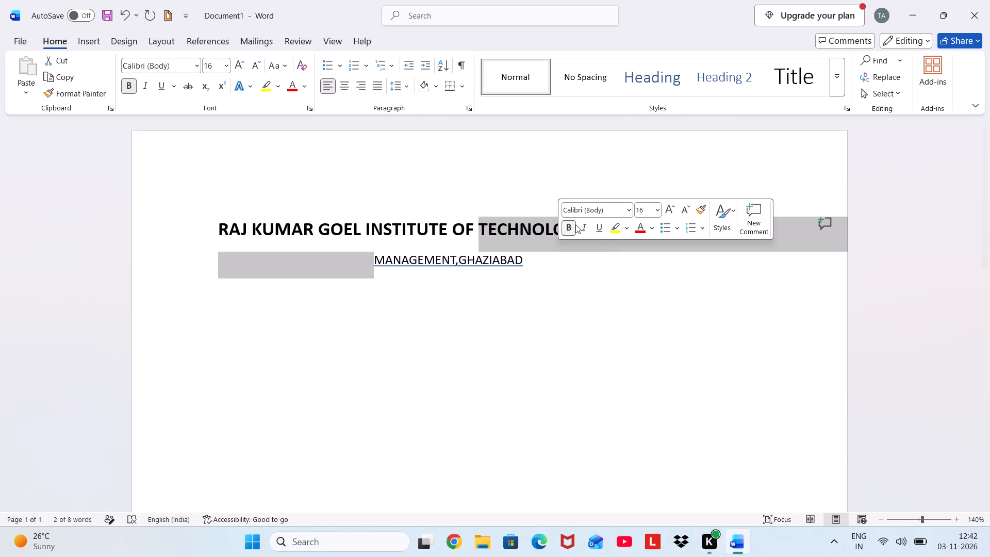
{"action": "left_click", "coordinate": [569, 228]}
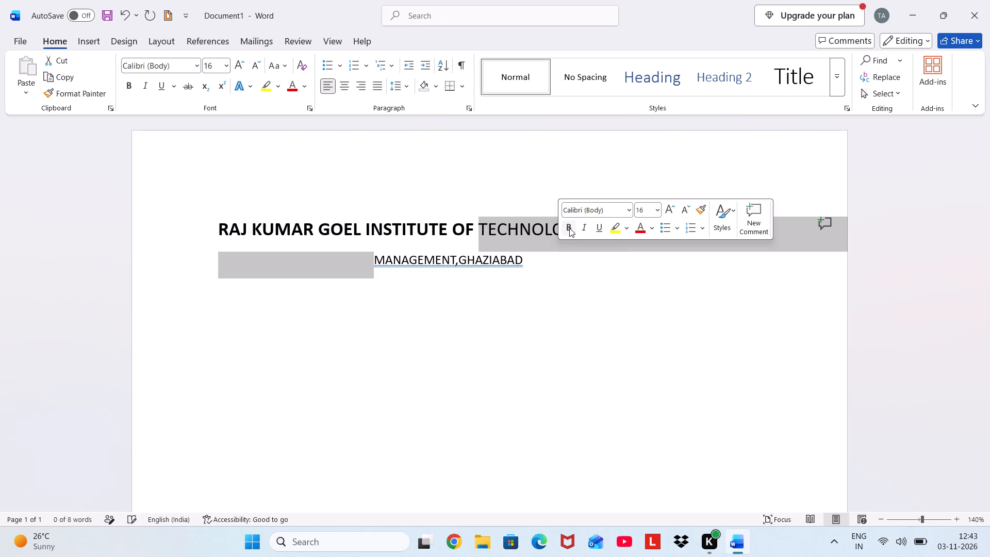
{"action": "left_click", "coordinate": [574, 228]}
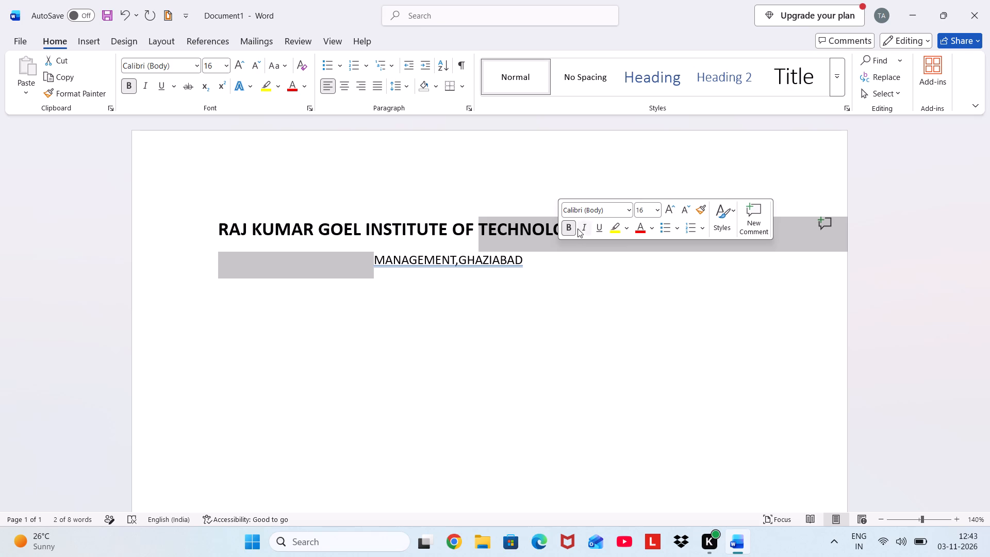
Format MANAGEMENT,GHAZIABAD on the second heading line as bold, size 14.
{"action": "left_click_drag", "start_coordinate": [503, 271], "coordinate": [382, 278]}
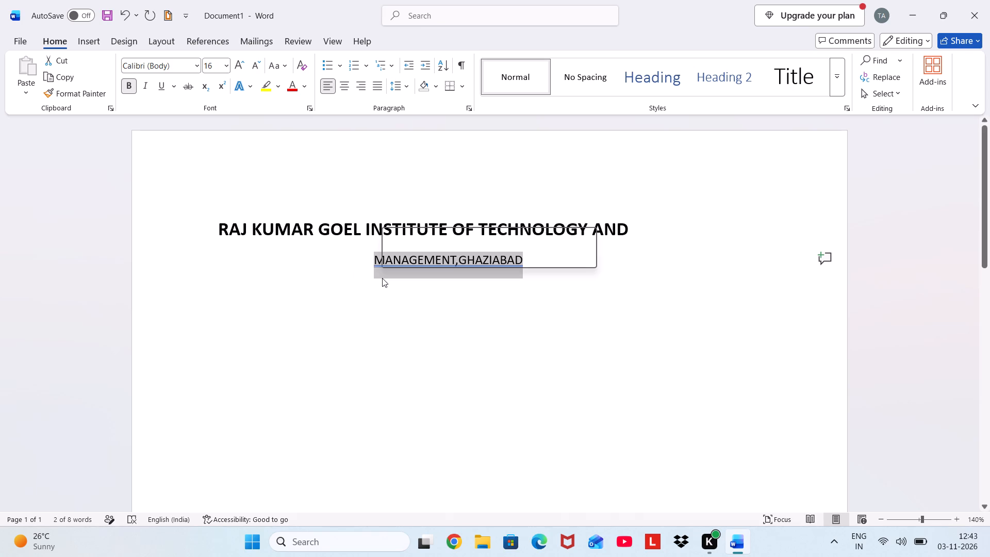
{"action": "left_click", "coordinate": [396, 253]}
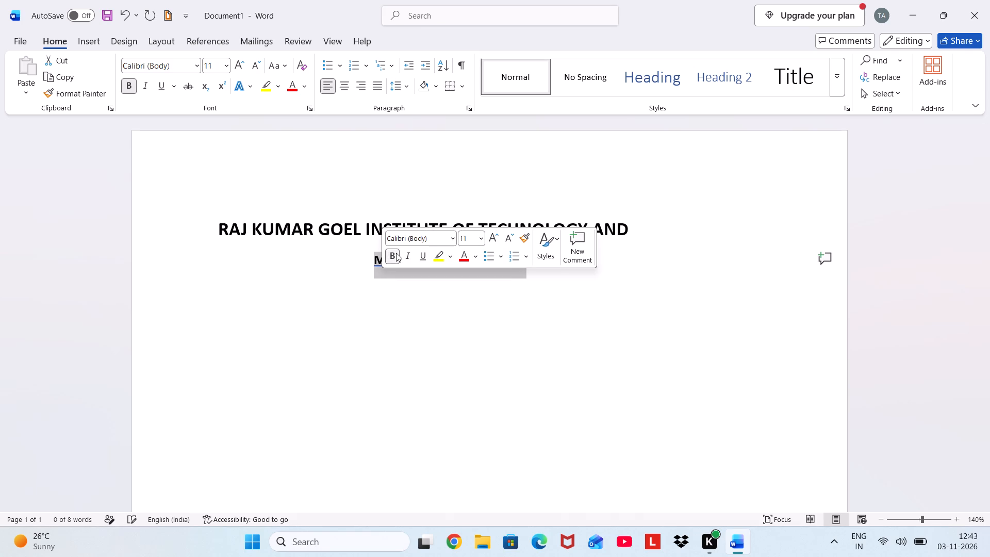
{"action": "left_click", "coordinate": [481, 237]}
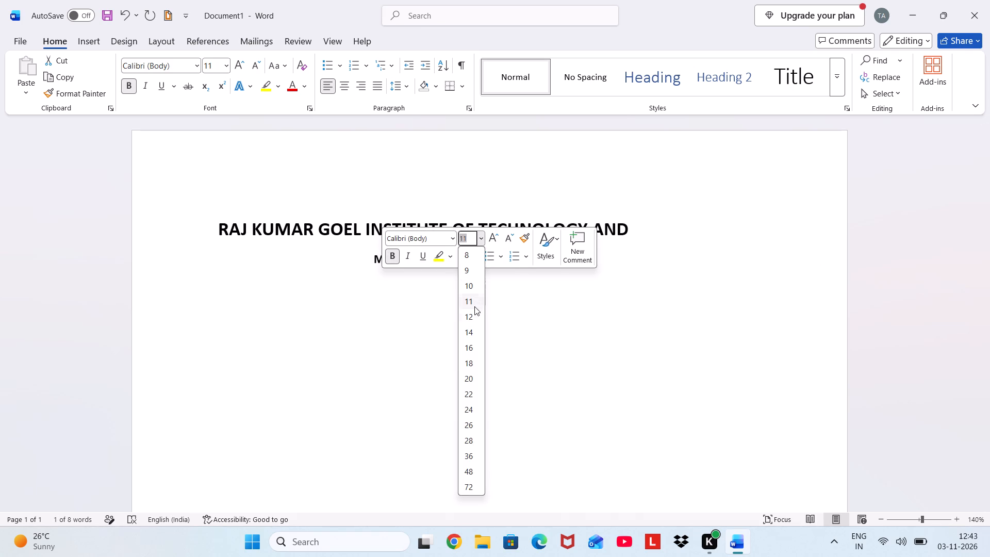
{"action": "left_click", "coordinate": [471, 325]}
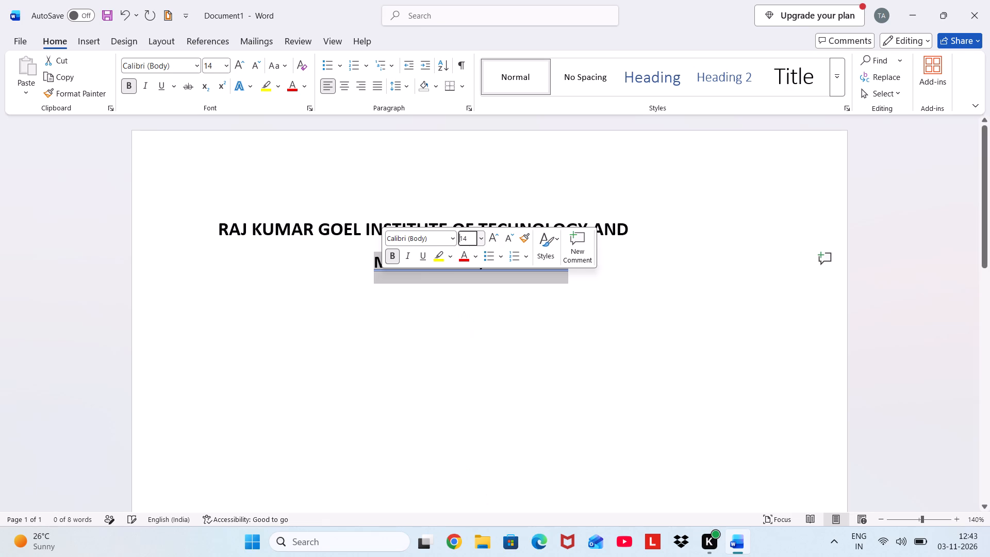
{"action": "left_click", "coordinate": [492, 303]}
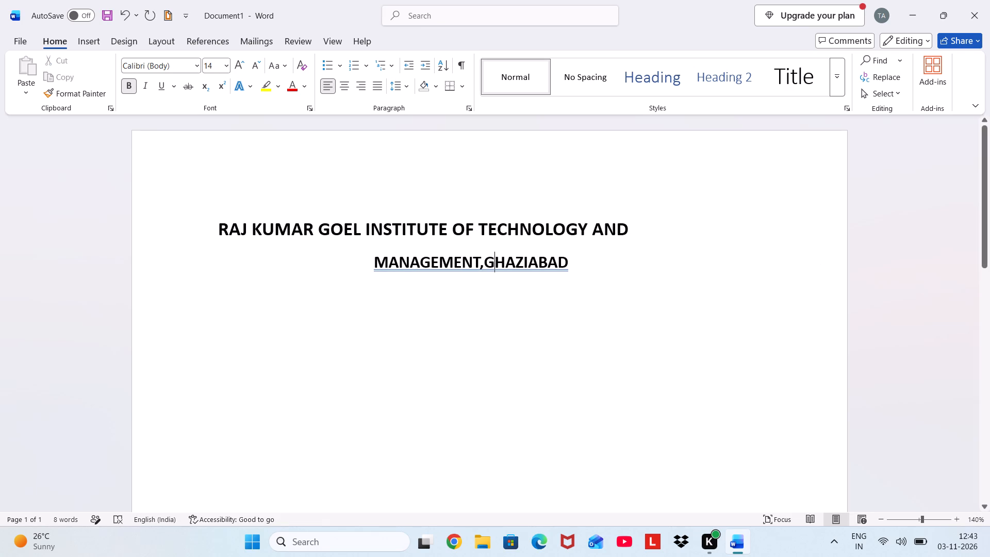
Indent the first heading line with leading spaces so it sits roughly centred above MANAGEMENT,GHAZIABAD.
{"action": "left_click", "coordinate": [207, 219]}
{"action": "left_click", "coordinate": [215, 221]}
{"action": "key", "text": "space"}
{"action": "key", "text": "space"}
{"action": "key", "text": "space"}
{"action": "key", "text": "space"}
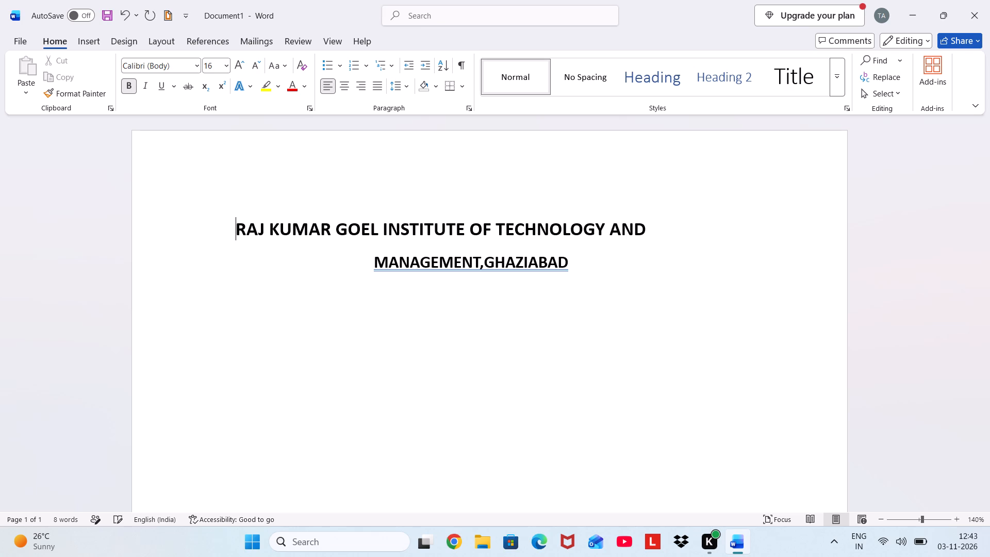
{"action": "key", "text": "space"}
{"action": "key", "text": "space"}
{"action": "key", "text": "space"}
{"action": "key", "text": "space"}
{"action": "key", "text": "space"}
{"action": "key", "text": "space"}
{"action": "key", "text": "space"}
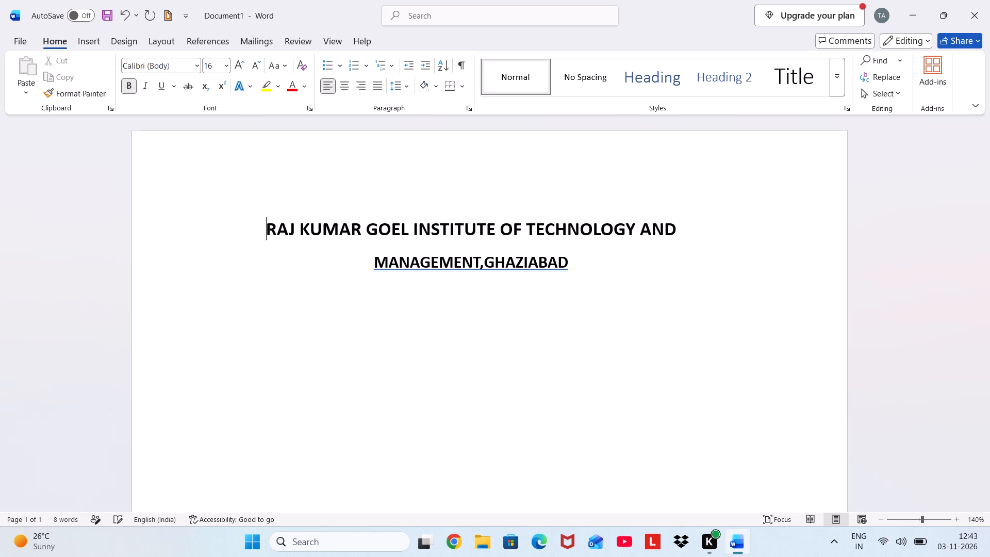
{"action": "key", "text": "space"}
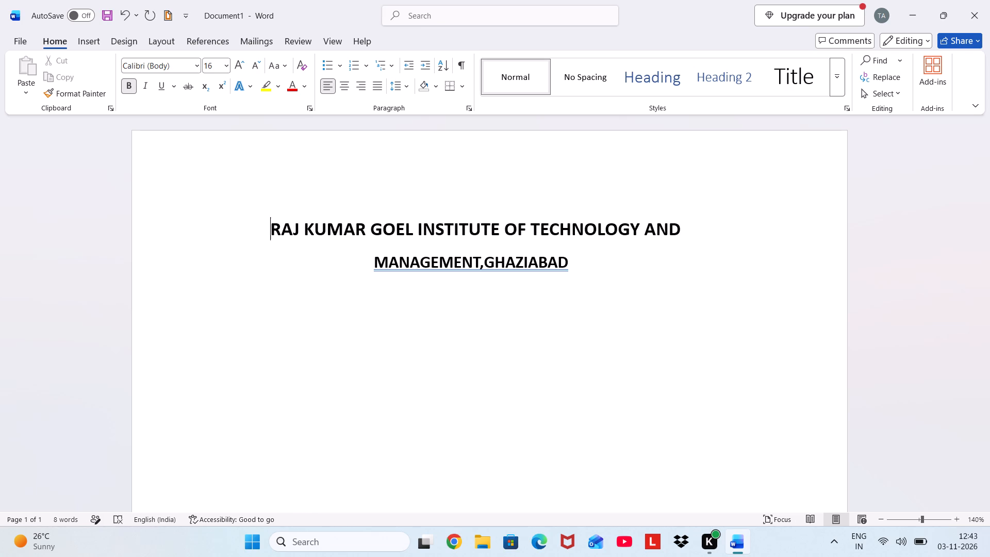
{"action": "key", "text": "space"}
{"action": "key", "text": "space"}
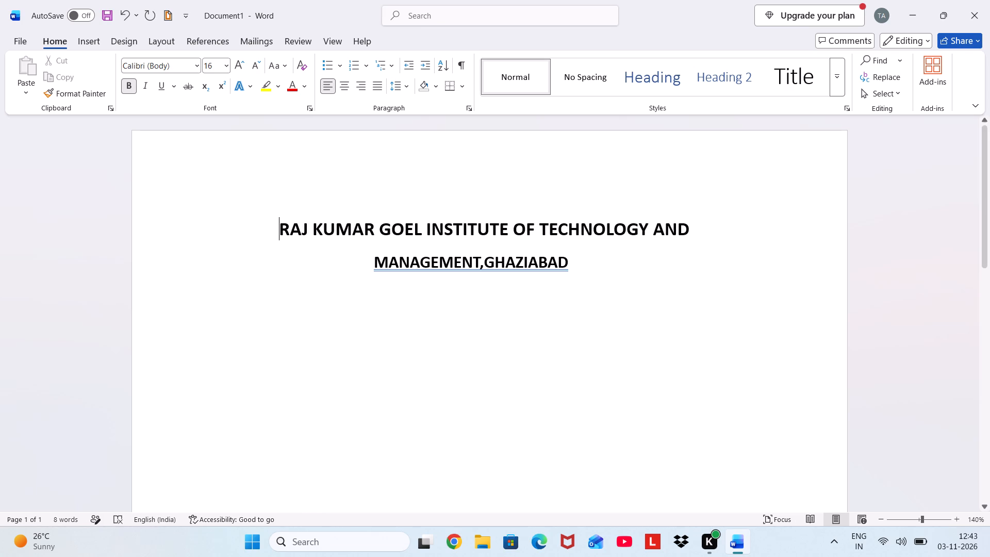
Start a new line below MANAGEMENT,GHAZIABAD with an opening parenthesis, indented with spaces to align with the M above.
{"action": "left_click", "coordinate": [607, 260]}
{"action": "key", "text": "Return"}
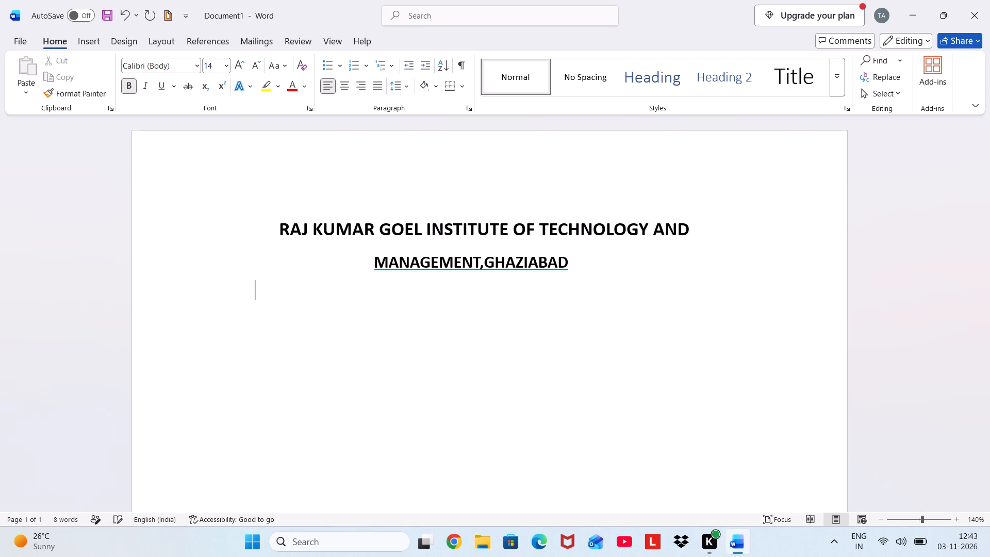
{"action": "key", "text": "space"}
{"action": "key", "text": "space"}
{"action": "key", "text": "space"}
{"action": "key", "text": "space"}
{"action": "key", "text": "space"}
{"action": "key", "text": "space"}
{"action": "key", "text": "space"}
{"action": "key", "text": "space"}
{"action": "key", "text": "space"}
{"action": "key", "text": "space"}
{"action": "key", "text": "space"}
{"action": "key", "text": "space"}
{"action": "key", "text": "space"}
{"action": "key", "text": "space"}
{"action": "key", "text": "space"}
{"action": "key", "text": "space"}
{"action": "key", "text": "space"}
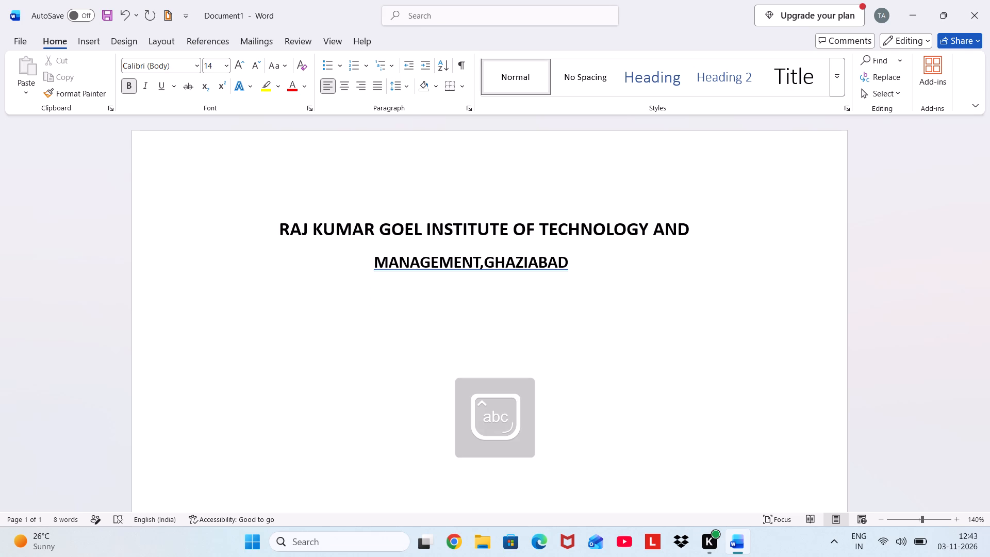
{"action": "key", "text": "shift+parenleft"}
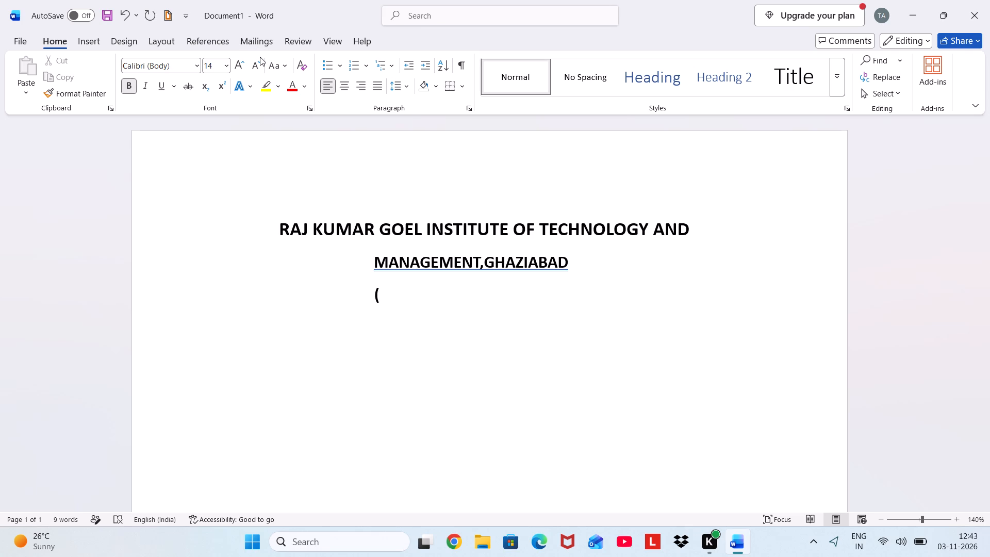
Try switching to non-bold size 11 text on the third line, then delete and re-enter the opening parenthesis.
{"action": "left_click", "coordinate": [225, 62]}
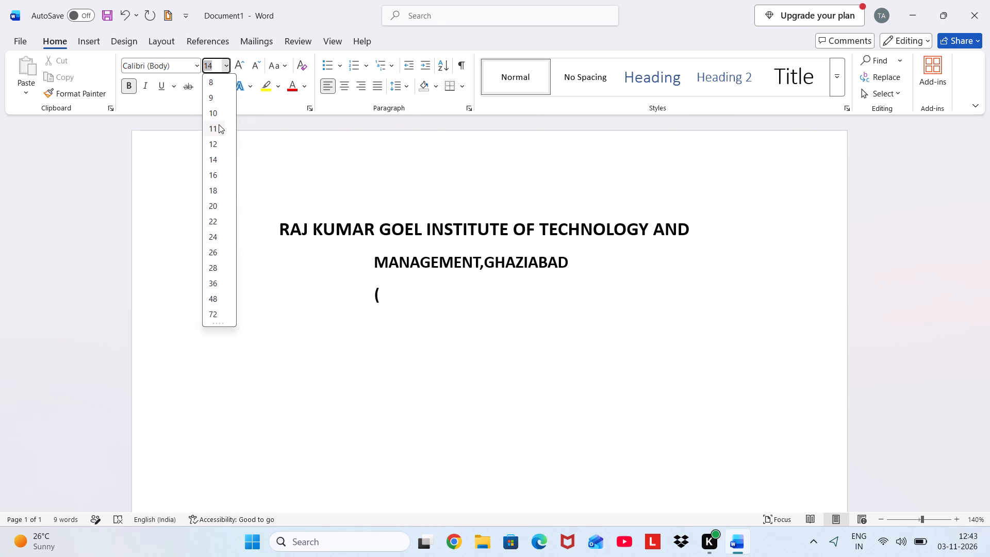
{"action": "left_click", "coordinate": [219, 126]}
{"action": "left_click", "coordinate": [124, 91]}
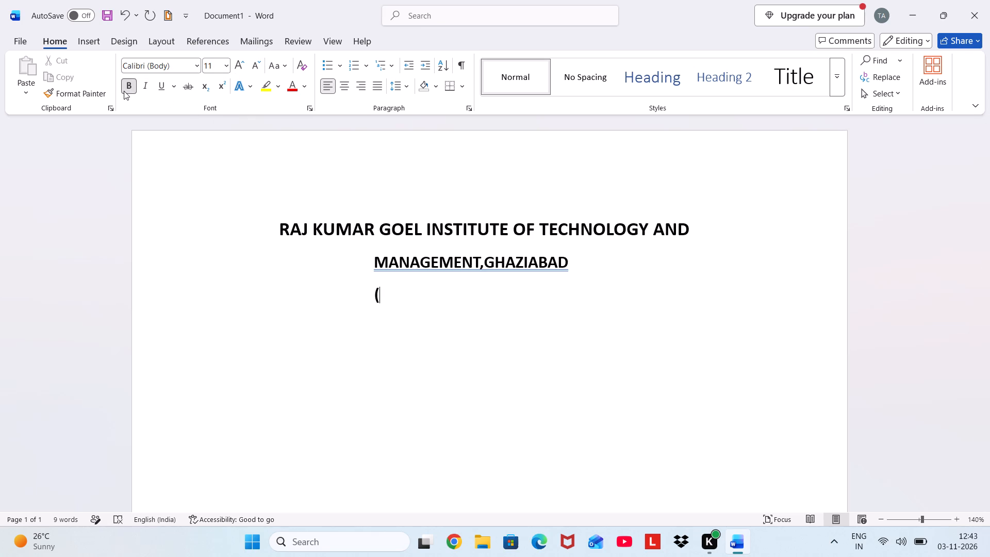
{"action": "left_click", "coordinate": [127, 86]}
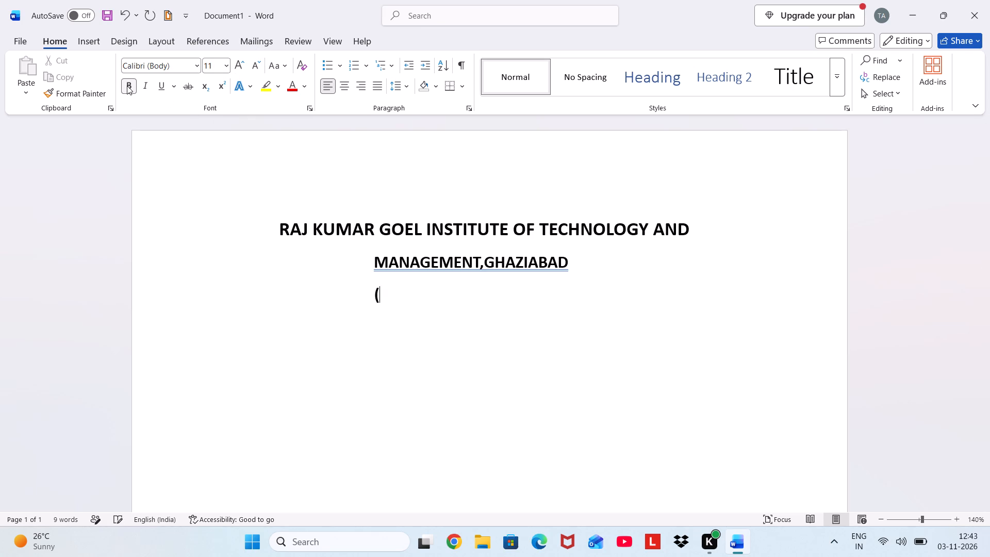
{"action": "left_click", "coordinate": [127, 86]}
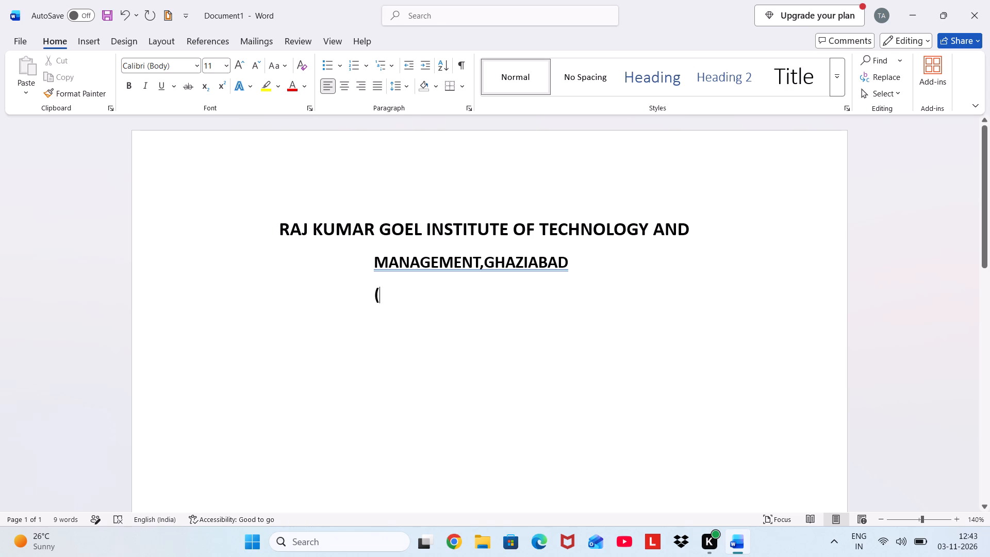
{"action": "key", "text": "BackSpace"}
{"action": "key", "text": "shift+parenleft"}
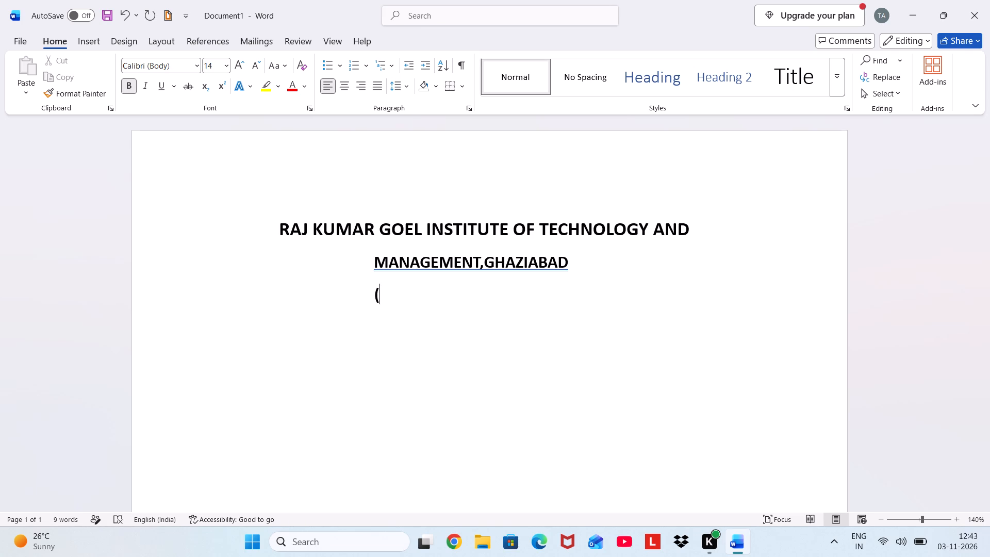
Complete the third line so that it reads (college code-333).
{"action": "type", "text": "coll"}
{"action": "type", "text": "ege"}
{"action": "key", "text": "space"}
{"action": "type", "text": "c"}
{"action": "type", "text": "ode"}
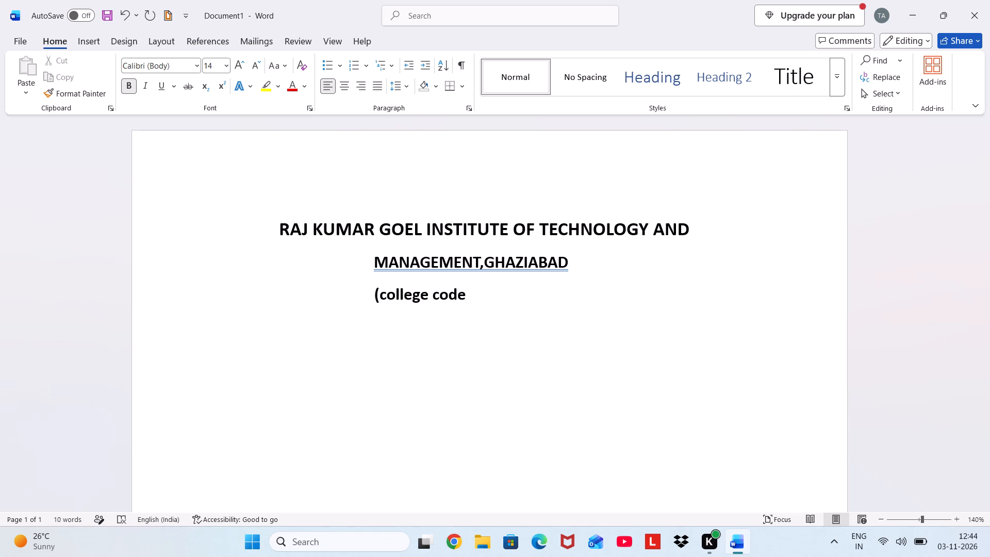
{"action": "key", "text": "minus"}
{"action": "type", "text": "333"}
{"action": "key", "text": "shift+parenright"}
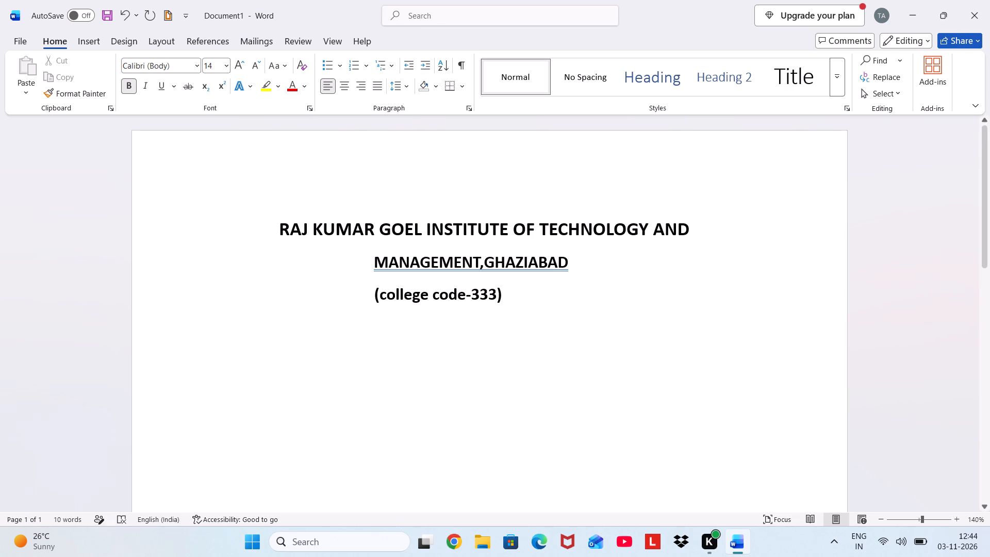
Remove the bold from the (college code-333) line and set its font size to 12.
{"action": "left_click_drag", "start_coordinate": [371, 289], "coordinate": [550, 296]}
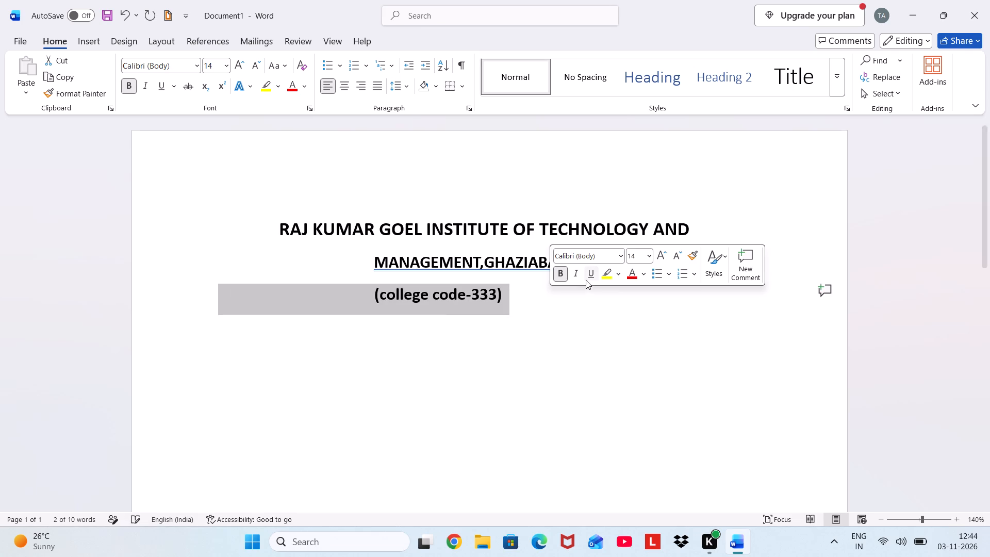
{"action": "left_click", "coordinate": [563, 272]}
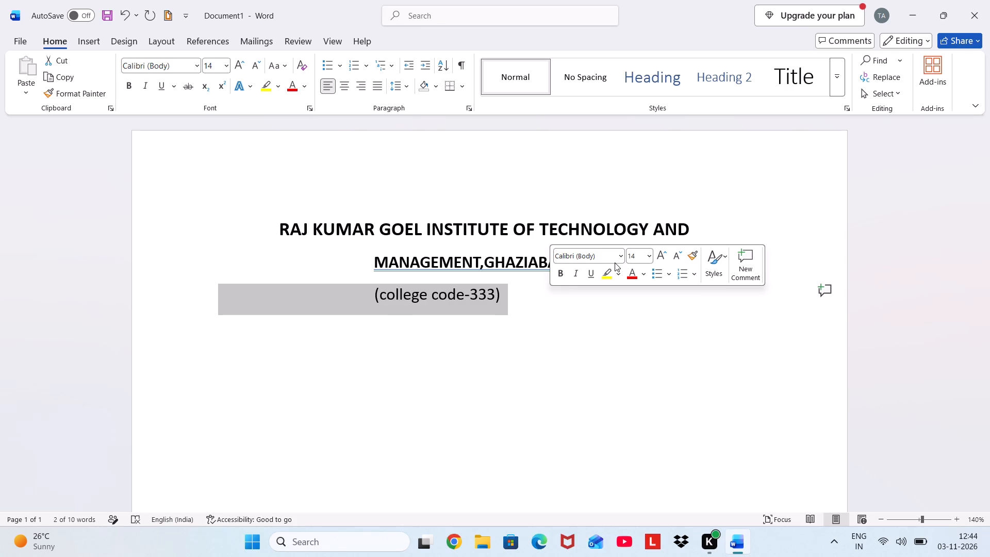
{"action": "left_click", "coordinate": [650, 259]}
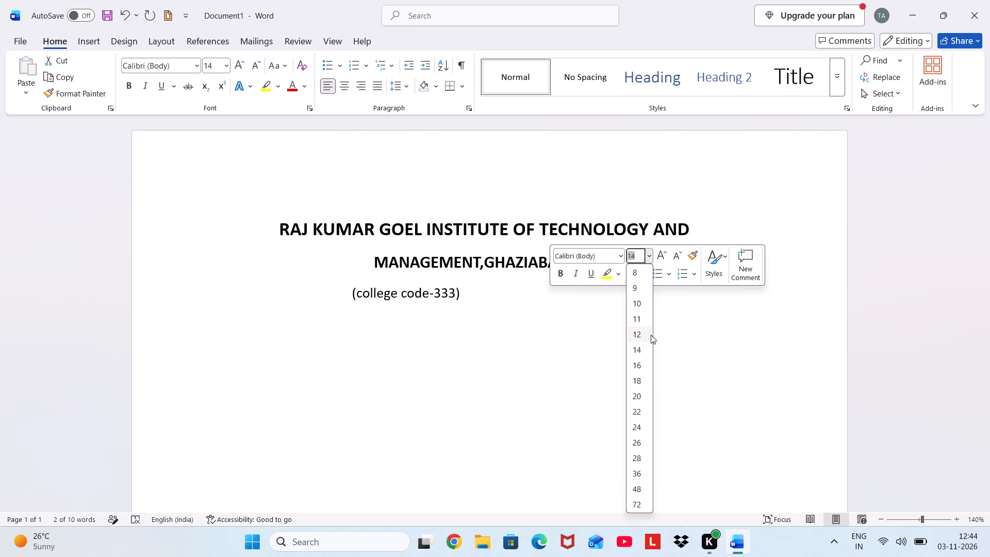
{"action": "left_click", "coordinate": [651, 335]}
{"action": "left_click", "coordinate": [499, 355]}
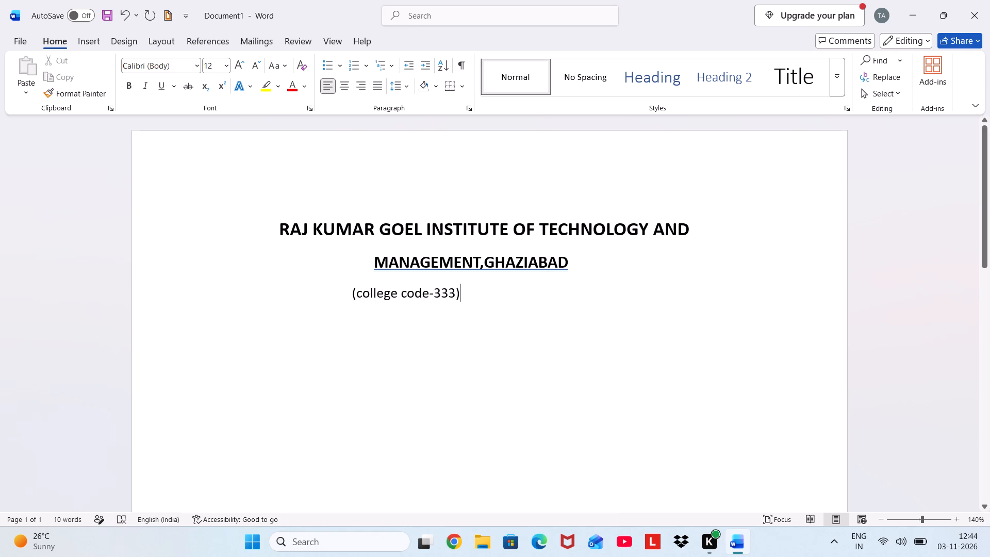
Indent the (college code-333) line further with 23 spaces so that it sits roughly centred beneath MANAGEMENT,GHAZIABAD.
{"action": "left_click", "coordinate": [347, 289]}
{"action": "key", "text": "space"}
{"action": "key", "text": "space"}
{"action": "key", "text": "space"}
{"action": "key", "text": "space"}
{"action": "key", "text": "space"}
{"action": "key", "text": "space"}
{"action": "key", "text": "space"}
{"action": "key", "text": "space"}
{"action": "key", "text": "space"}
{"action": "key", "text": "space"}
{"action": "key", "text": "space"}
{"action": "key", "text": "space"}
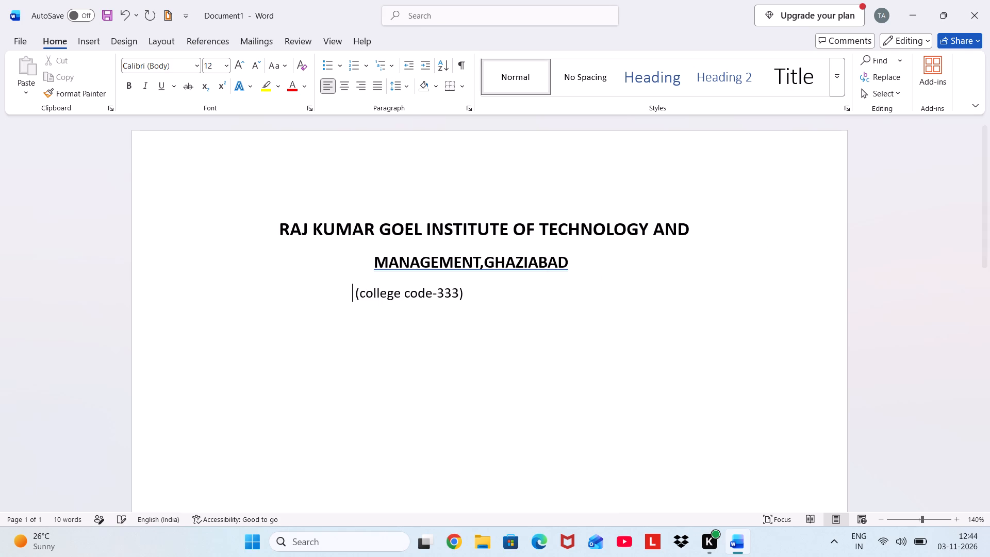
{"action": "key", "text": "space"}
{"action": "key", "text": "space"}
{"action": "key", "text": "space"}
{"action": "key", "text": "space"}
{"action": "key", "text": "space"}
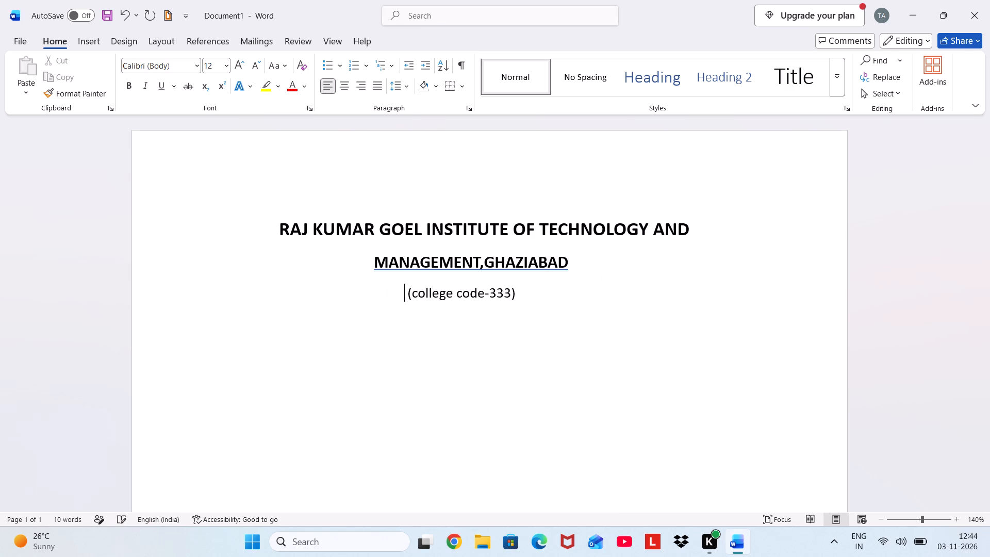
{"action": "key", "text": "space"}
{"action": "key", "text": "space"}
{"action": "key", "text": "space"}
{"action": "key", "text": "space"}
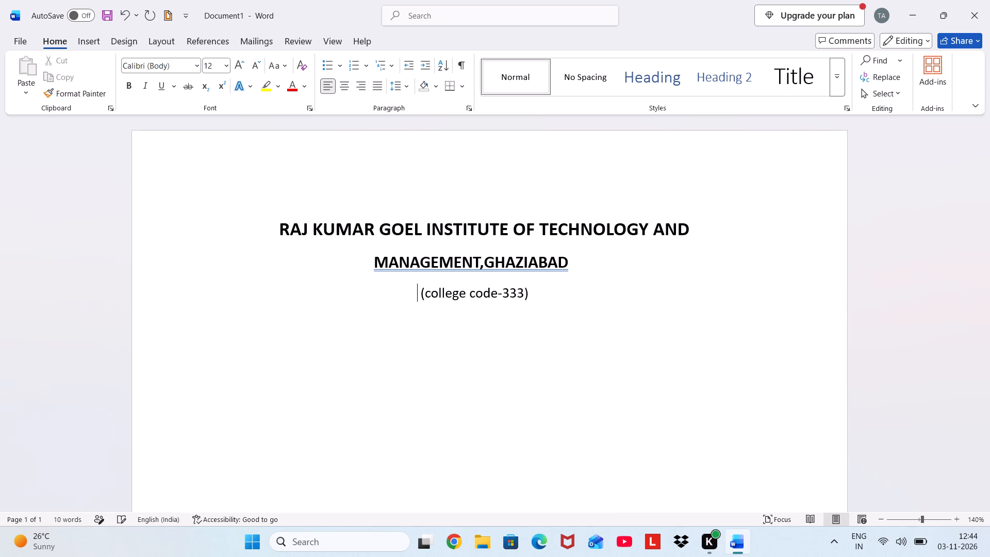
{"action": "key", "text": "space"}
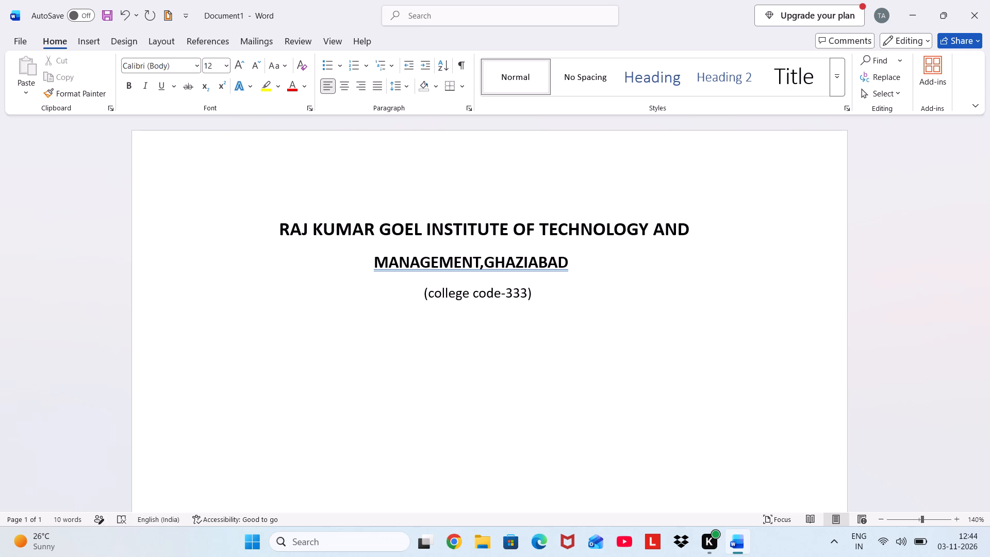
{"action": "key", "text": "space"}
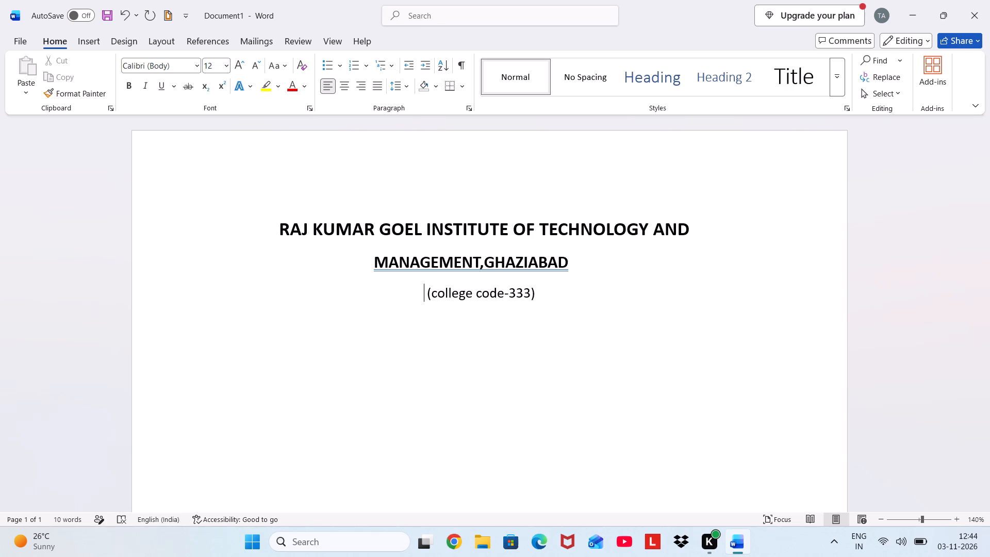
Start a new line below (college code-333) with the text "(Affiliated to" followed by a space.
{"action": "left_click", "coordinate": [561, 301]}
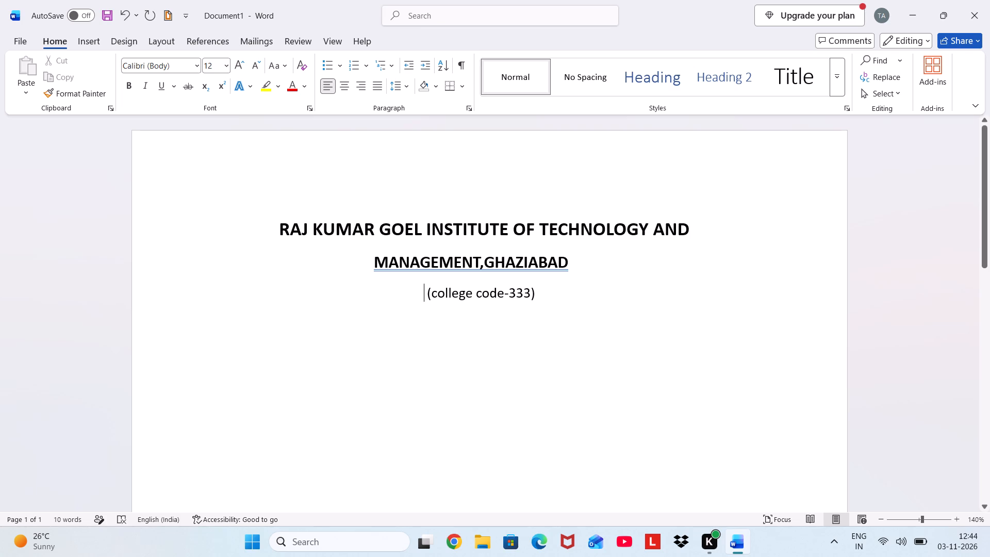
{"action": "key", "text": "Return"}
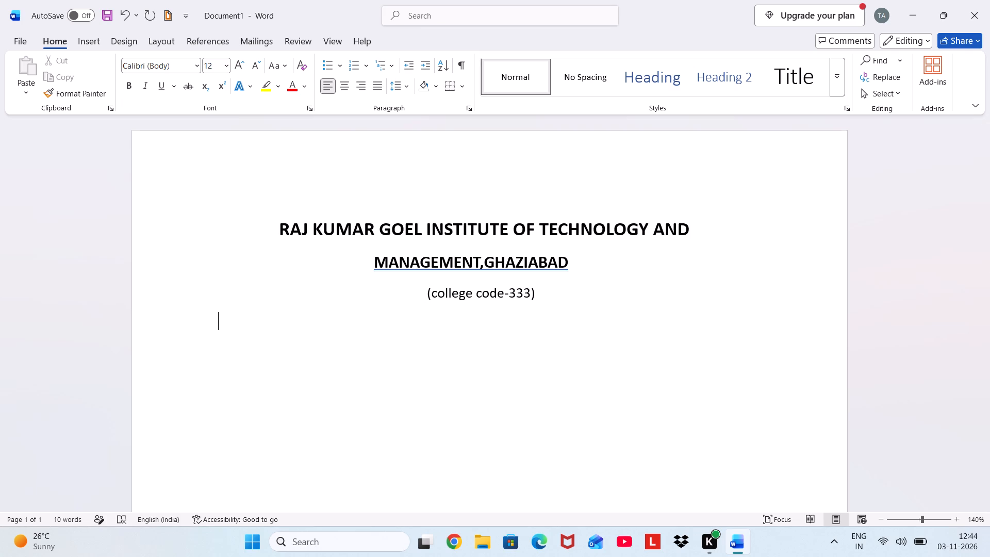
{"action": "key", "text": "shift+parenleft"}
{"action": "key", "text": "a"}
{"action": "key", "text": "BackSpace"}
{"action": "key", "text": "shift+a"}
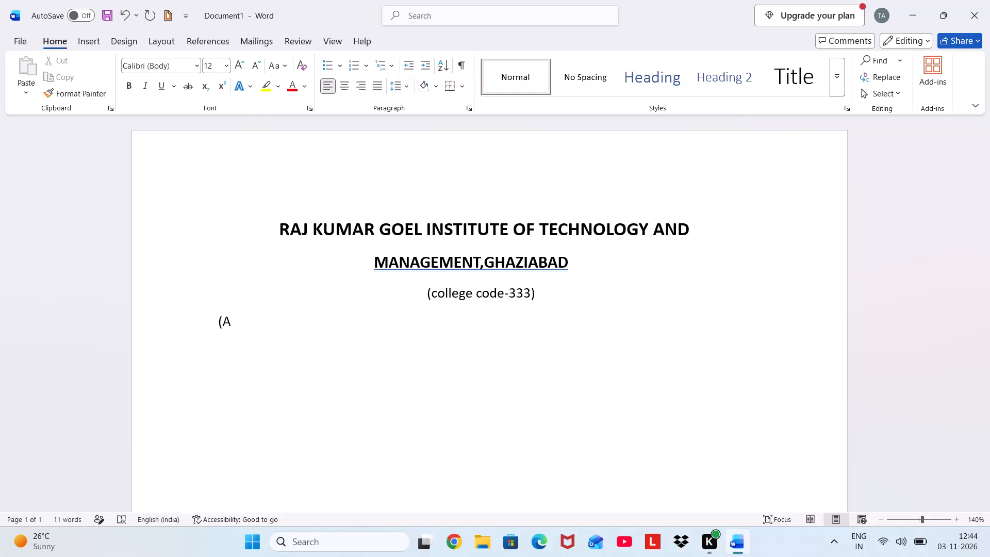
{"action": "type", "text": "ff"}
{"action": "type", "text": "il"}
{"action": "type", "text": "iated"}
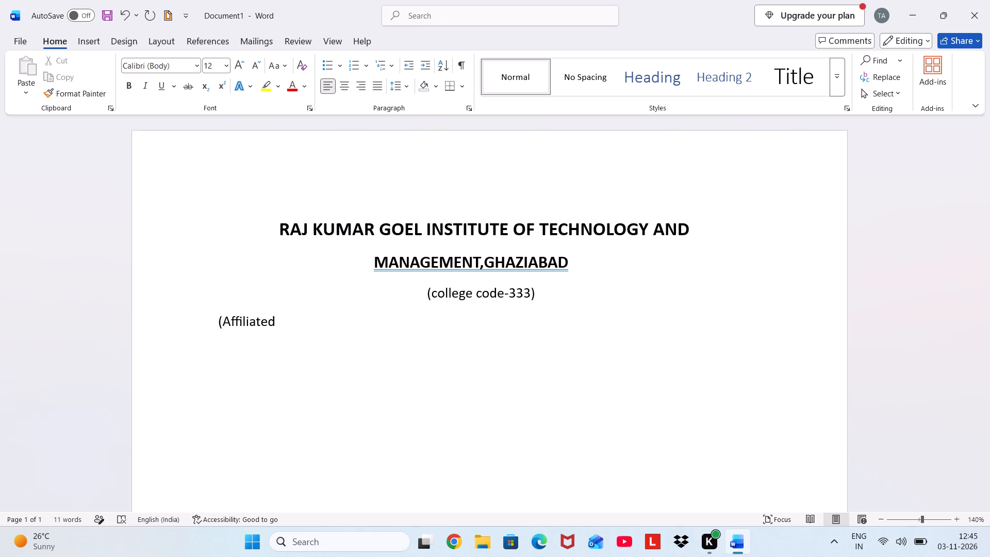
{"action": "key", "text": "space"}
{"action": "type", "text": "to"}
{"action": "key", "text": "space"}
Continue the affiliation line with the university name's title and initials, written as DR.A.P.J.
{"action": "key", "text": "shift+d"}
{"action": "key", "text": "shift+r"}
{"action": "key", "text": "period"}
{"action": "key", "text": "shift+a"}
{"action": "type", "text": "z."}
{"action": "key", "text": "BackSpace"}
{"action": "key", "text": "BackSpace"}
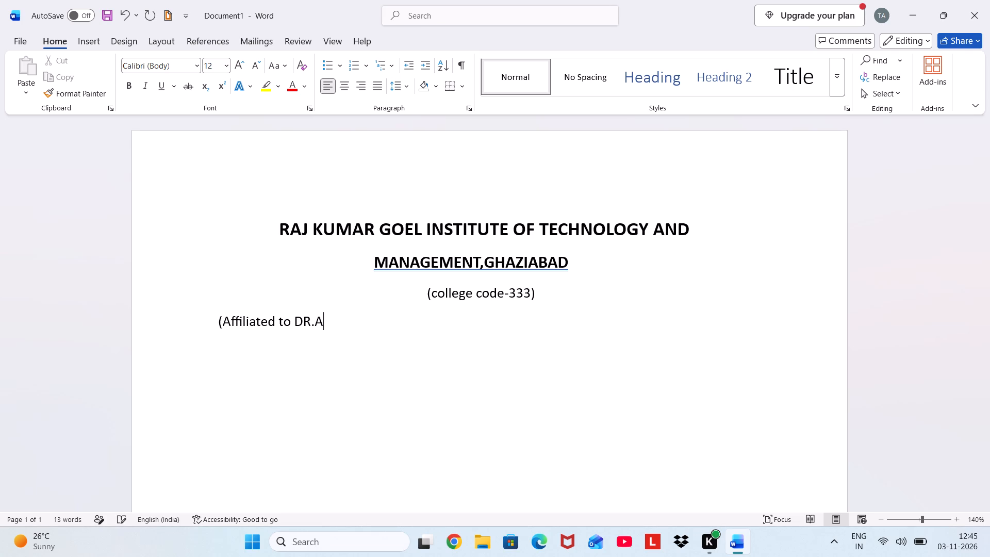
{"action": "type", "text": ">P"}
{"action": "key", "text": "BackSpace"}
{"action": "key", "text": "BackSpace"}
{"action": "key", "text": "period"}
{"action": "key", "text": "p"}
{"action": "key", "text": "BackSpace"}
{"action": "key", "text": "shift+p"}
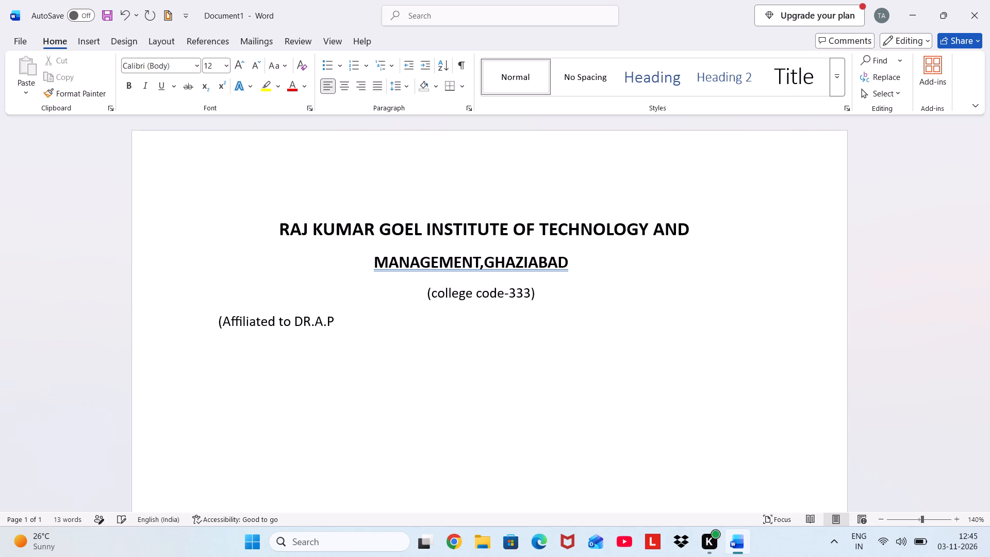
{"action": "key", "text": "period"}
{"action": "key", "text": "shift+j"}
Add "Abdul kalam" after DR.A.P.J on the affiliation line, separated by a space.
{"action": "key", "text": "space"}
{"action": "key", "text": "shift+a"}
{"action": "key", "text": "b"}
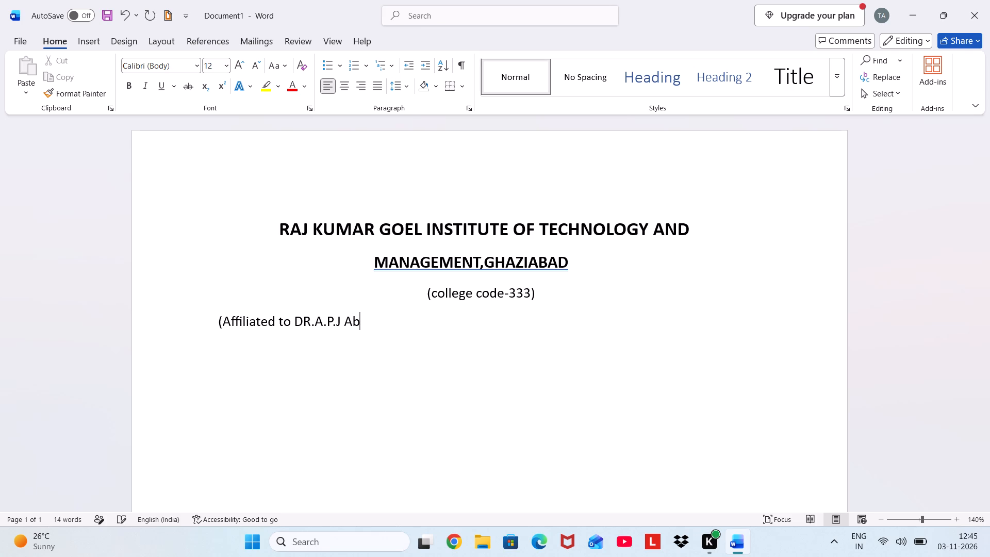
{"action": "key", "text": "d"}
{"action": "key", "text": "u"}
{"action": "type", "text": "l ka"}
{"action": "type", "text": "lam"}
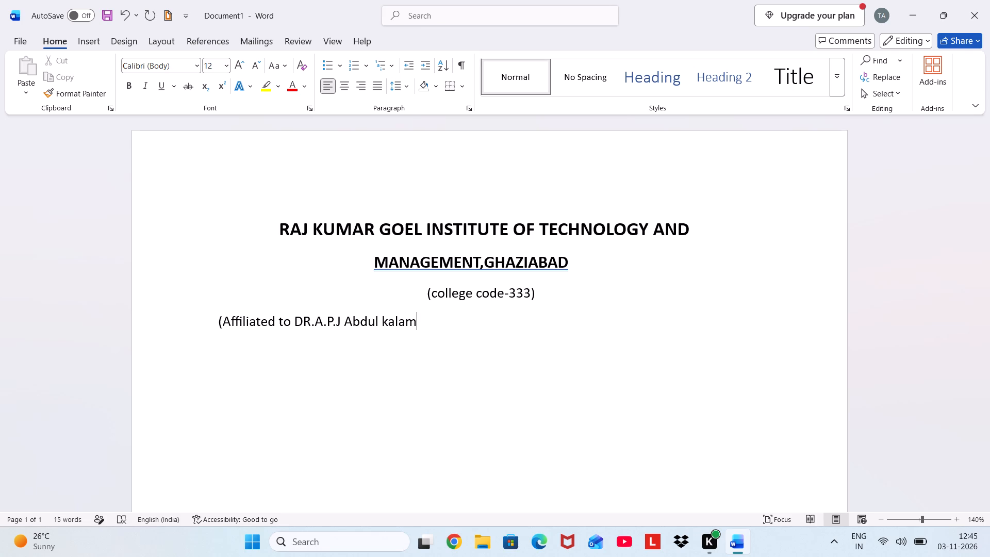
Continue the affiliation line after "Abdul kalam" with "Technical University", separated from it by a space.
{"action": "key", "text": "shift+t"}
{"action": "key", "text": "BackSpace"}
{"action": "key", "text": "space"}
{"action": "type", "text": "T"}
{"action": "key", "text": "e"}
{"action": "type", "text": "ch"}
{"action": "type", "text": "ni"}
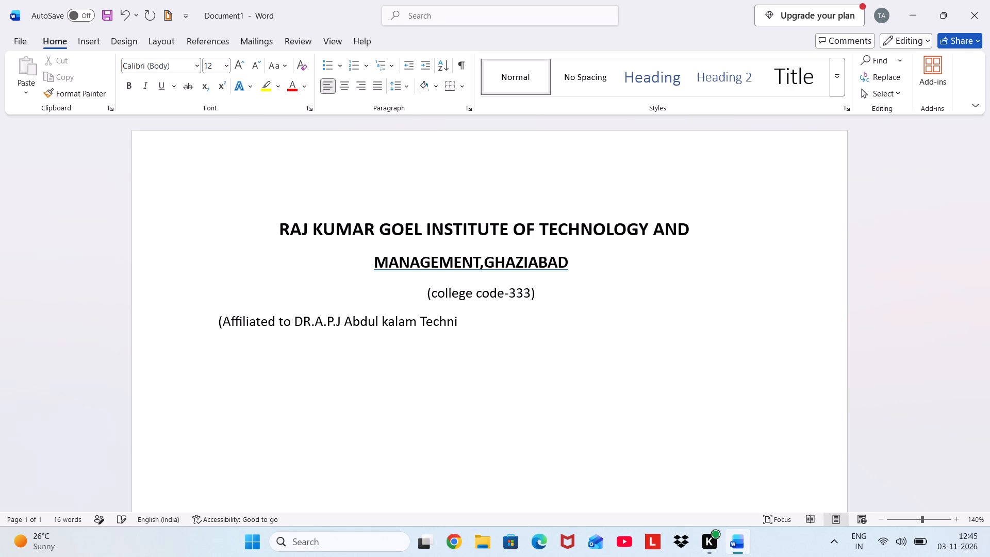
{"action": "type", "text": "ca"}
{"action": "key", "text": "l"}
{"action": "key", "text": "space"}
{"action": "key", "text": "shift+u"}
{"action": "type", "text": "nivers"}
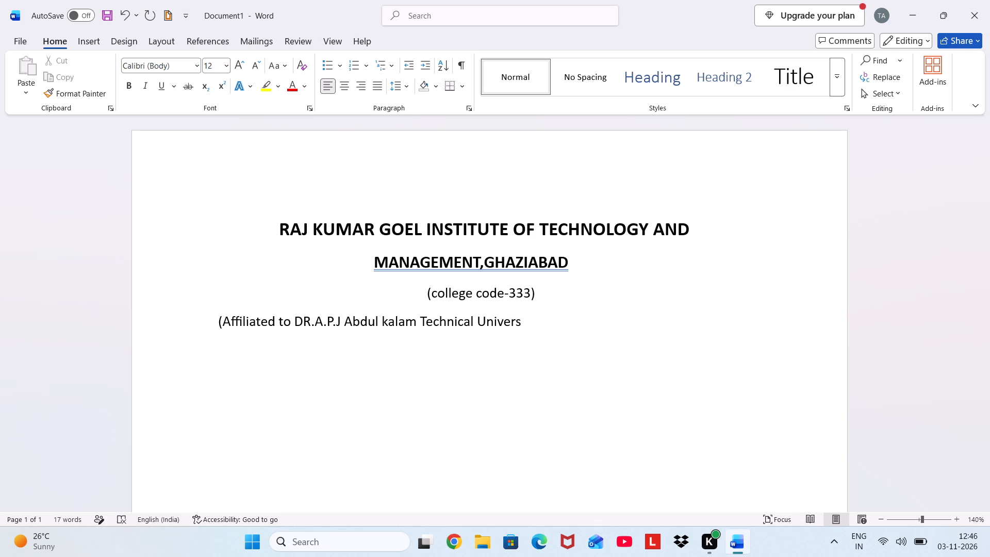
{"action": "type", "text": "ity"}
Complete the affiliation line with ",Lucknow)" directly after University.
{"action": "key", "text": "comma"}
{"action": "type", "text": "Lu"}
{"action": "key", "text": "c"}
{"action": "type", "text": "kno"}
{"action": "key", "text": "w"}
{"action": "key", "text": "shift+parenright"}
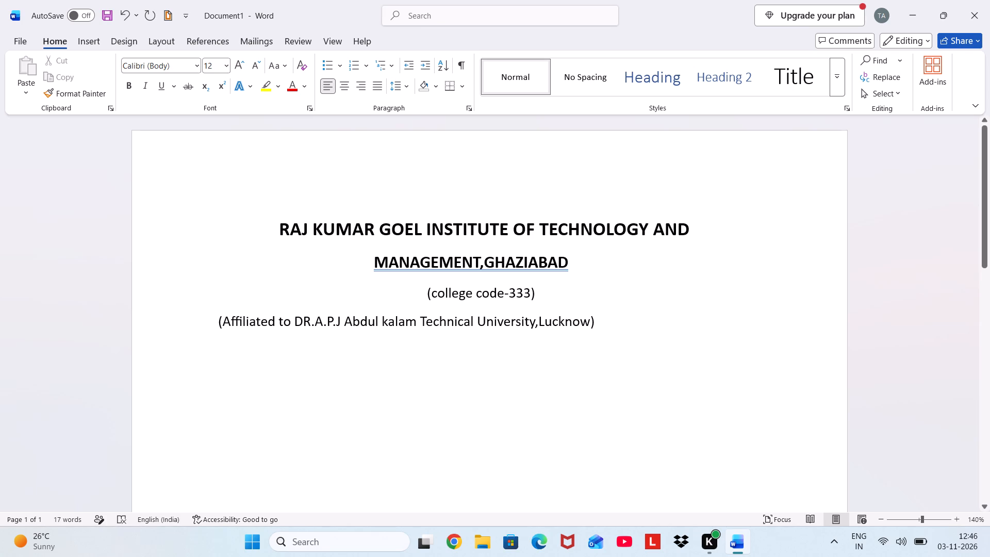
Indent the affiliation line with leading spaces so that it sits roughly centred beneath (college code-333).
{"action": "left_click", "coordinate": [213, 311]}
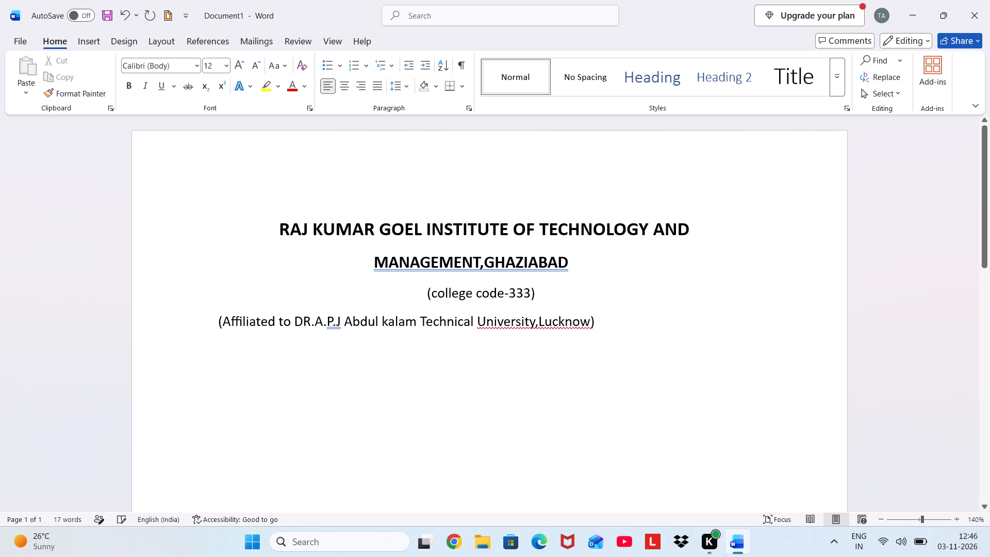
{"action": "left_click", "coordinate": [213, 314]}
{"action": "left_click", "coordinate": [212, 326]}
{"action": "key", "text": "space"}
{"action": "key", "text": "space"}
{"action": "key", "text": "space"}
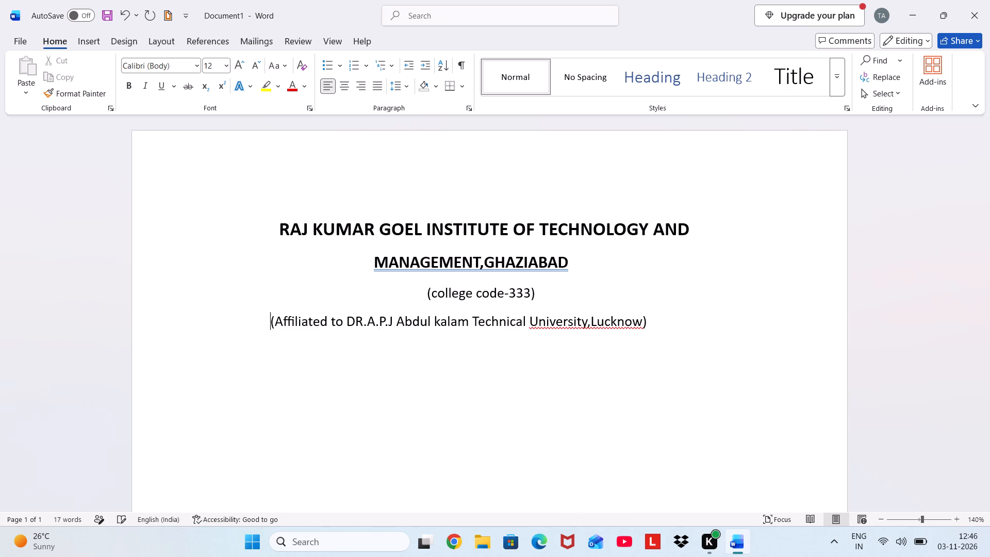
{"action": "key", "text": "space"}
{"action": "key", "text": "space"}
{"action": "key", "text": "space"}
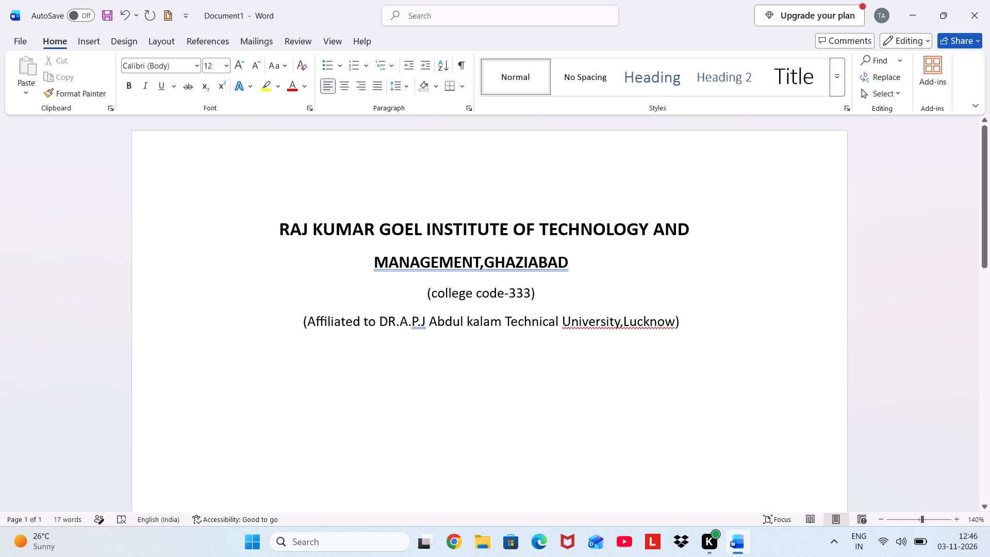
Start a new line below the affiliation line with the text "DEPARMENT OF COMPUTER".
{"action": "left_click", "coordinate": [425, 324]}
{"action": "left_click", "coordinate": [709, 331]}
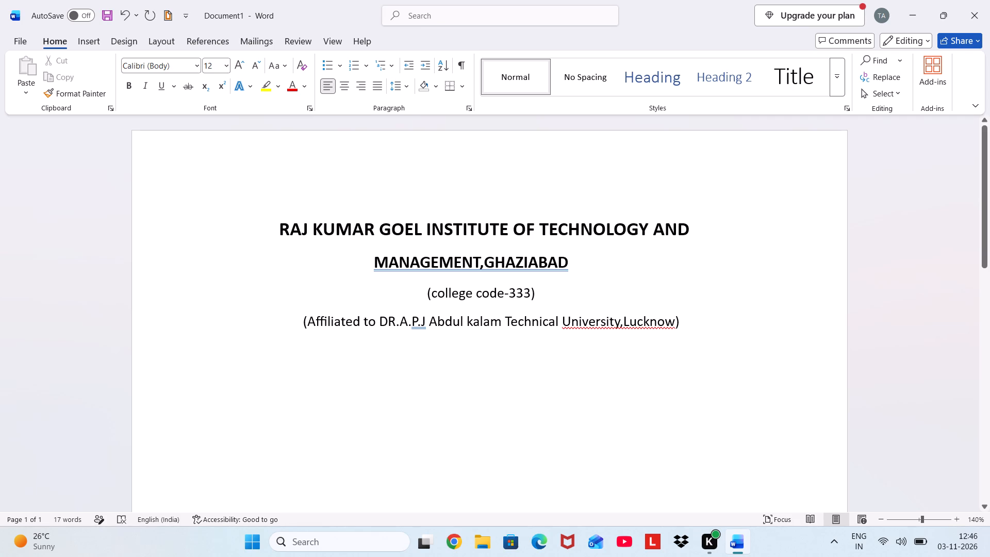
{"action": "left_click", "coordinate": [705, 327]}
{"action": "left_click", "coordinate": [700, 316]}
{"action": "left_click", "coordinate": [700, 316]}
{"action": "key", "text": "Return"}
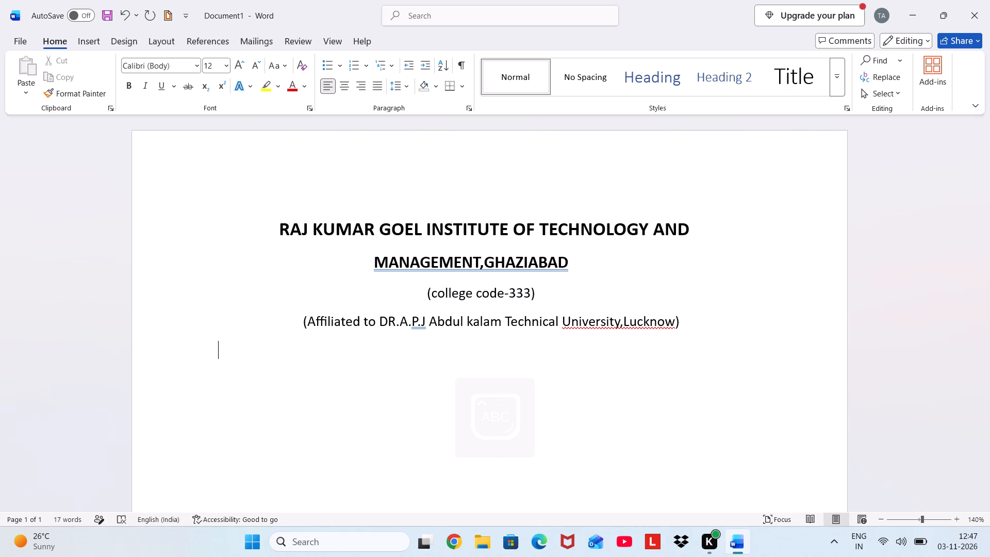
{"action": "key", "text": "d"}
{"action": "type", "text": "EP"}
{"action": "type", "text": "AR"}
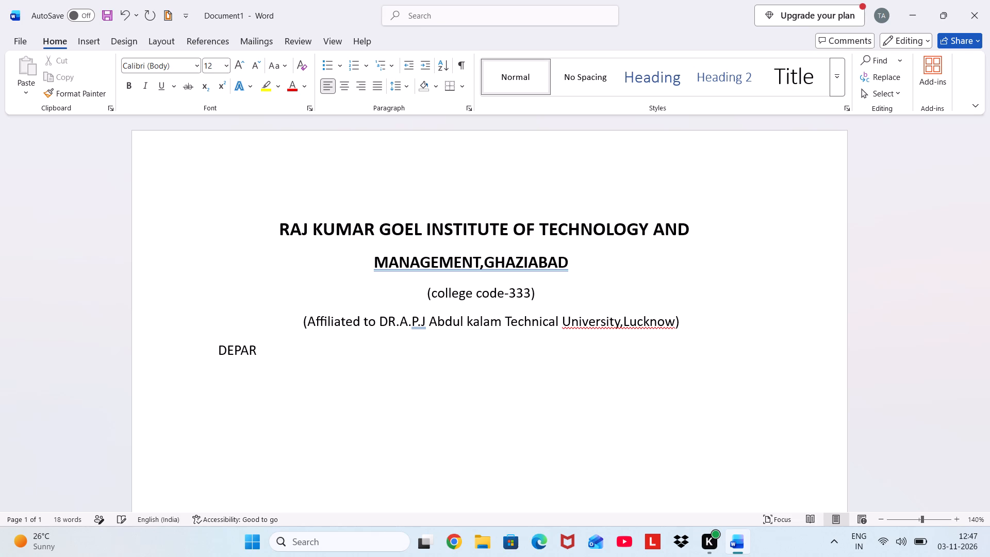
{"action": "type", "text": "MENT"}
{"action": "key", "text": "space"}
{"action": "type", "text": "OF"}
{"action": "key", "text": "space"}
{"action": "type", "text": "COMPUTER"}
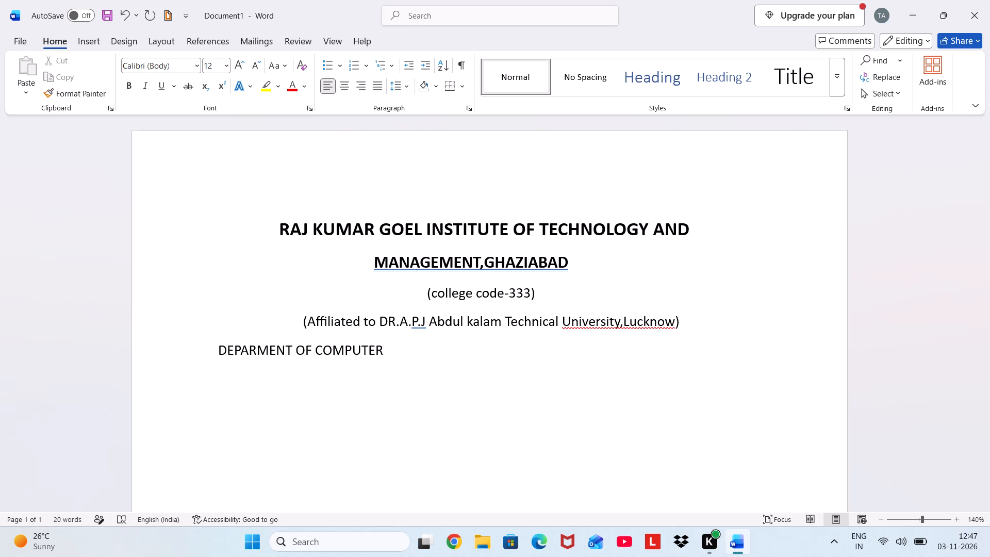
Add the word "SCIENCE" after COMPUTER on the department line, separated by a space.
{"action": "key", "text": "space"}
{"action": "type", "text": "SCUENCE"}
{"action": "key", "text": "BackSpace"}
{"action": "key", "text": "BackSpace"}
{"action": "key", "text": "BackSpace"}
{"action": "key", "text": "BackSpace"}
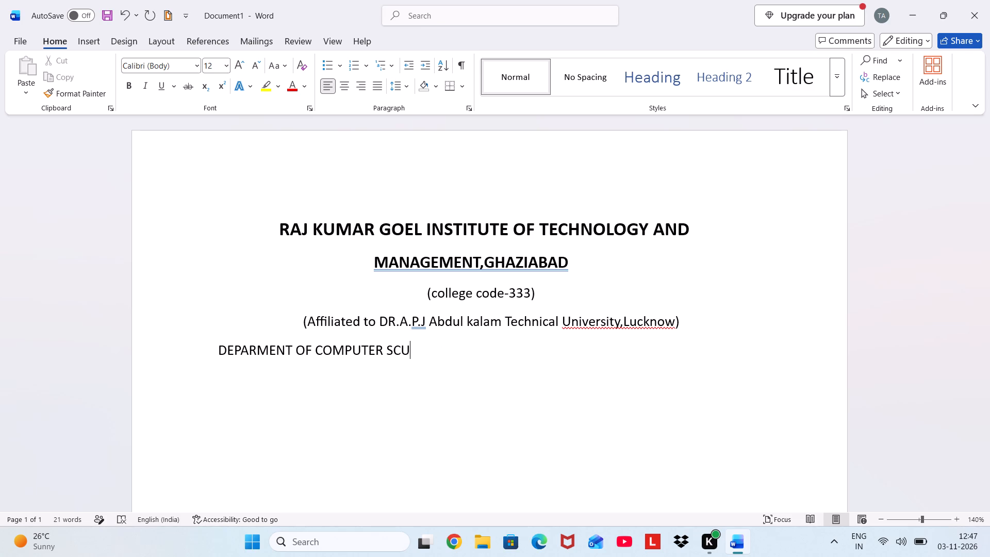
{"action": "key", "text": "BackSpace"}
{"action": "key", "text": "i"}
{"action": "key", "text": "e"}
{"action": "type", "text": "NCE"}
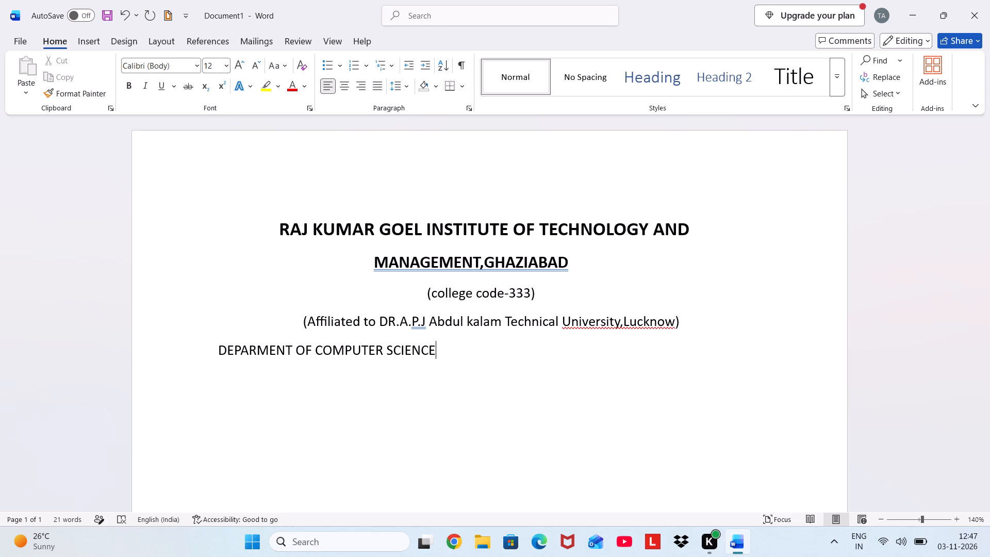
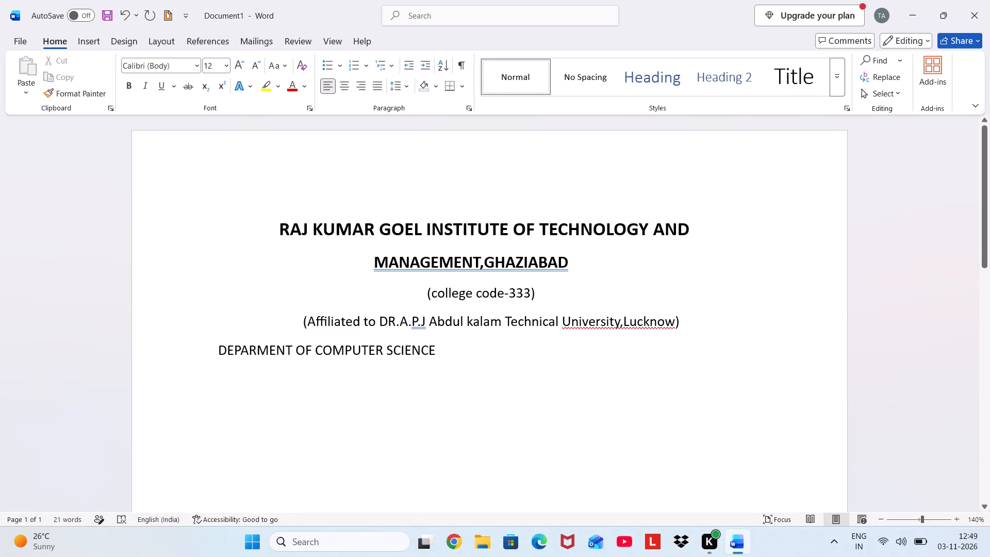
Complete the department line by adding "AND ENGINEERING" after SCIENCE, separated by a space.
{"action": "left_click", "coordinate": [420, 318]}
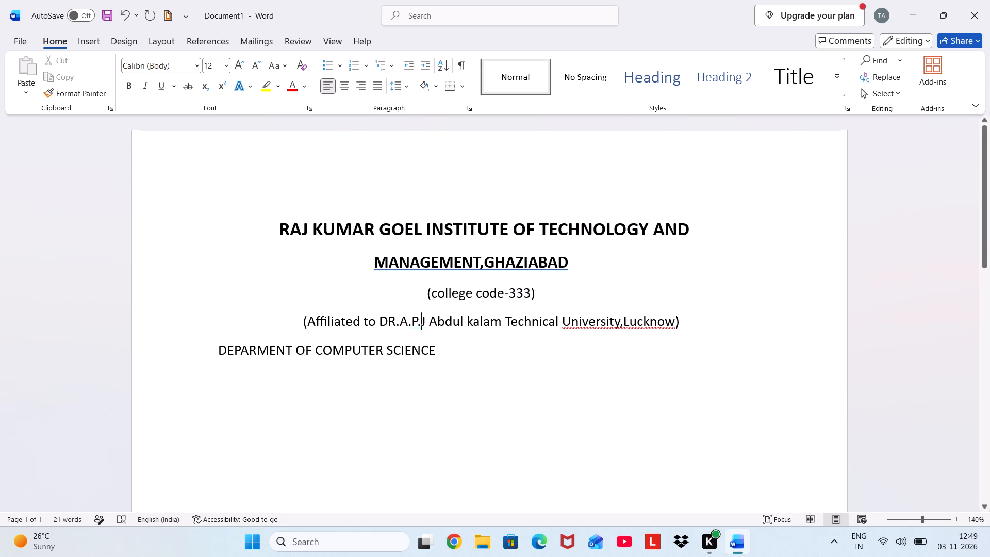
{"action": "left_click", "coordinate": [427, 319]}
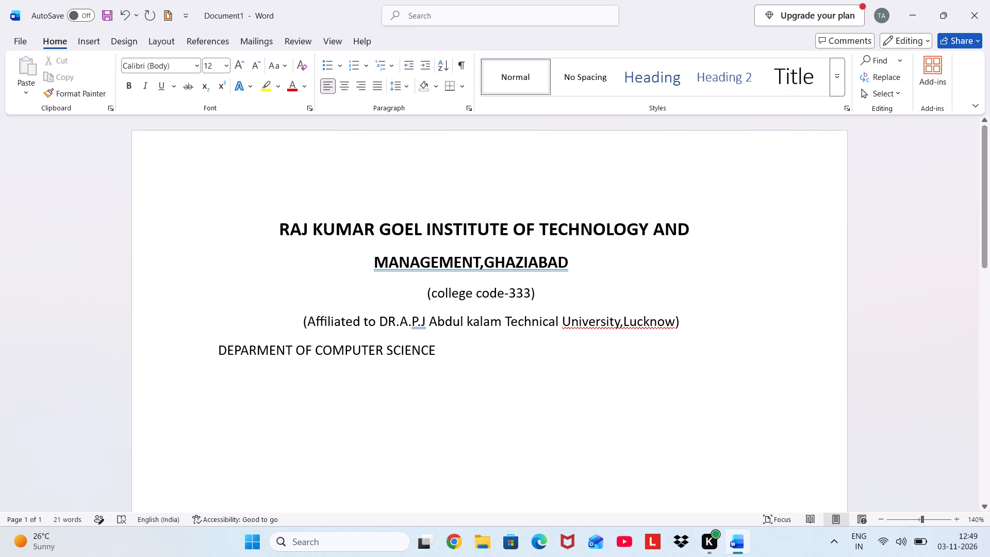
{"action": "left_click", "coordinate": [439, 351]}
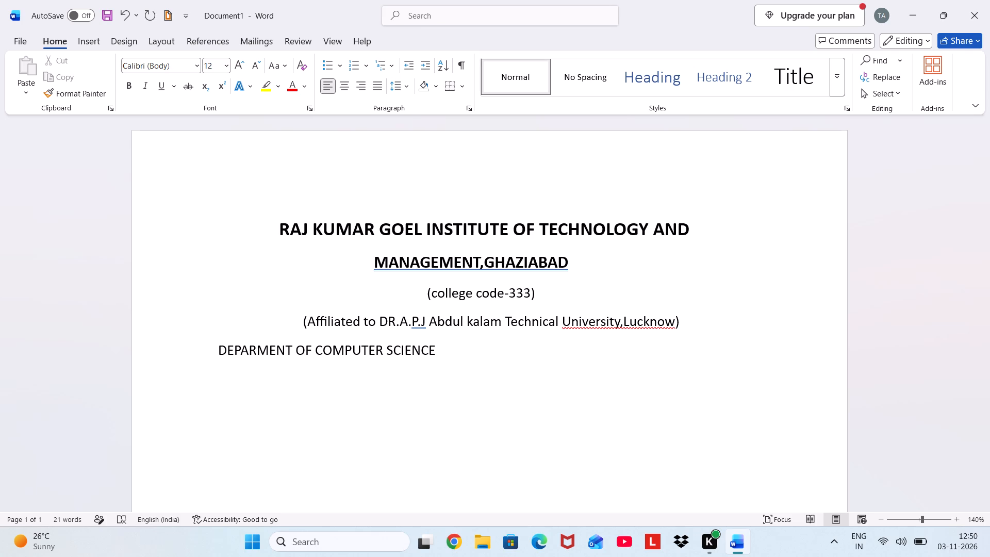
{"action": "left_click", "coordinate": [456, 354]}
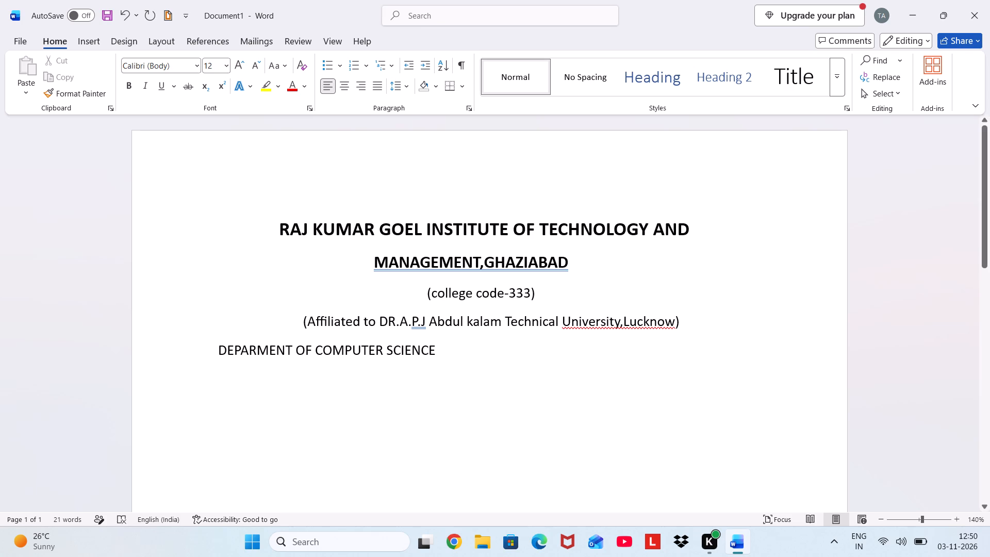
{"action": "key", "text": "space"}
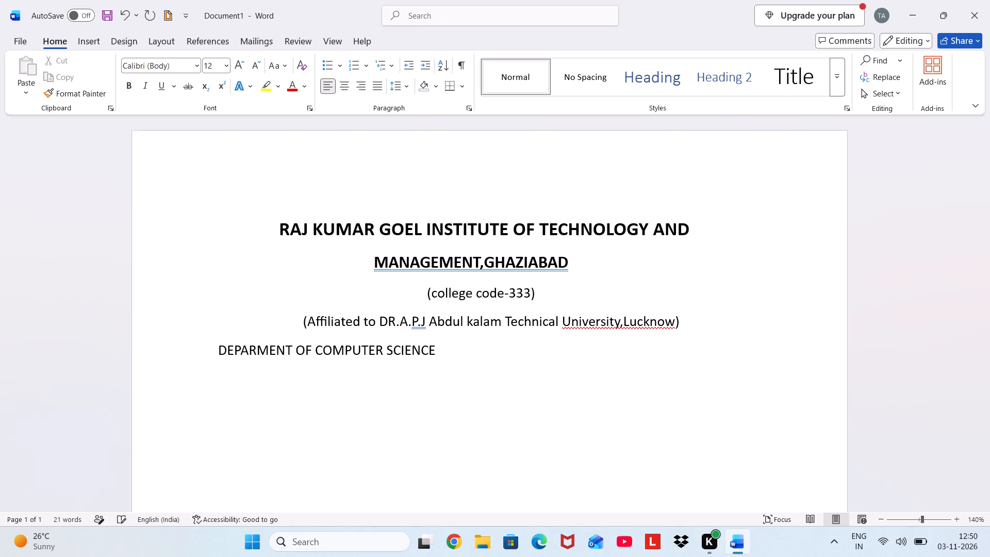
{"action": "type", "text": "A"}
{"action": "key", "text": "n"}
{"action": "scroll", "coordinate": [459, 291], "scroll_direction": "left", "scroll_amount": 1}
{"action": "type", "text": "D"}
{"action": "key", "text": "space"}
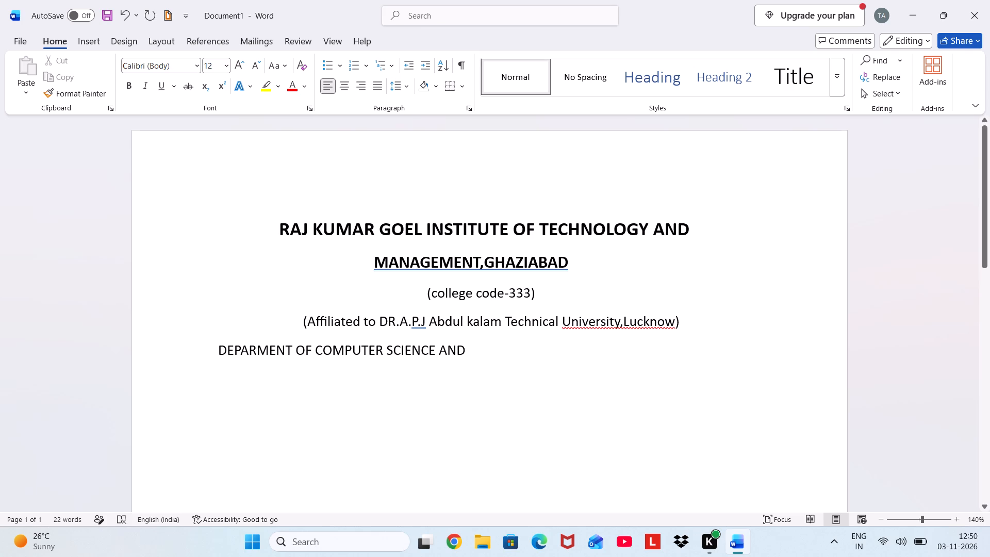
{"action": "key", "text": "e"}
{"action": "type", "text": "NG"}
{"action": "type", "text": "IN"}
{"action": "scroll", "coordinate": [514, 323], "scroll_direction": "left", "scroll_amount": 1}
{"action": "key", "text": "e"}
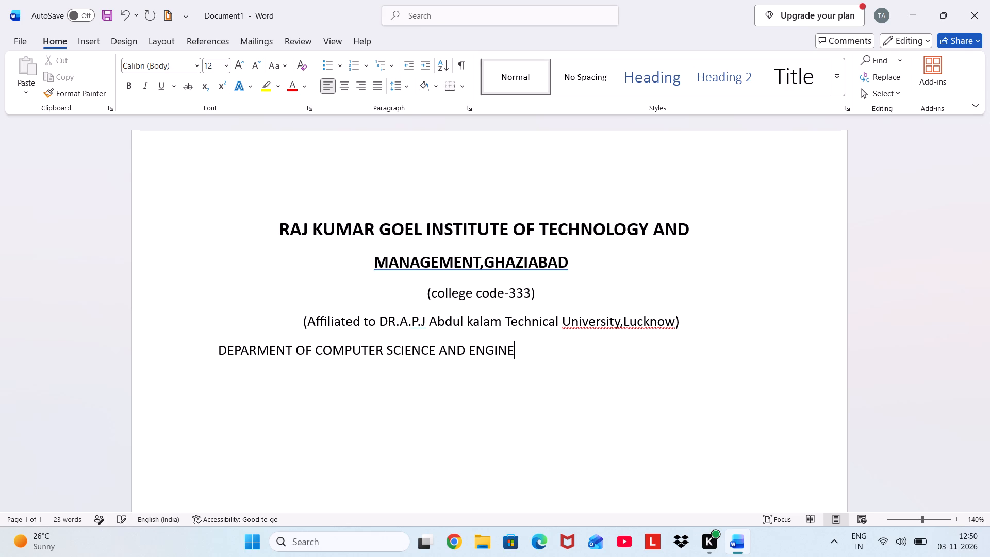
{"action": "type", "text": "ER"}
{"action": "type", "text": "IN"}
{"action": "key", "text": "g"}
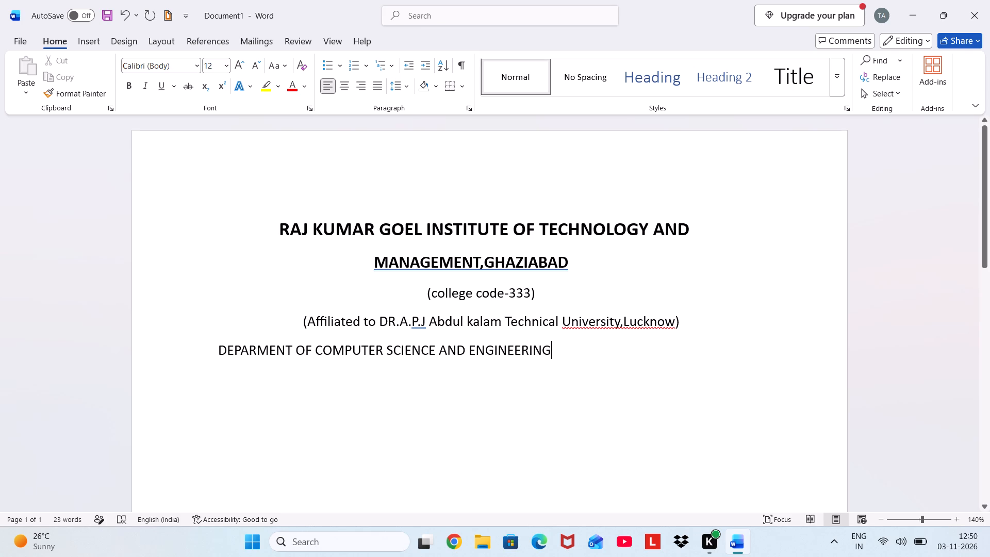
Make the whole department line bold.
{"action": "left_click_drag", "start_coordinate": [213, 353], "coordinate": [585, 369]}
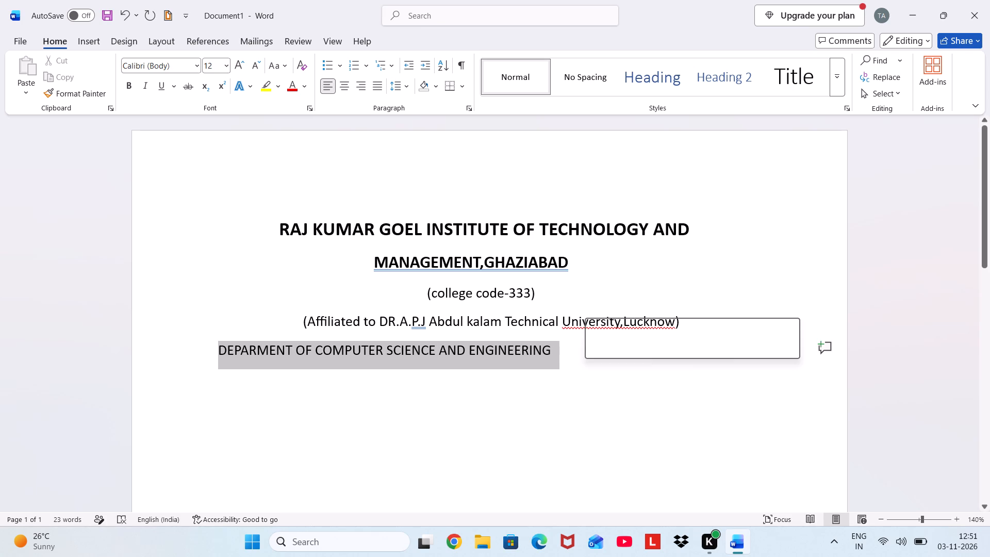
{"action": "left_click", "coordinate": [593, 351]}
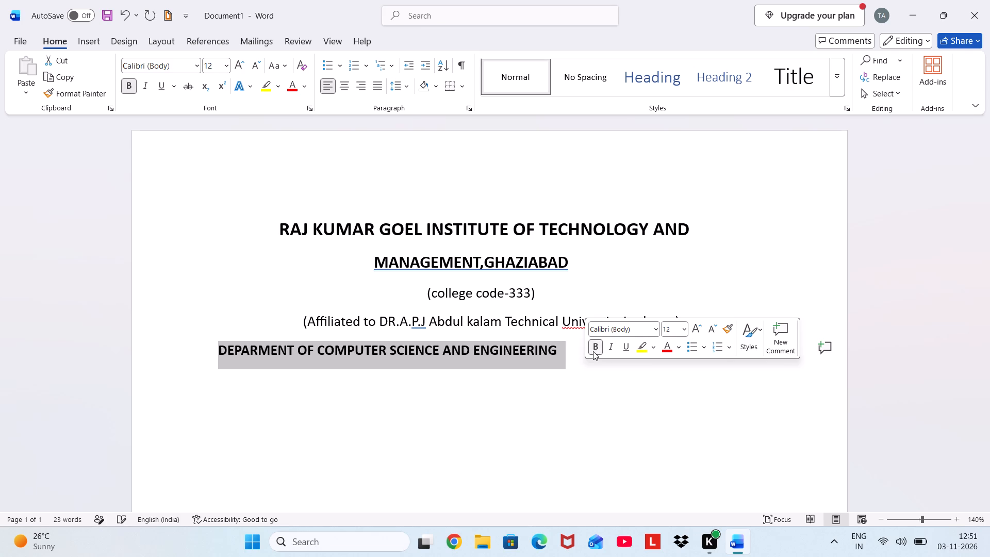
Indent the department line with leading spaces so that it sits roughly centred beneath the affiliation line.
{"action": "left_click", "coordinate": [214, 311]}
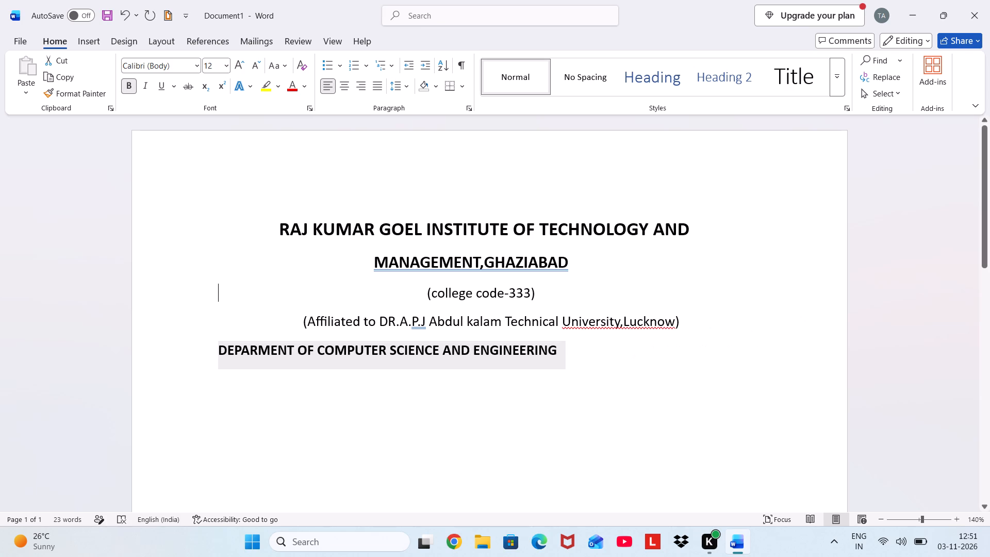
{"action": "left_click", "coordinate": [213, 355]}
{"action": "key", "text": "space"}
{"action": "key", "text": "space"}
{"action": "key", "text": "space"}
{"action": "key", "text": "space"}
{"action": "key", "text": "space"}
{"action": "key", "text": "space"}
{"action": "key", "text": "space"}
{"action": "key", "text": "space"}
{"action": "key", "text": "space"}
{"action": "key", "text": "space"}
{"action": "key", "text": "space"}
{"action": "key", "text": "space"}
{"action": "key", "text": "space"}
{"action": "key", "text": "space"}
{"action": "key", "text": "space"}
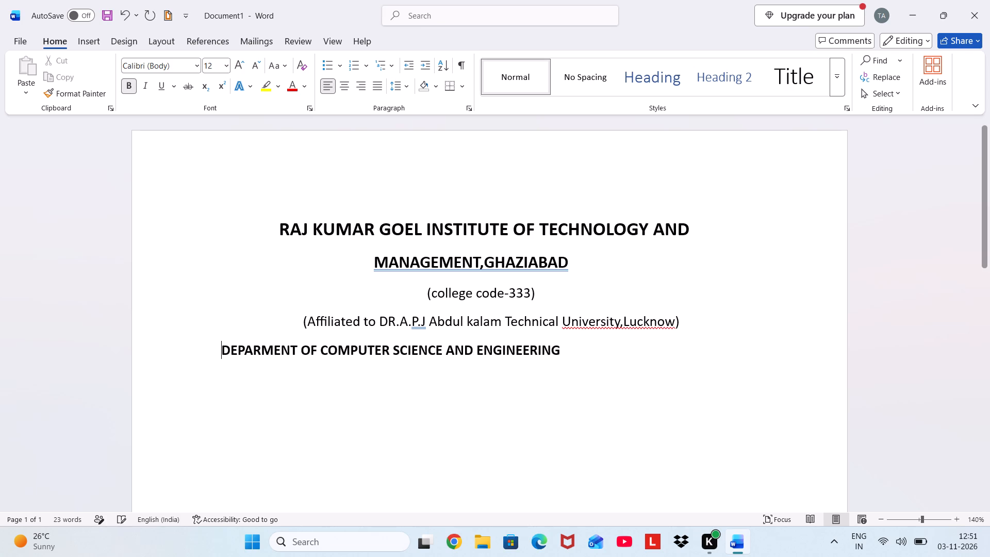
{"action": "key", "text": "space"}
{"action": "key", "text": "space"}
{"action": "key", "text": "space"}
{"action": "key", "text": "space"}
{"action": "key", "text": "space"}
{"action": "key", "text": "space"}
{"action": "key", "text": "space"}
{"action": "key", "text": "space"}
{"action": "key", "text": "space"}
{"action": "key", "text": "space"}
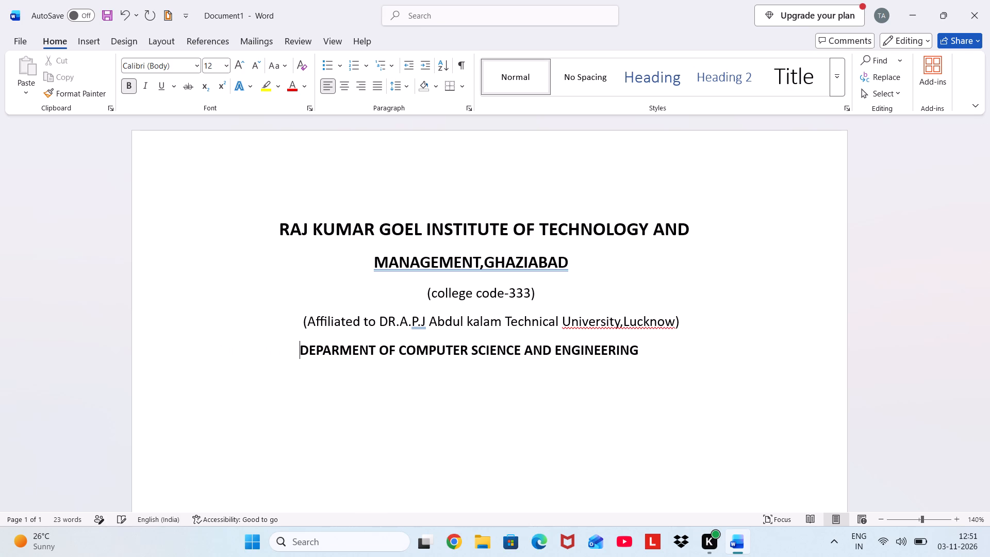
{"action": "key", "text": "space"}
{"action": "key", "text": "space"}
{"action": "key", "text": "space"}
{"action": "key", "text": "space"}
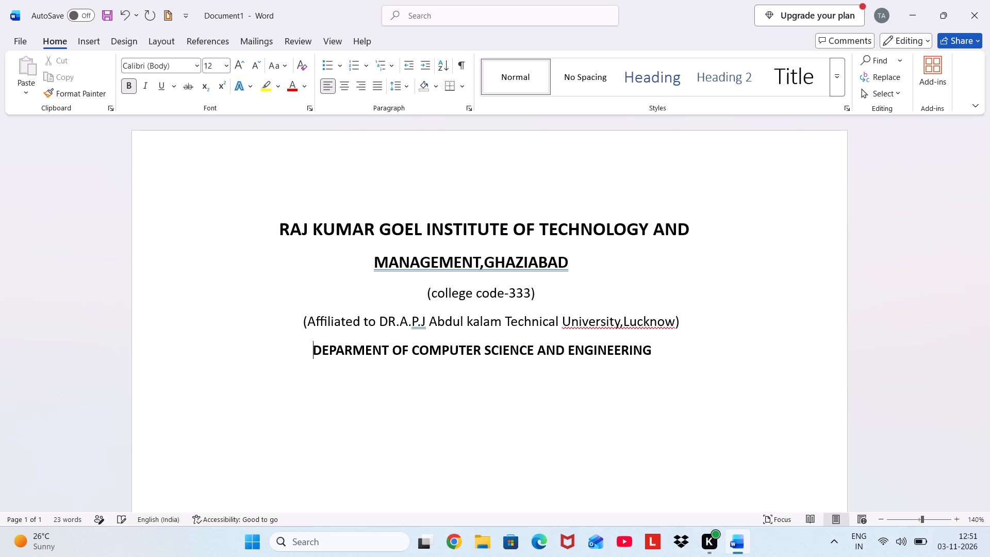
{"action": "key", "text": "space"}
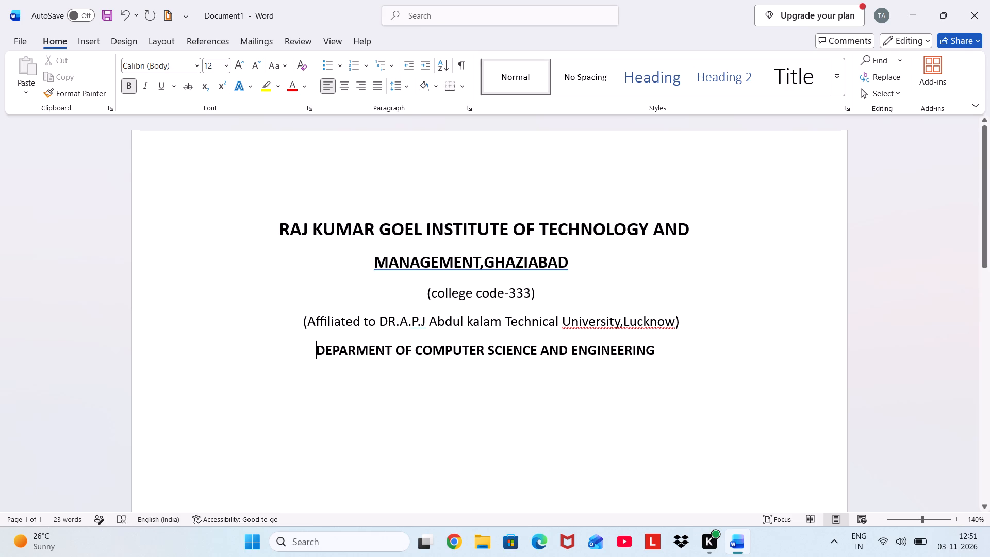
Correct the spelling of DEPARMENT to "DEPARTMENT" on the department line.
{"action": "left_click", "coordinate": [682, 348]}
{"action": "left_click", "coordinate": [355, 353]}
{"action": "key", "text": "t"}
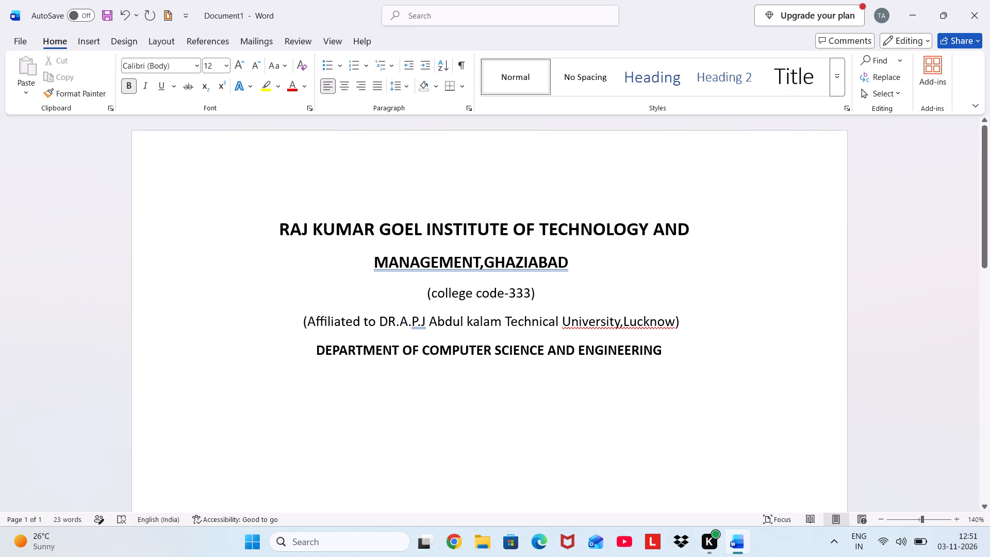
Start a new line below the department line and indent it with leading spaces towards the middle of the page.
{"action": "left_click", "coordinate": [454, 372]}
{"action": "left_click", "coordinate": [683, 353]}
{"action": "key", "text": "Return"}
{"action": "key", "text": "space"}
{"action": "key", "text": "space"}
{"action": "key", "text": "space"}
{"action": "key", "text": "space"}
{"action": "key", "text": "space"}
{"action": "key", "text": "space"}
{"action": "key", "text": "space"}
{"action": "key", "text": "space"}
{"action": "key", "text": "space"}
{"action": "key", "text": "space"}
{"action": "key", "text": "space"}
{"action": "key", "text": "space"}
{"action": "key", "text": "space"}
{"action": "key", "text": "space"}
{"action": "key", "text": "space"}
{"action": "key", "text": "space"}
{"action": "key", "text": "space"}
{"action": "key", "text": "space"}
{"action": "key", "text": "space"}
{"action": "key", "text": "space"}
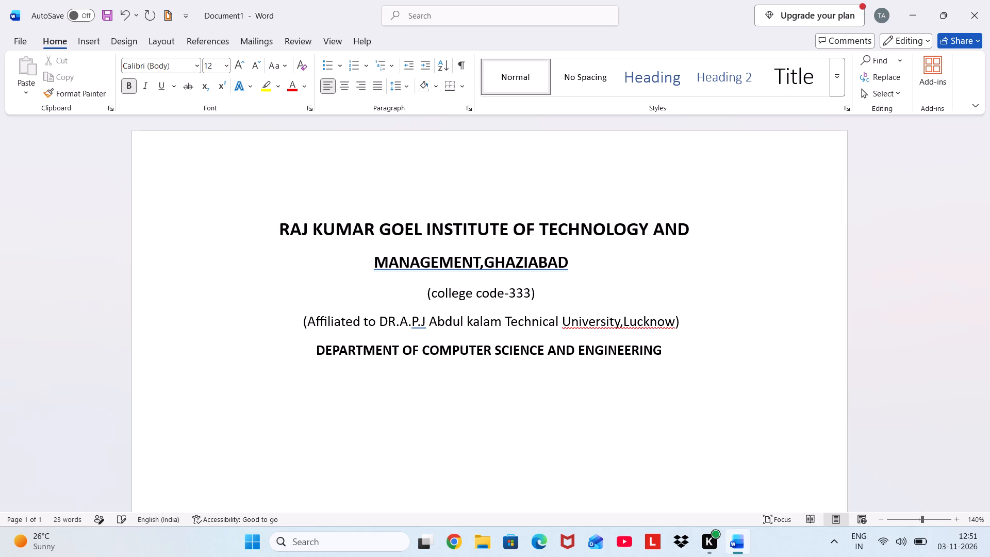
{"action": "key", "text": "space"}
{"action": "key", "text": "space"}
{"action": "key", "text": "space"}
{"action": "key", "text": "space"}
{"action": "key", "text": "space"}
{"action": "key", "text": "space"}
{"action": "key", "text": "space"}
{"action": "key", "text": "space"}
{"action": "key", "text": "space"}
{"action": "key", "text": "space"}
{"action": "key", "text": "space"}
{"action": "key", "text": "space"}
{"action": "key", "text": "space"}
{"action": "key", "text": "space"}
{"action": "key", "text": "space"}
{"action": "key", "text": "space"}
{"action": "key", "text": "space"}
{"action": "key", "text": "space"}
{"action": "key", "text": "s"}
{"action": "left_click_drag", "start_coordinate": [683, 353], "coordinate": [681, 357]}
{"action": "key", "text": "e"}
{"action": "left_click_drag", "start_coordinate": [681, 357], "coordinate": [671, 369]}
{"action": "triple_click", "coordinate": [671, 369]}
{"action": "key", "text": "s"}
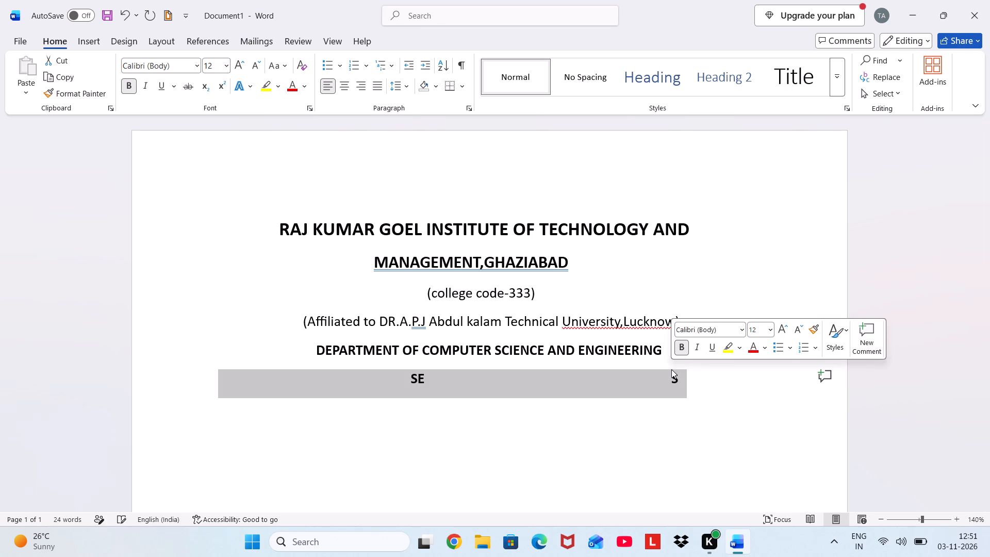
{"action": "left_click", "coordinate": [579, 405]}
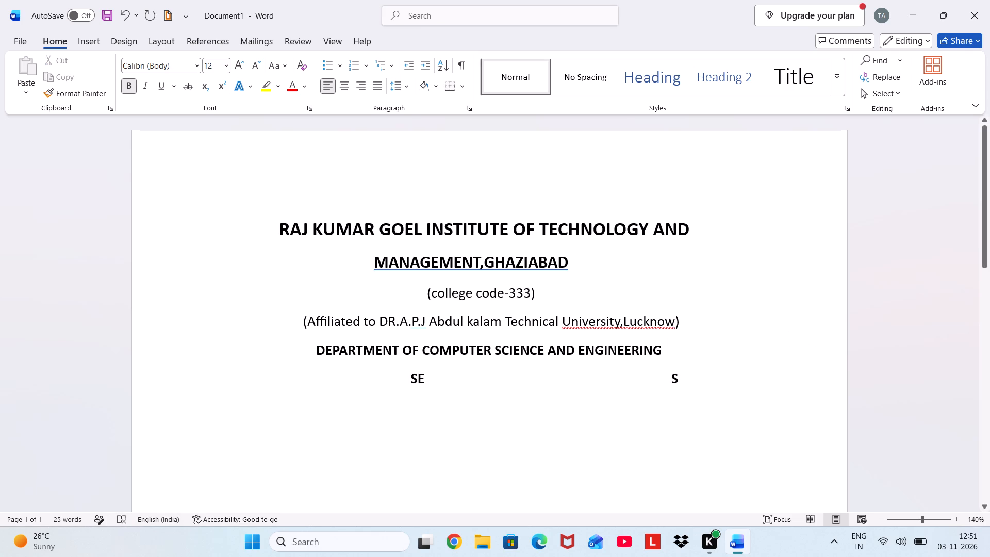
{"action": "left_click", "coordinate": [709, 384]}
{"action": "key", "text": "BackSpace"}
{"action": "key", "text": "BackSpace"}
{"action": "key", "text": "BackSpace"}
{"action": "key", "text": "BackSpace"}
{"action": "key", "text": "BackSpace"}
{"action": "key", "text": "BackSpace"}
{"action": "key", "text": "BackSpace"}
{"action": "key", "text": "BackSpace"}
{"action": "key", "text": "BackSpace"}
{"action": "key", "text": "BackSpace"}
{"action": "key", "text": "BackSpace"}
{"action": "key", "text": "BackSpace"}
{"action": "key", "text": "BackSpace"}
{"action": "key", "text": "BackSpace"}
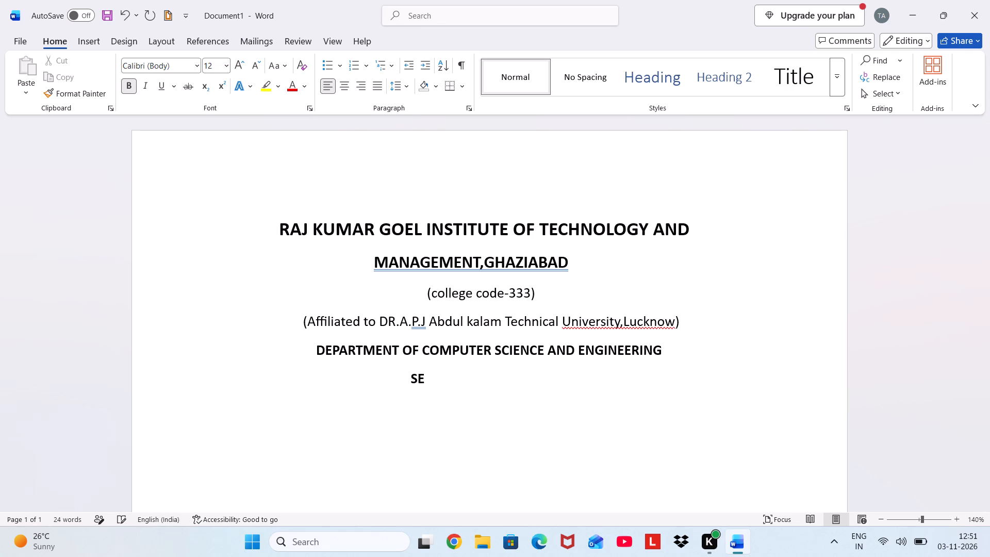
Add a few more leading spaces and enter "SESSION 2025" roughly centred on the line beneath the department line.
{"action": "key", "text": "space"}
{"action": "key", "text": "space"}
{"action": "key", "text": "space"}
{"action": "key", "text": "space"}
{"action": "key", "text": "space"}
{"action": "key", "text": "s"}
{"action": "scroll", "coordinate": [709, 384], "scroll_direction": "down", "scroll_amount": 1}
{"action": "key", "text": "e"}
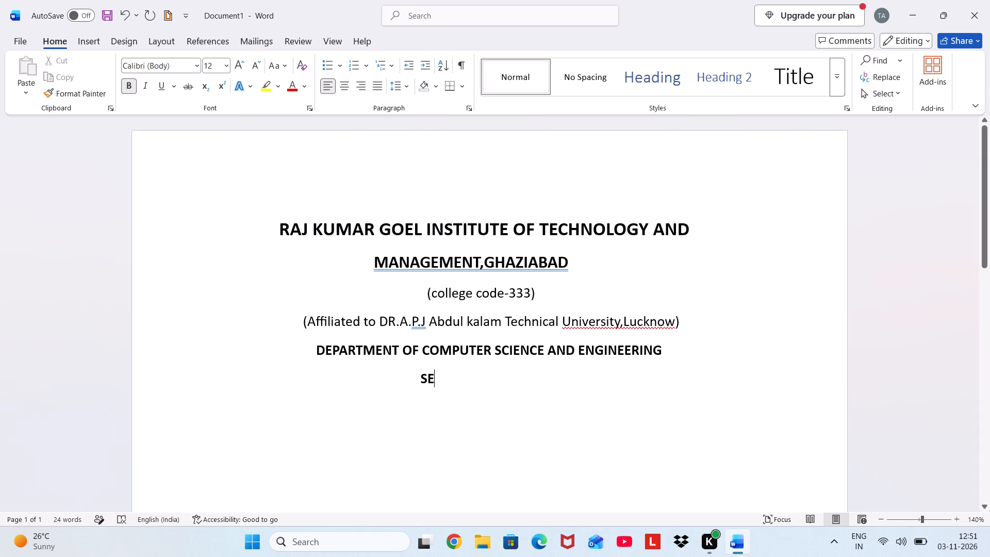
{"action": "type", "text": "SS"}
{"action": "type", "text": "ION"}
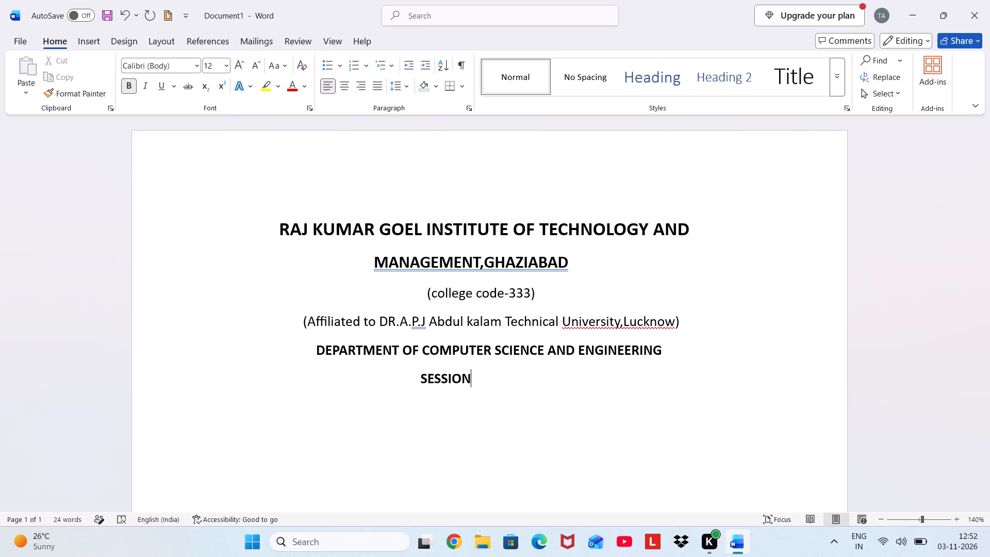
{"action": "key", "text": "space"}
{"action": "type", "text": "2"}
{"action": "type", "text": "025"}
Complete the session line so that it reads "SESSION 2025-26".
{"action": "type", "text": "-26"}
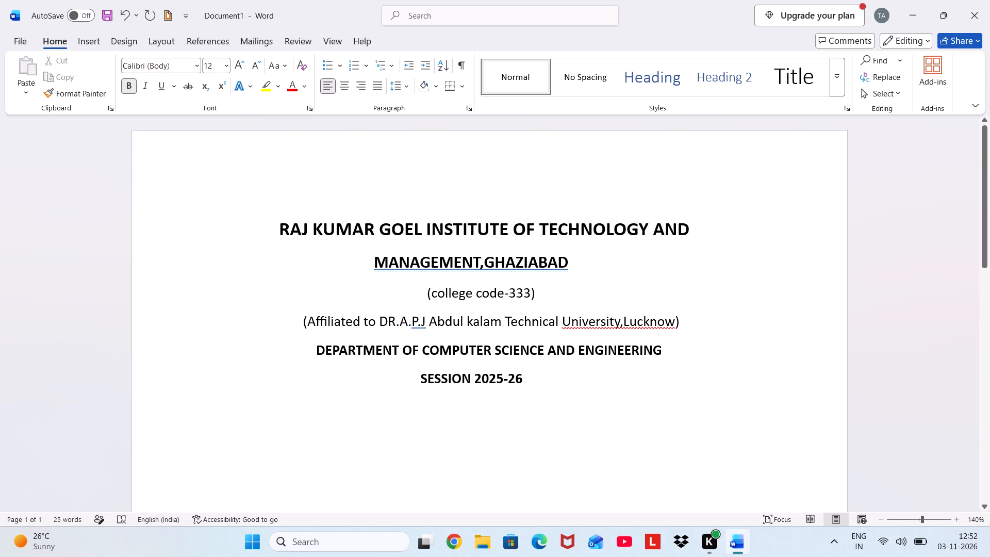
Add three leading spaces before "MANAGEMENT,GHAZIABAD" to bring it closer to centre beneath the first heading line.
{"action": "left_click", "coordinate": [360, 251]}
{"action": "left_click", "coordinate": [365, 260]}
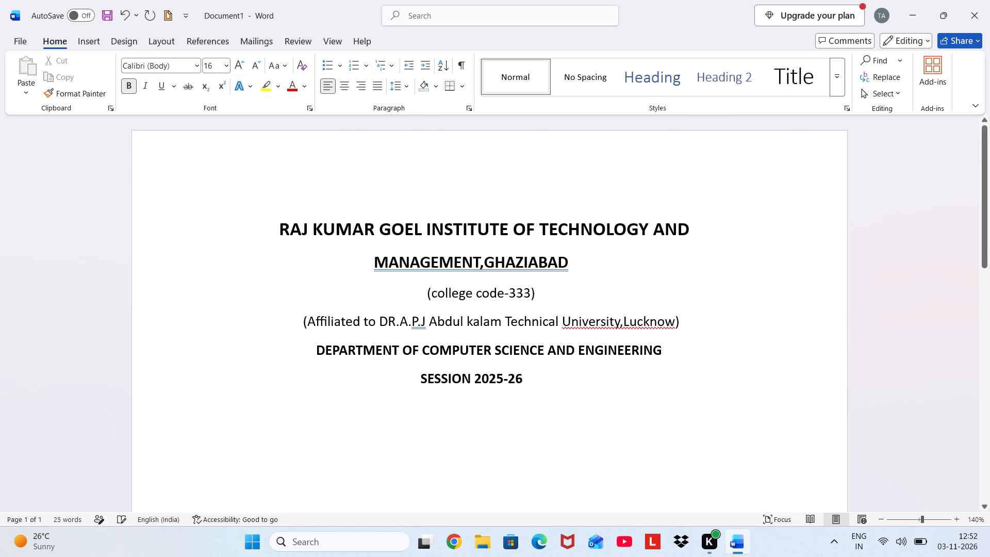
{"action": "left_click", "coordinate": [365, 260]}
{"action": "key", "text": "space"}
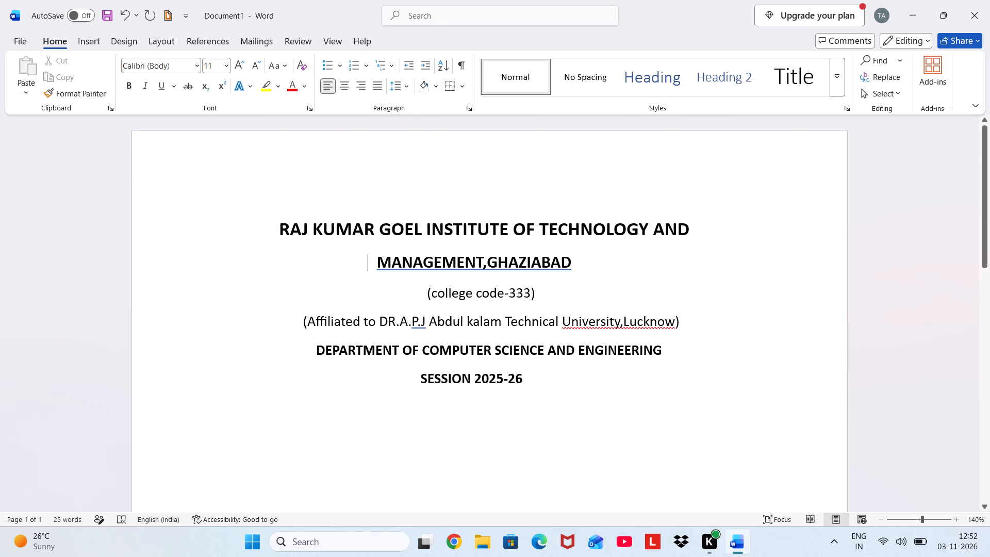
{"action": "left_click", "coordinate": [367, 256]}
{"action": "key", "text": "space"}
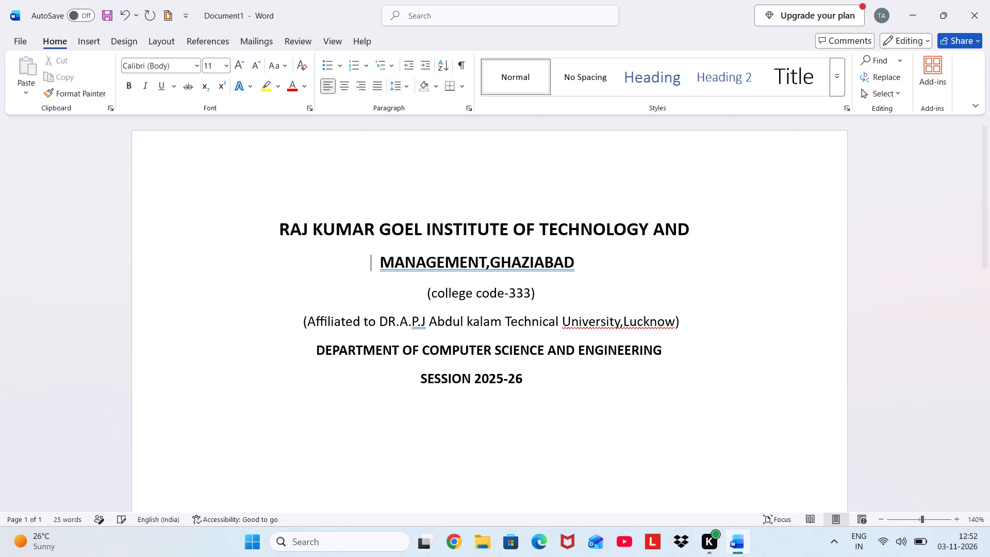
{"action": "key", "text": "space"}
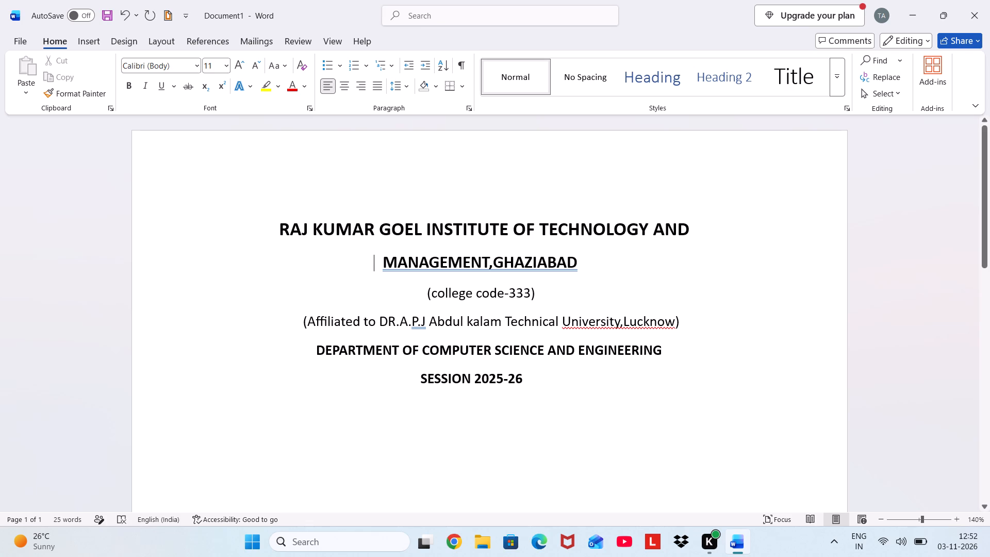
{"action": "left_click", "coordinate": [405, 289]}
Place the cursor after the session line, then search Google in Chrome for "rkgitm logo" and copy the round RKGITM emblem image.
{"action": "left_click", "coordinate": [560, 379]}
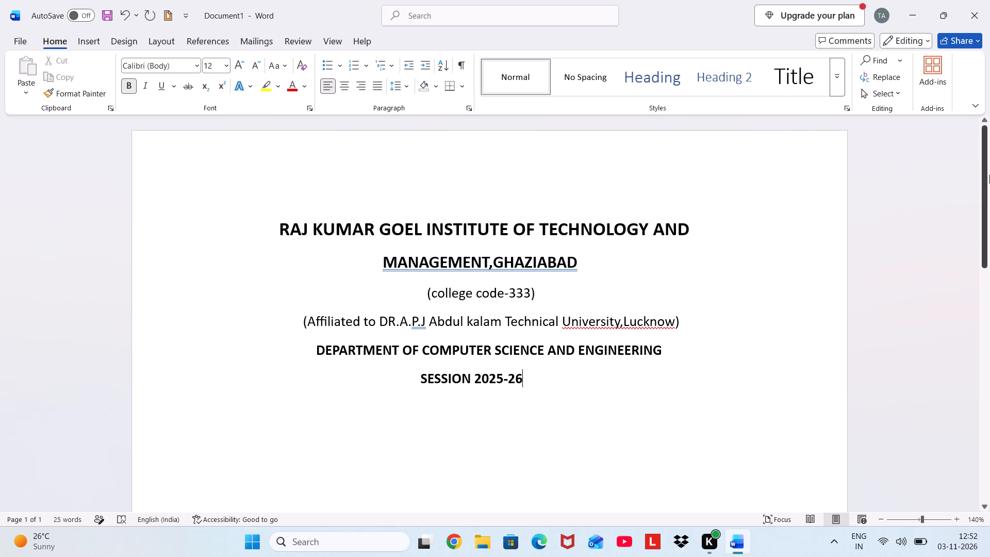
{"action": "left_click_drag", "start_coordinate": [982, 228], "coordinate": [986, 281]}
{"action": "left_click_drag", "start_coordinate": [986, 281], "coordinate": [972, 315]}
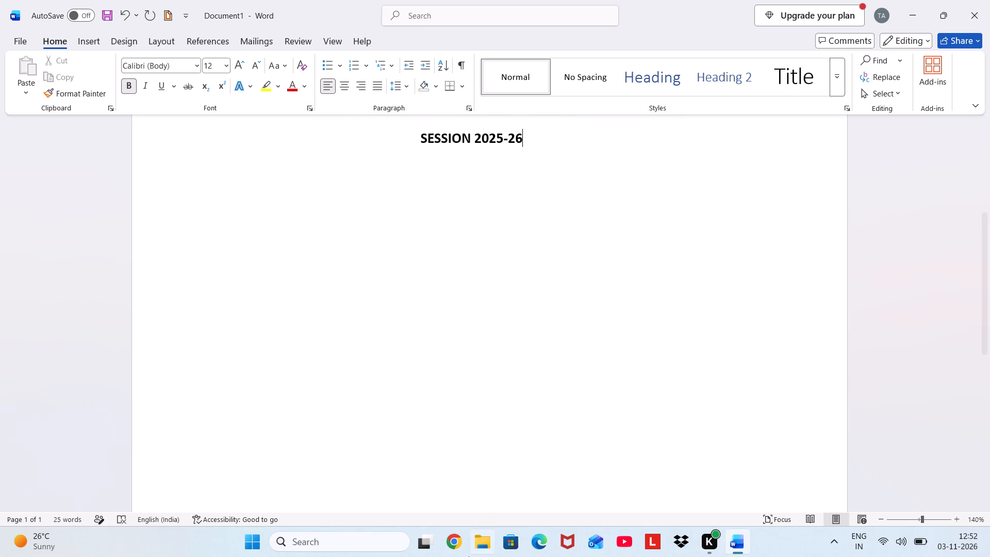
{"action": "left_click", "coordinate": [461, 553]}
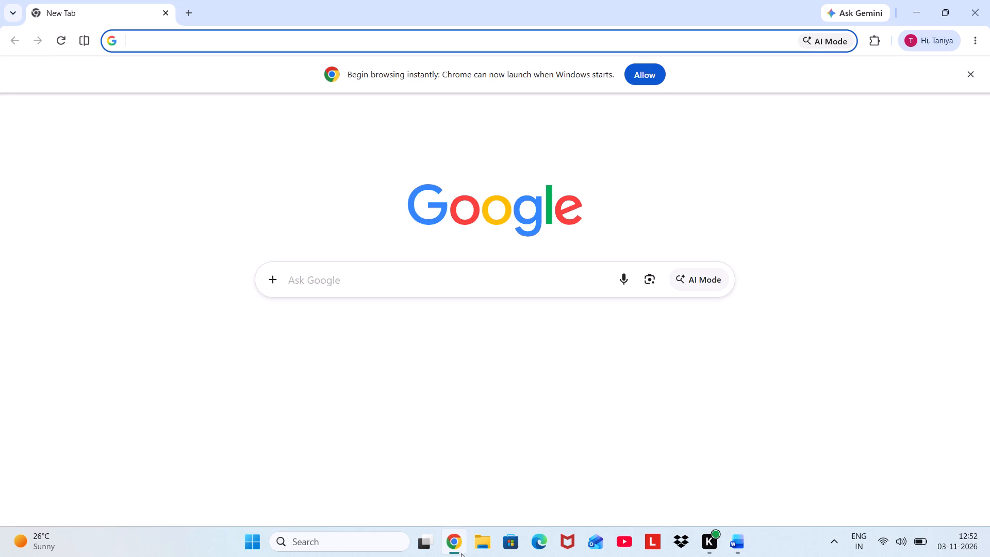
{"action": "left_click", "coordinate": [473, 267]}
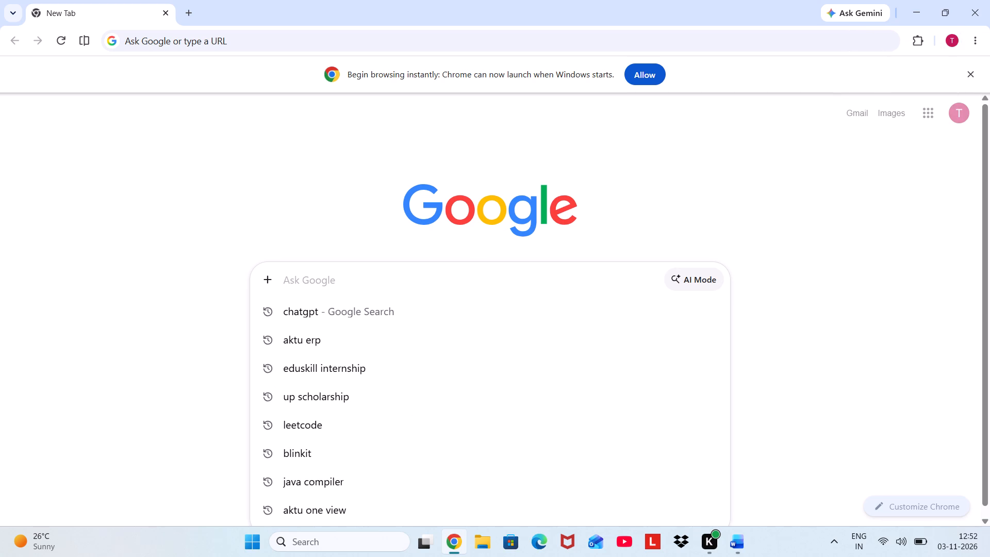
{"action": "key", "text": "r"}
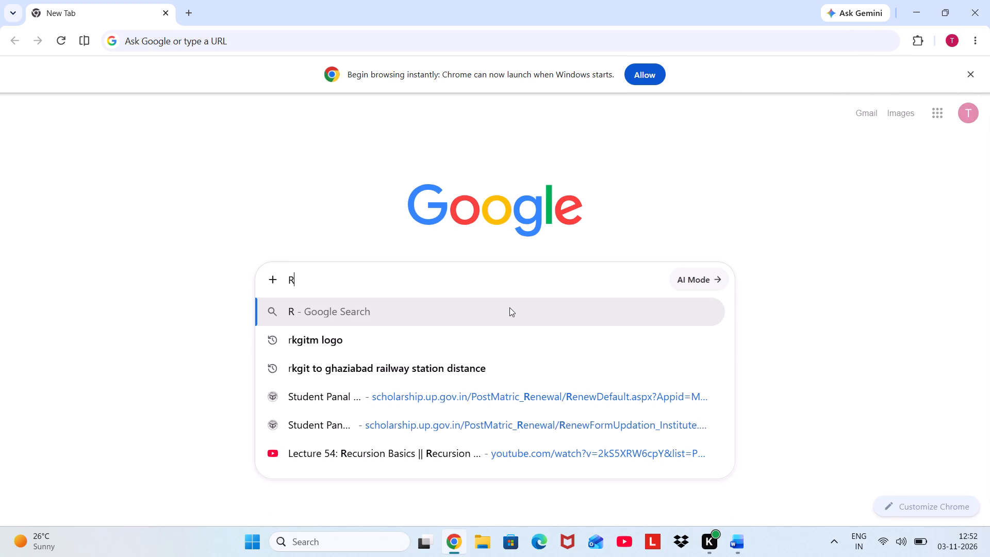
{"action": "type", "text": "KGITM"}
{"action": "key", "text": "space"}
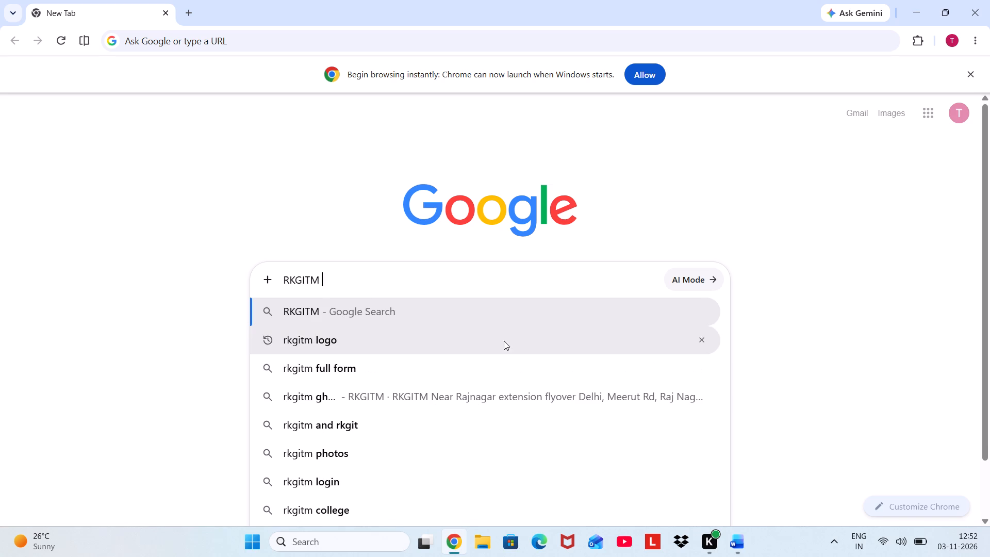
{"action": "left_click", "coordinate": [449, 343]}
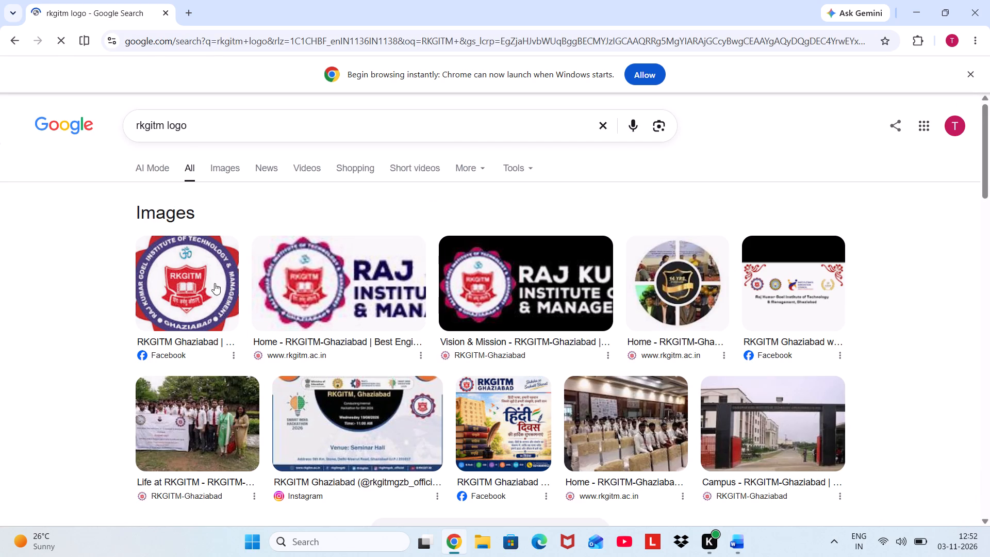
{"action": "right_click", "coordinate": [210, 281]}
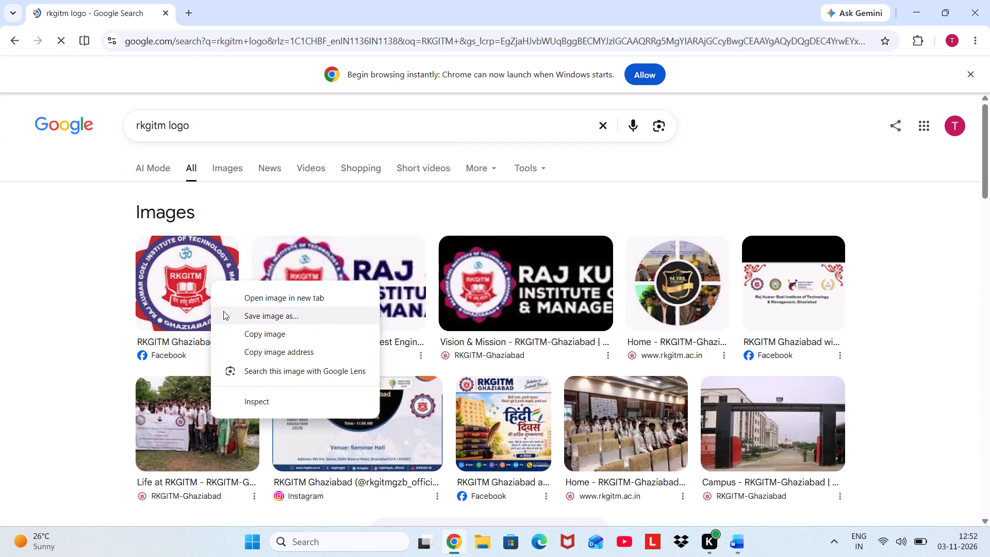
{"action": "left_click", "coordinate": [249, 332]}
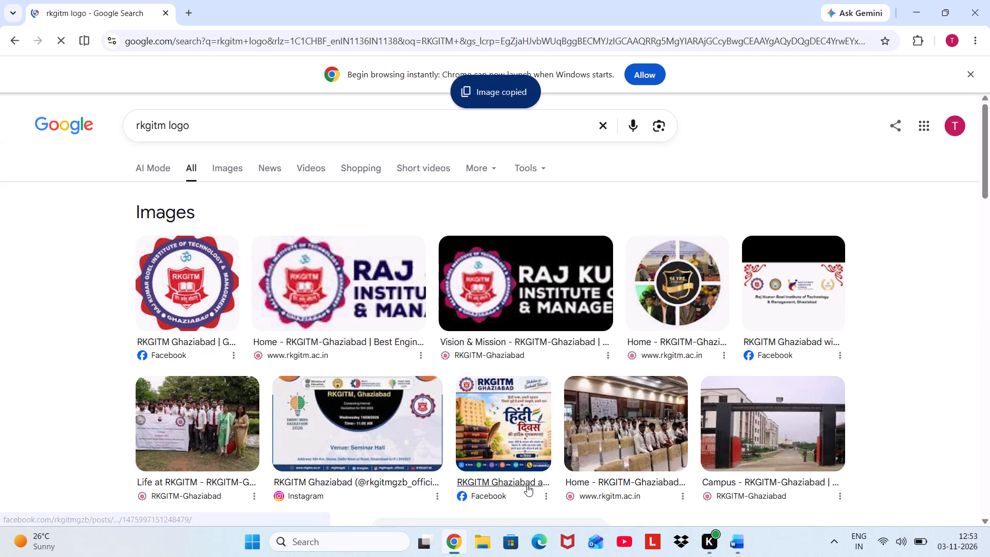
Back in Word, paste the copied logo on a new line below the session line, indented with leading spaces towards the middle.
{"action": "left_click", "coordinate": [746, 551]}
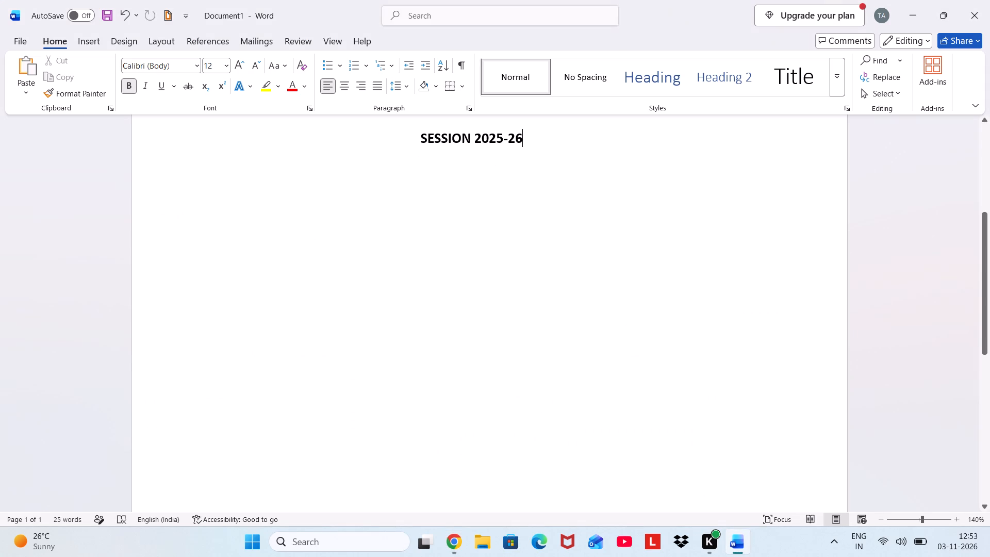
{"action": "key", "text": "Return"}
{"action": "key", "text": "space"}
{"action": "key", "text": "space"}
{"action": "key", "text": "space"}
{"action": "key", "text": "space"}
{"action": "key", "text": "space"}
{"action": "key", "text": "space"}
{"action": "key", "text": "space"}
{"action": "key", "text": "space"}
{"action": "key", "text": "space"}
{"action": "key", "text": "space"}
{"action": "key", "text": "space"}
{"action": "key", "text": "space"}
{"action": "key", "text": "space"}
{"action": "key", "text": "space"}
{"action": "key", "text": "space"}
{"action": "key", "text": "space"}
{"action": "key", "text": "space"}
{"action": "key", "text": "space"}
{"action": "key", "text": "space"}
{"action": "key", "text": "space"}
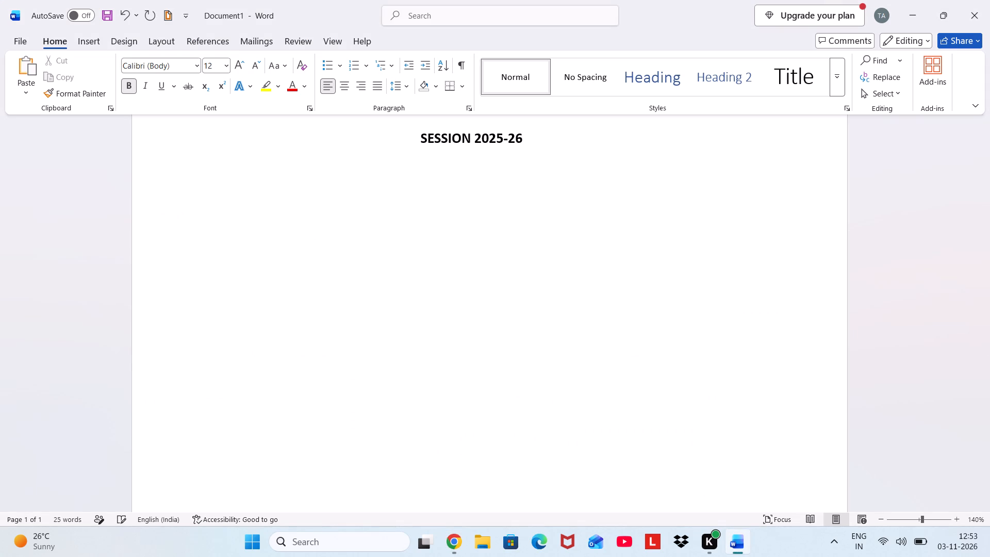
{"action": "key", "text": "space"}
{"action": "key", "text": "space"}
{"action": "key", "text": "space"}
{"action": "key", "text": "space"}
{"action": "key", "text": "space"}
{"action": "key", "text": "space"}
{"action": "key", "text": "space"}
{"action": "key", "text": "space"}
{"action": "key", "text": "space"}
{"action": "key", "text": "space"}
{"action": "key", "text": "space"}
{"action": "key", "text": "ctrl+v"}
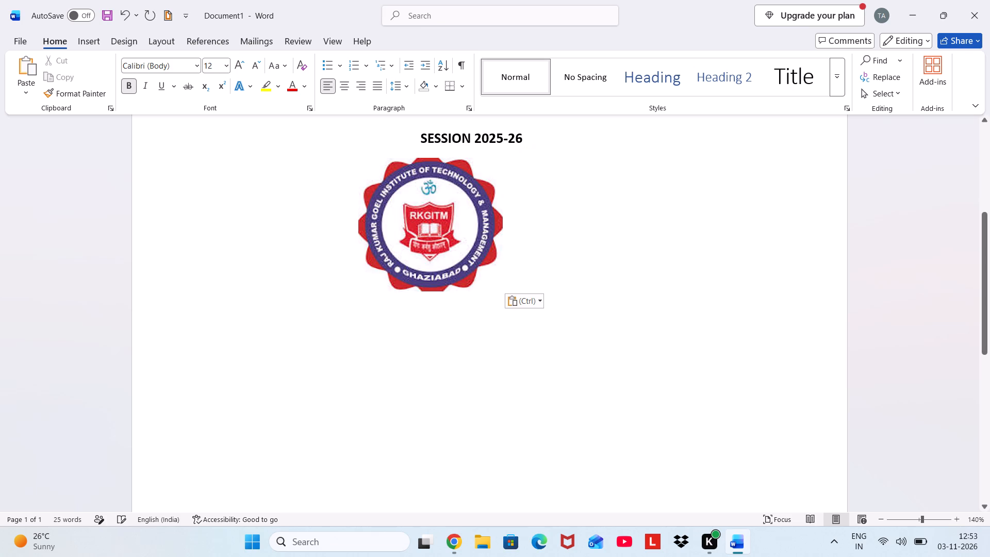
Add six more leading spaces before the logo so that it sits roughly centred beneath the session line.
{"action": "left_click", "coordinate": [335, 161]}
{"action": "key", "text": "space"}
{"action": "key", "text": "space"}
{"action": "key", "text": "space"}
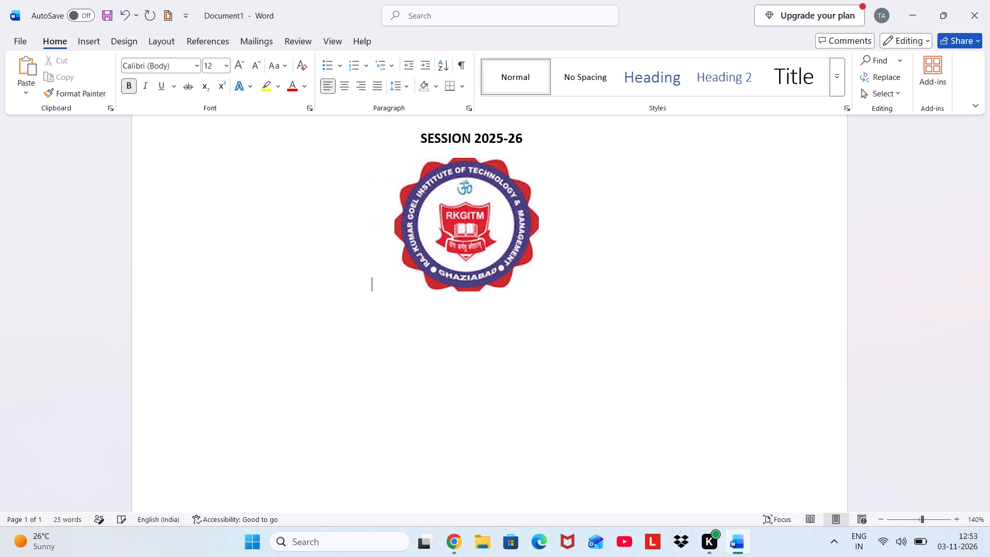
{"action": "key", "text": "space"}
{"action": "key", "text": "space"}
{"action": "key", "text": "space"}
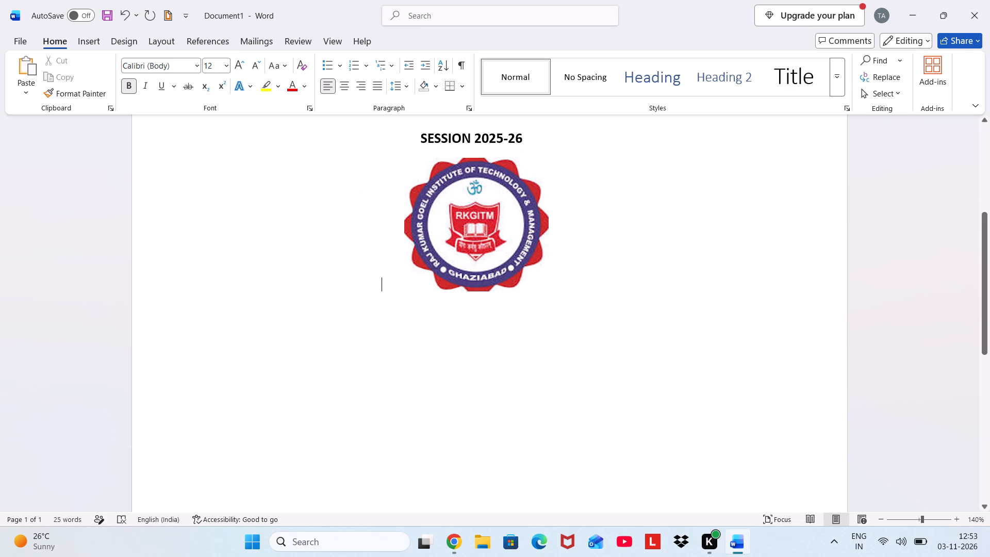
{"action": "left_click_drag", "start_coordinate": [981, 257], "coordinate": [985, 196]}
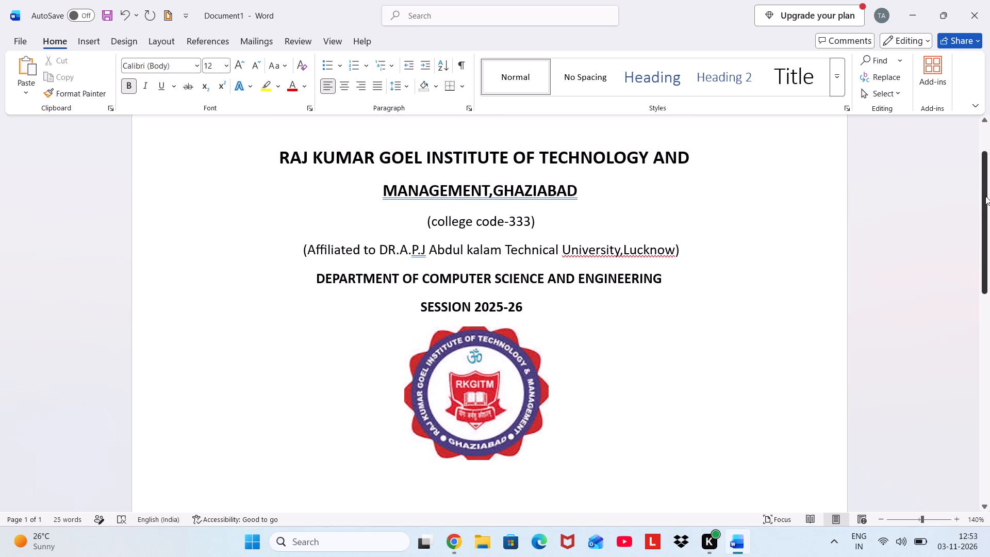
{"action": "left_click_drag", "start_coordinate": [985, 196], "coordinate": [989, 260]}
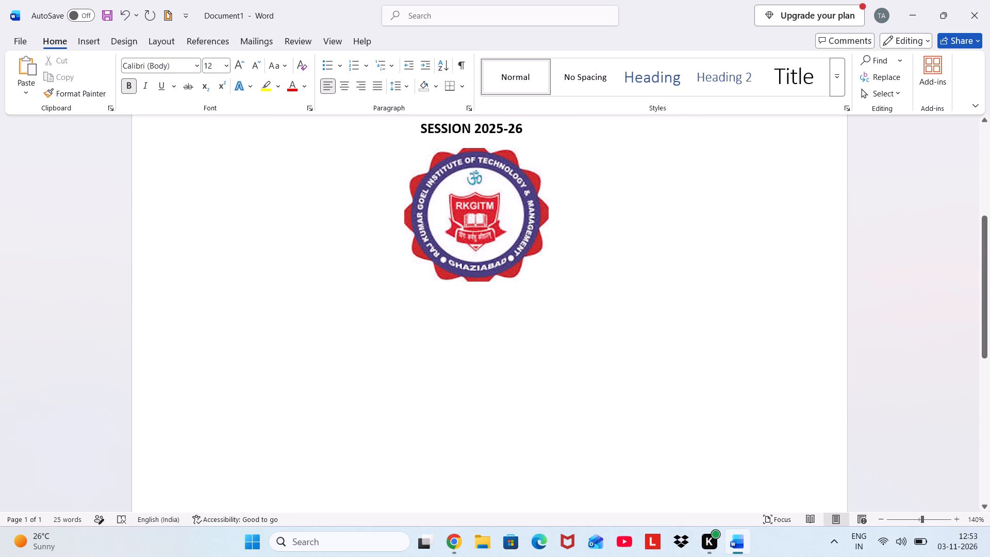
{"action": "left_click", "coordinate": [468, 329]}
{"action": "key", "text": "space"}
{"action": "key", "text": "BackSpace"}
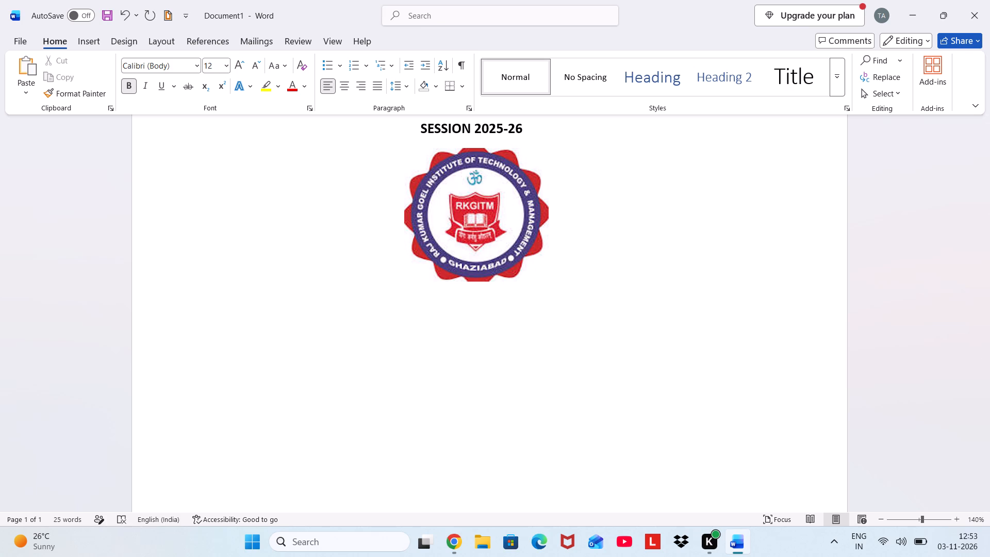
Start a new line below the logo, leaving one blank line between them.
{"action": "left_click", "coordinate": [579, 277]}
{"action": "key", "text": "Return"}
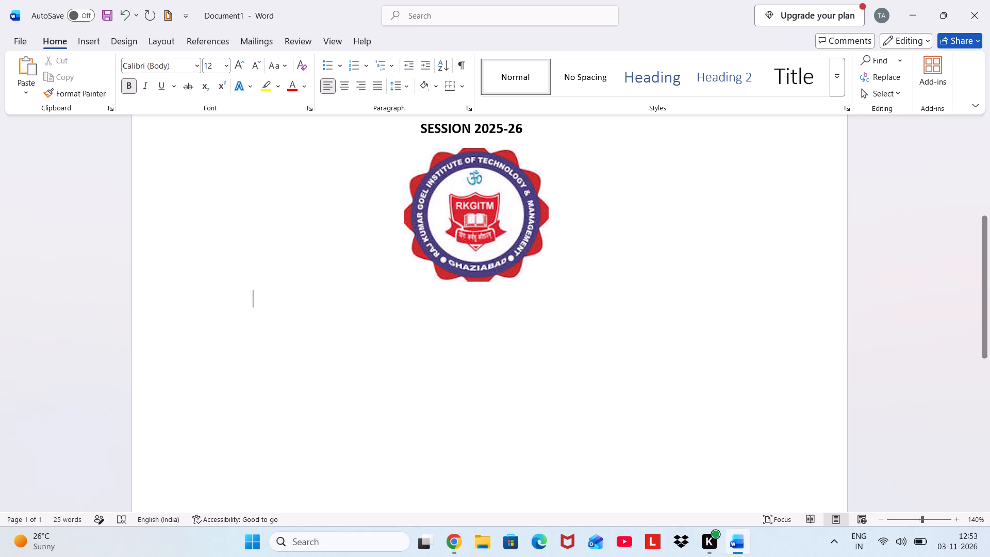
{"action": "key", "text": "Return"}
{"action": "key", "text": "Return"}
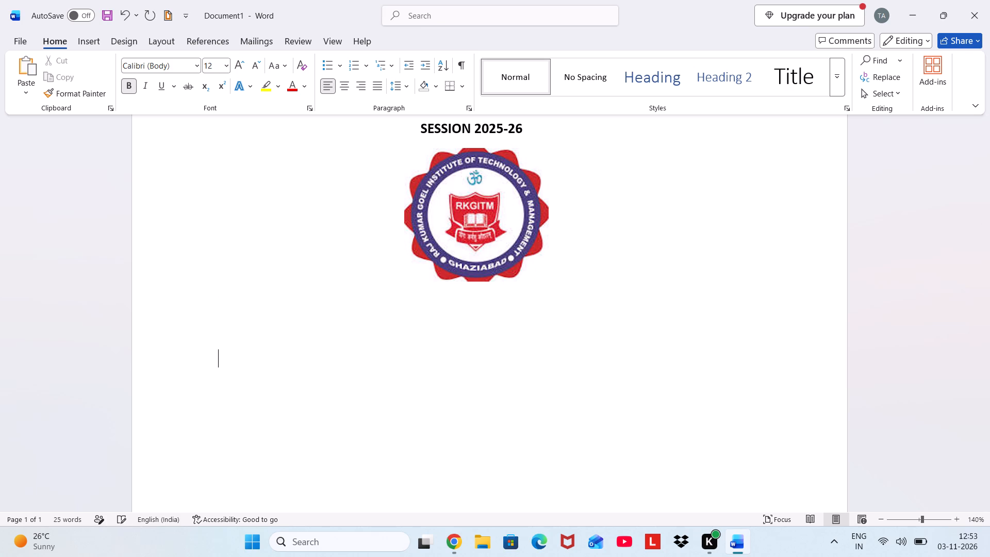
{"action": "key", "text": "BackSpace"}
{"action": "key", "text": "BackSpace"}
{"action": "key", "text": "Return"}
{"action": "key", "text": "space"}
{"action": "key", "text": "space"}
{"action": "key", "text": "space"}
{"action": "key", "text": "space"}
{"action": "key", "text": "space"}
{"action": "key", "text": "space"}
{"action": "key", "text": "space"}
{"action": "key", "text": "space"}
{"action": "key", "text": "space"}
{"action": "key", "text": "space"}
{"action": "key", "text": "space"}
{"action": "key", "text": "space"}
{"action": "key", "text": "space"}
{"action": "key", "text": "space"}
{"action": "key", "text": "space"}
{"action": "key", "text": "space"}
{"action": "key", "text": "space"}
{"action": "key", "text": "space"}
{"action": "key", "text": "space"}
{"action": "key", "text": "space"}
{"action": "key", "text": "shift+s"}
Delete backwards through the indented text, the blank line and the logo, stopping in the leading spaces below the session line.
{"action": "key", "text": "BackSpace"}
{"action": "key", "text": "BackSpace"}
{"action": "key", "text": "BackSpace"}
{"action": "key", "text": "BackSpace"}
{"action": "key", "text": "BackSpace"}
{"action": "key", "text": "BackSpace"}
{"action": "key", "text": "BackSpace"}
{"action": "key", "text": "BackSpace"}
{"action": "key", "text": "BackSpace"}
{"action": "key", "text": "BackSpace"}
{"action": "key", "text": "BackSpace"}
{"action": "key", "text": "BackSpace"}
{"action": "key", "text": "BackSpace"}
{"action": "key", "text": "BackSpace"}
{"action": "key", "text": "BackSpace"}
{"action": "key", "text": "BackSpace"}
{"action": "key", "text": "BackSpace"}
{"action": "key", "text": "BackSpace"}
{"action": "key", "text": "BackSpace"}
{"action": "key", "text": "BackSpace"}
{"action": "key", "text": "BackSpace"}
{"action": "key", "text": "BackSpace"}
{"action": "key", "text": "BackSpace"}
{"action": "key", "text": "BackSpace"}
{"action": "key", "text": "BackSpace"}
{"action": "key", "text": "BackSpace"}
{"action": "key", "text": "BackSpace"}
{"action": "key", "text": "BackSpace"}
{"action": "key", "text": "BackSpace"}
{"action": "key", "text": "BackSpace"}
{"action": "key", "text": "BackSpace"}
{"action": "key", "text": "BackSpace"}
{"action": "key", "text": "BackSpace"}
{"action": "key", "text": "BackSpace"}
{"action": "key", "text": "BackSpace"}
{"action": "key", "text": "BackSpace"}
{"action": "key", "text": "BackSpace"}
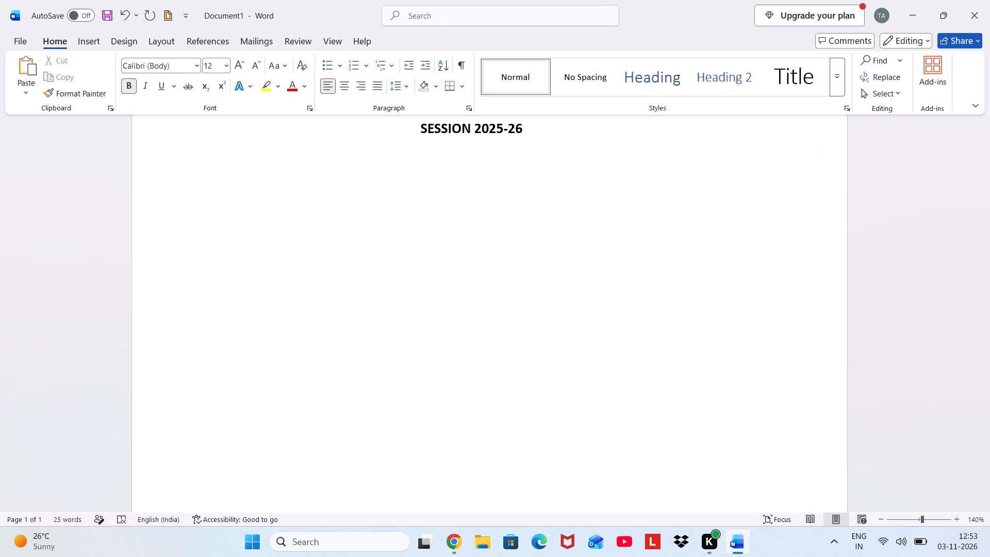
Paste the copied logo again below the session line and add four more leading spaces so it sits roughly centred.
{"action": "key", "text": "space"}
{"action": "key", "text": "ctrl+v"}
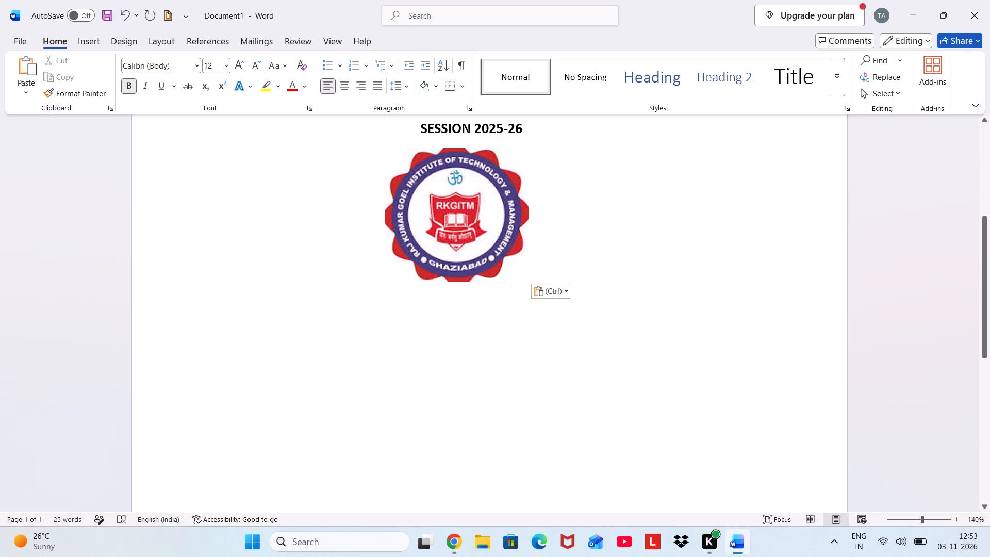
{"action": "key", "text": "Return"}
{"action": "key", "text": "Return"}
{"action": "left_click", "coordinate": [375, 161]}
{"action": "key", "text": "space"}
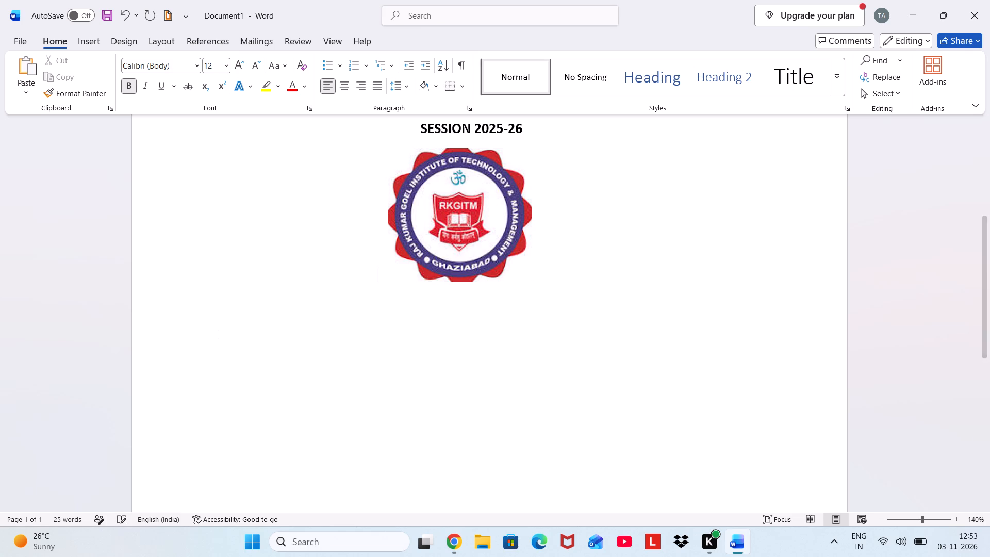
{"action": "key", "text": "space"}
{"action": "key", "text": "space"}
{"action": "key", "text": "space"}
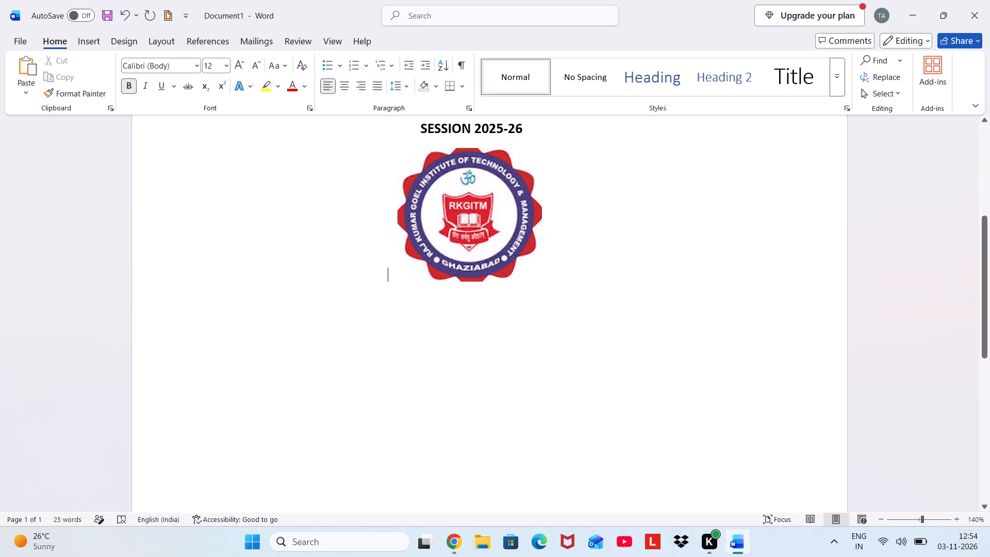
On a new line directly below the logo, enter "Synopsis Report", indented with leading spaces to start level with the session text.
{"action": "left_click", "coordinate": [550, 257]}
{"action": "key", "text": "Return"}
{"action": "key", "text": "Return"}
{"action": "key", "text": "BackSpace"}
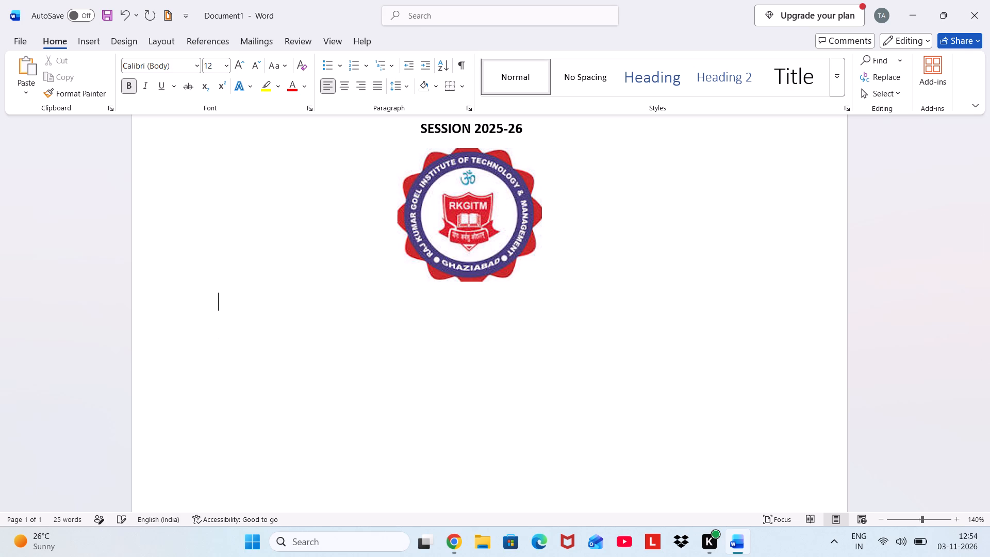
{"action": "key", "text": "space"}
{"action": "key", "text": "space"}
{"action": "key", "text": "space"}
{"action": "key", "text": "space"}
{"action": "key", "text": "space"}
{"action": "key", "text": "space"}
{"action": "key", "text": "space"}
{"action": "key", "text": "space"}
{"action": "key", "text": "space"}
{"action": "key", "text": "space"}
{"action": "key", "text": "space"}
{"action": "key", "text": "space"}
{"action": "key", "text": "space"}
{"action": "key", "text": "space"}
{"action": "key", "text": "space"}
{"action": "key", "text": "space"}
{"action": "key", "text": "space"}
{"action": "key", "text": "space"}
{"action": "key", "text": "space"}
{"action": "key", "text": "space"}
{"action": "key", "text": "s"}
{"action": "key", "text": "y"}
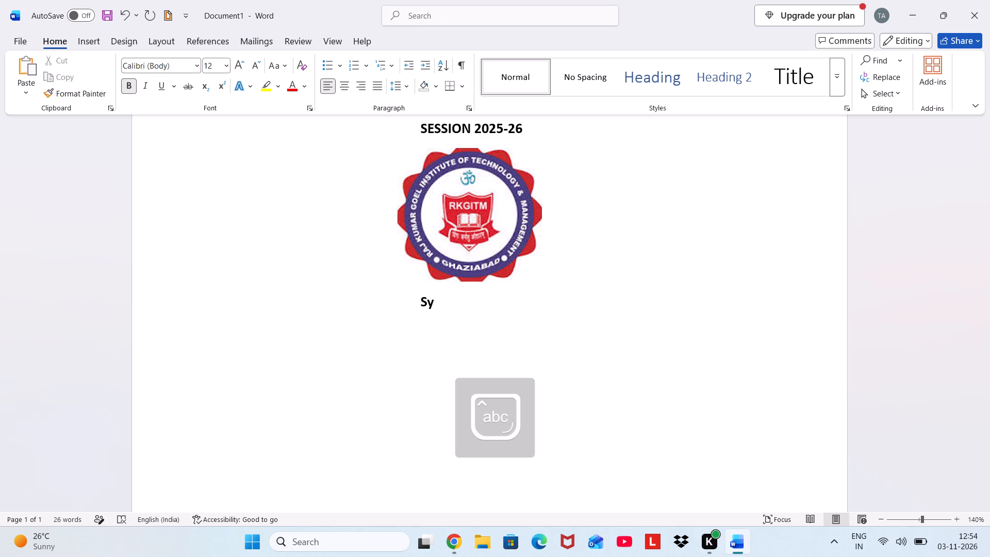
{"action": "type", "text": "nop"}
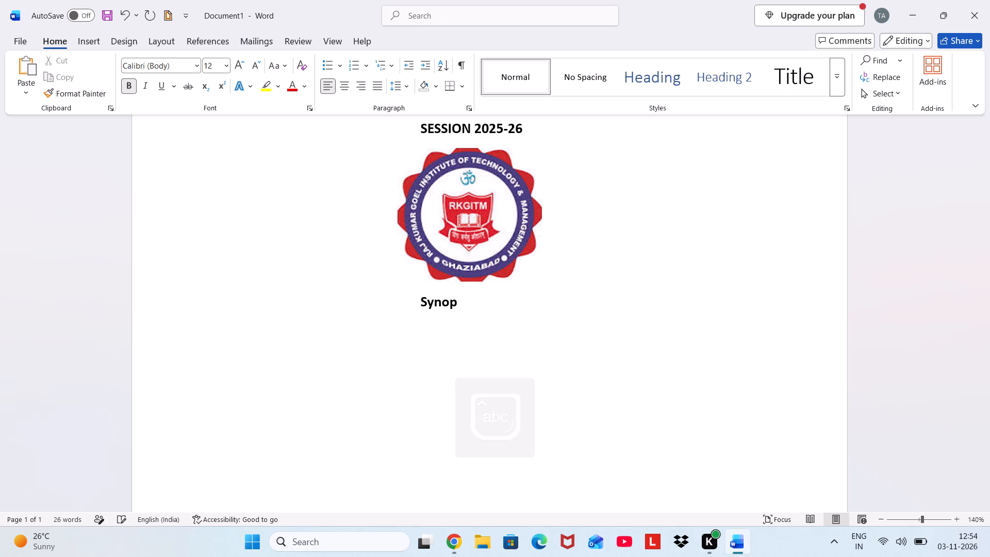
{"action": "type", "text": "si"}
{"action": "scroll", "coordinate": [550, 257], "scroll_direction": "left", "scroll_amount": 2}
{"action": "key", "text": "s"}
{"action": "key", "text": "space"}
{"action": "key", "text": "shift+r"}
{"action": "scroll", "coordinate": [550, 257], "scroll_direction": "down", "scroll_amount": 1}
{"action": "scroll", "coordinate": [550, 257], "scroll_direction": "up", "scroll_amount": 4}
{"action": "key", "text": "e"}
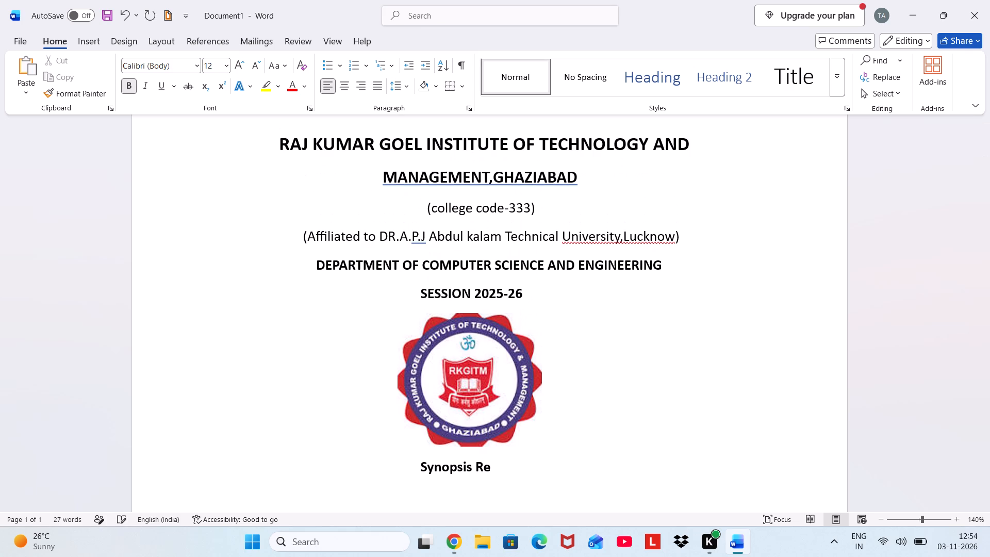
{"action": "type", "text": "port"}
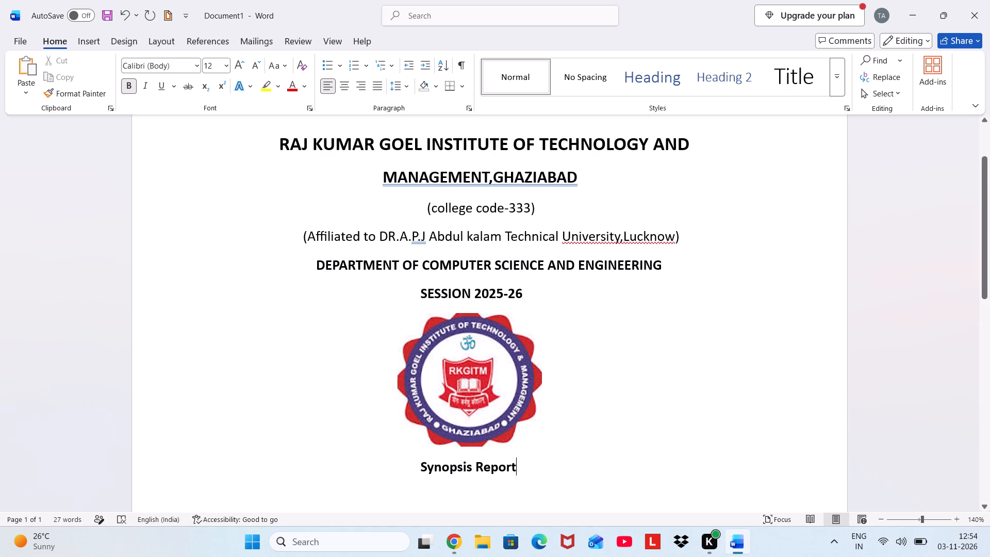
Remove the bold formatting from the "Synopsis Report" line.
{"action": "left_click_drag", "start_coordinate": [399, 471], "coordinate": [560, 475]}
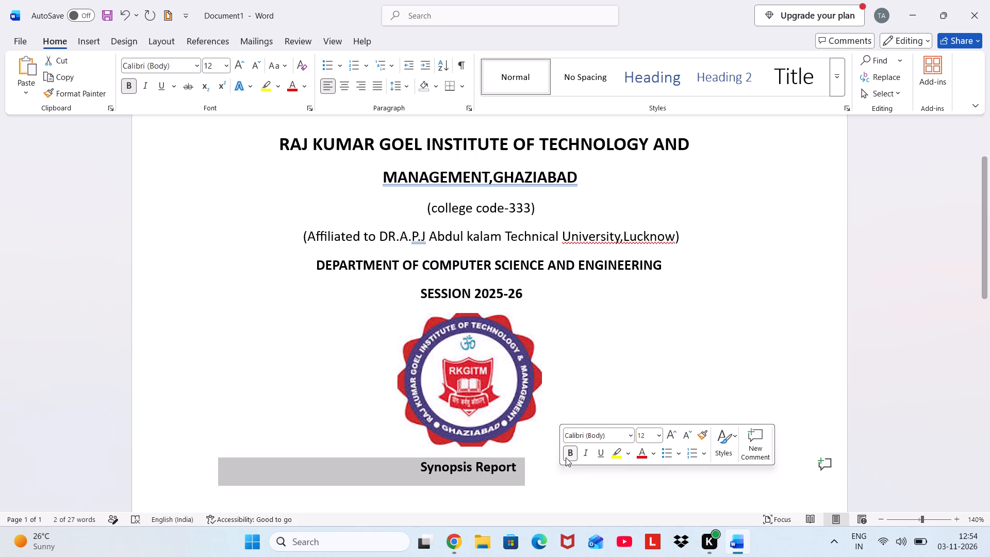
{"action": "left_click", "coordinate": [568, 451]}
{"action": "left_click", "coordinate": [654, 365]}
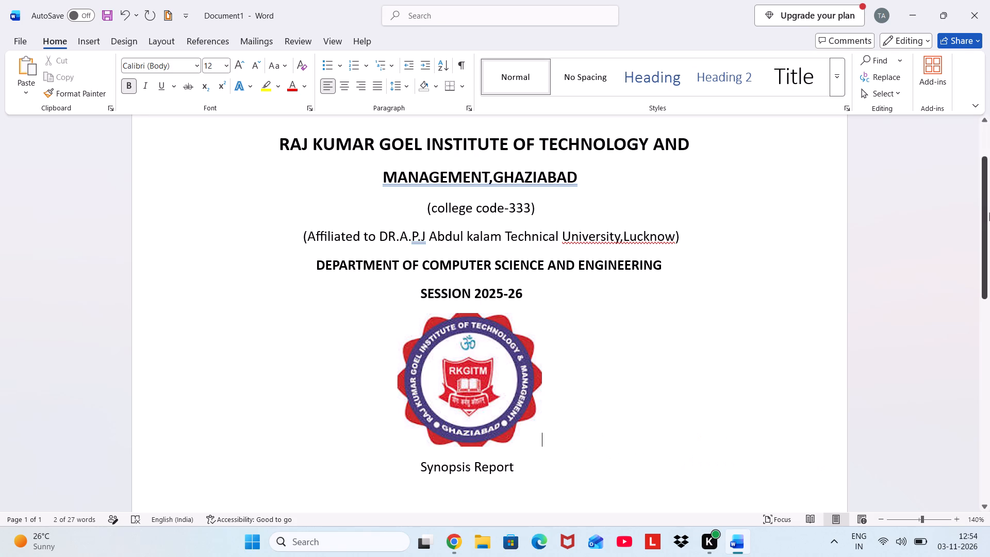
Add a line below "Synopsis Report" containing "On", indented with leading spaces towards the middle.
{"action": "left_click_drag", "start_coordinate": [989, 226], "coordinate": [989, 278]}
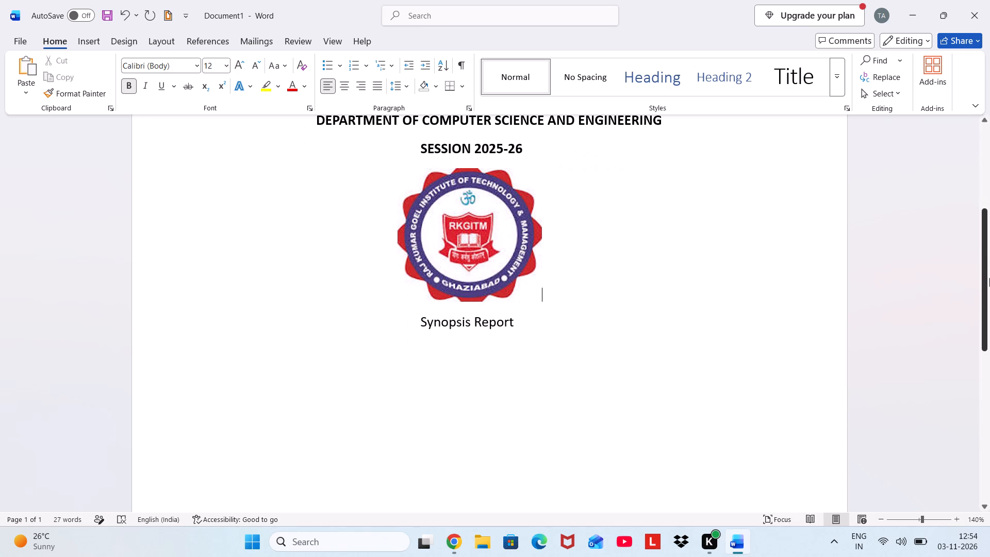
{"action": "left_click_drag", "start_coordinate": [989, 278], "coordinate": [989, 279]}
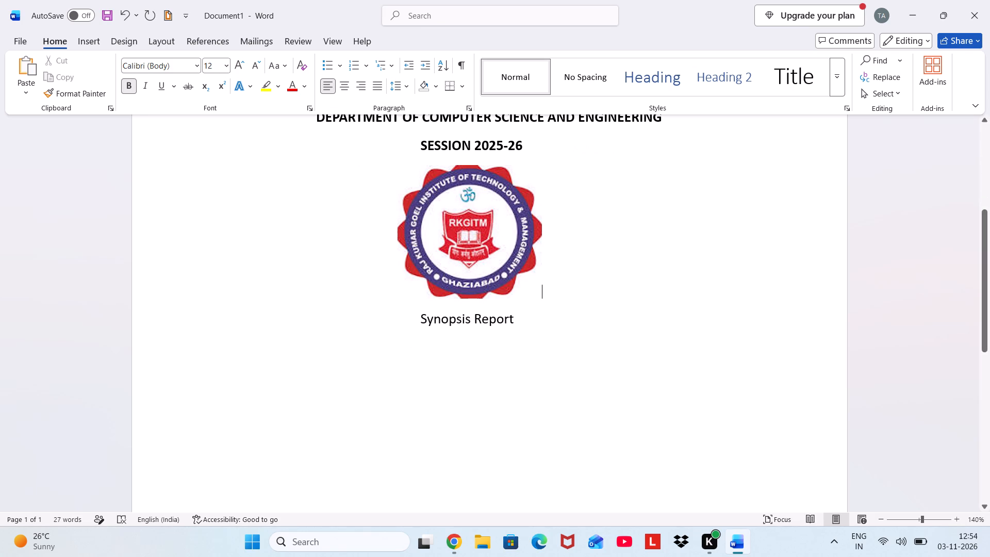
{"action": "left_click", "coordinate": [540, 320]}
{"action": "key", "text": "Return"}
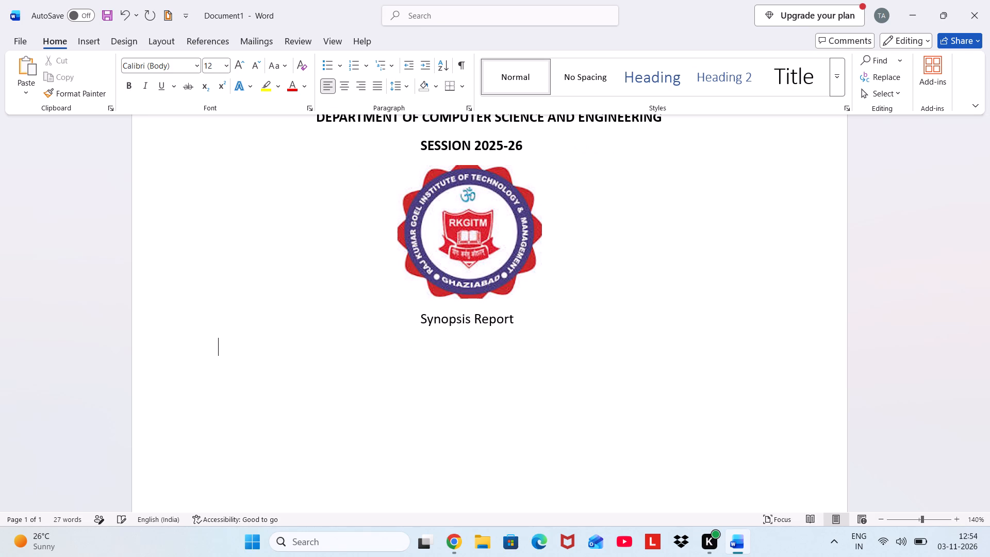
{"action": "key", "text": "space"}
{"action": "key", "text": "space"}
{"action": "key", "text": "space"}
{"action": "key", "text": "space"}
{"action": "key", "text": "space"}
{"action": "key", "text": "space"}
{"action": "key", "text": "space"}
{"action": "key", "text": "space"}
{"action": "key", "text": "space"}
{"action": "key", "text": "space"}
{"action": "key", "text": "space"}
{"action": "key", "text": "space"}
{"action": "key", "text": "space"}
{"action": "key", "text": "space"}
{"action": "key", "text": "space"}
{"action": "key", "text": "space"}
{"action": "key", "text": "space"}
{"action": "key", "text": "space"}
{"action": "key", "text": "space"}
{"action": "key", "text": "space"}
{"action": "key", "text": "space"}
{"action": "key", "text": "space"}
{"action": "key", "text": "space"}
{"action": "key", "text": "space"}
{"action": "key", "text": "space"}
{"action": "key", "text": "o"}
{"action": "key", "text": "BackSpace"}
{"action": "key", "text": "BackSpace"}
{"action": "key", "text": "BackSpace"}
{"action": "key", "text": "BackSpace"}
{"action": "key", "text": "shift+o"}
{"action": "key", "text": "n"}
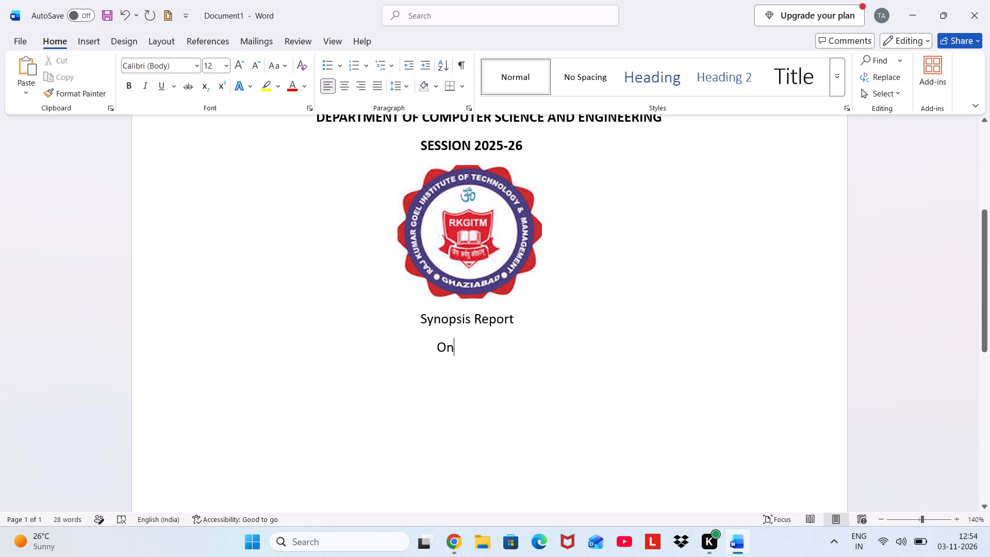
Add six more leading spaces before "On" so that it sits centred beneath "Synopsis Report".
{"action": "left_click", "coordinate": [424, 346]}
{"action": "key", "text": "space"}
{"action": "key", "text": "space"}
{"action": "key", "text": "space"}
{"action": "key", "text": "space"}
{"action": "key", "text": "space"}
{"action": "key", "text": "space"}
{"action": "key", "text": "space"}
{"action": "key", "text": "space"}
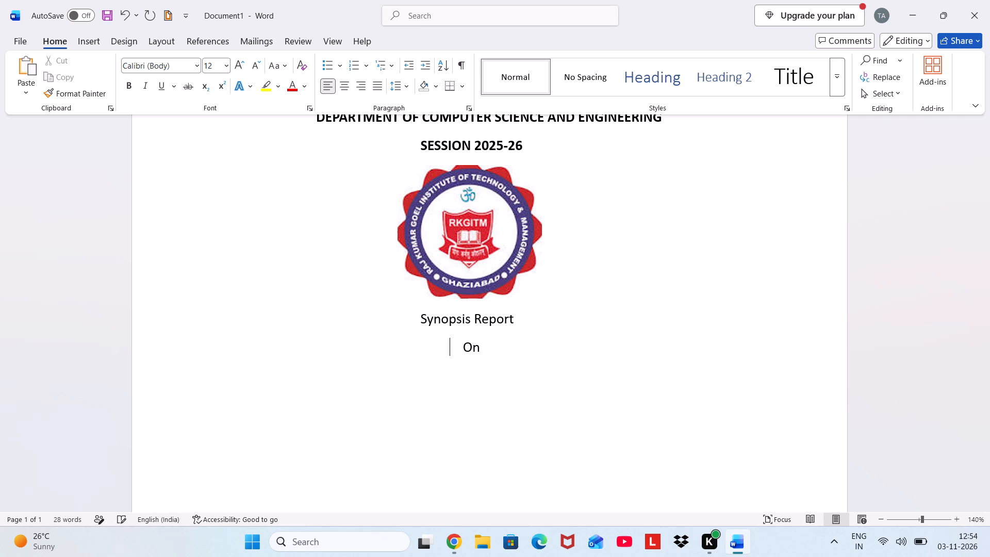
{"action": "key", "text": "BackSpace"}
{"action": "key", "text": "BackSpace"}
Start a new line below the "On" line.
{"action": "left_click", "coordinate": [491, 346]}
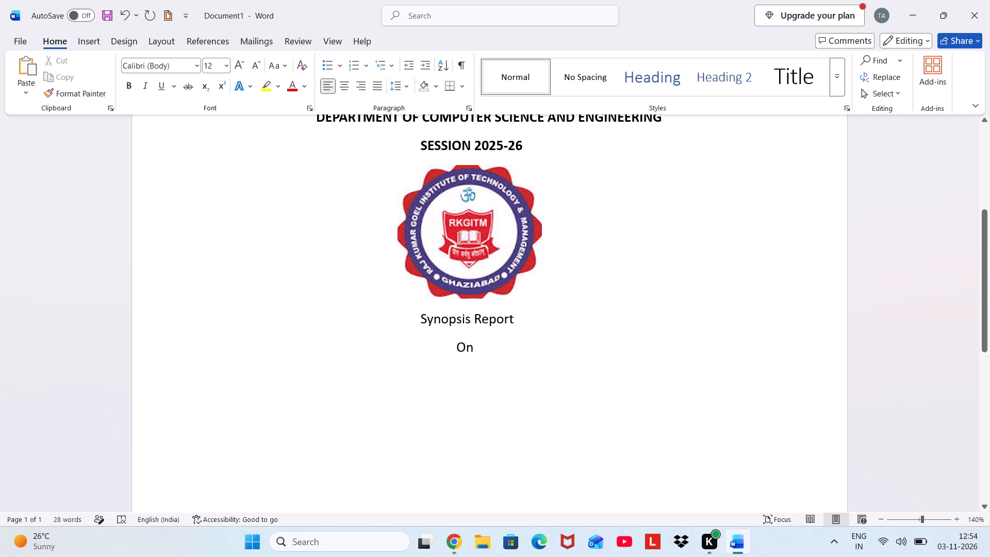
{"action": "key", "text": "Return"}
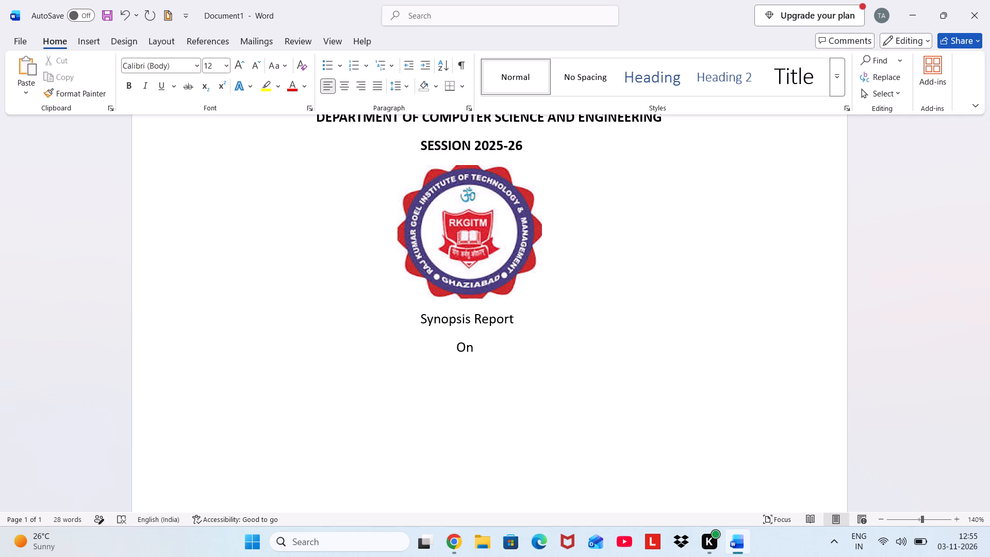
On the line below "On", enter "Smart Study planner", indented with leading spaces towards the middle of the page.
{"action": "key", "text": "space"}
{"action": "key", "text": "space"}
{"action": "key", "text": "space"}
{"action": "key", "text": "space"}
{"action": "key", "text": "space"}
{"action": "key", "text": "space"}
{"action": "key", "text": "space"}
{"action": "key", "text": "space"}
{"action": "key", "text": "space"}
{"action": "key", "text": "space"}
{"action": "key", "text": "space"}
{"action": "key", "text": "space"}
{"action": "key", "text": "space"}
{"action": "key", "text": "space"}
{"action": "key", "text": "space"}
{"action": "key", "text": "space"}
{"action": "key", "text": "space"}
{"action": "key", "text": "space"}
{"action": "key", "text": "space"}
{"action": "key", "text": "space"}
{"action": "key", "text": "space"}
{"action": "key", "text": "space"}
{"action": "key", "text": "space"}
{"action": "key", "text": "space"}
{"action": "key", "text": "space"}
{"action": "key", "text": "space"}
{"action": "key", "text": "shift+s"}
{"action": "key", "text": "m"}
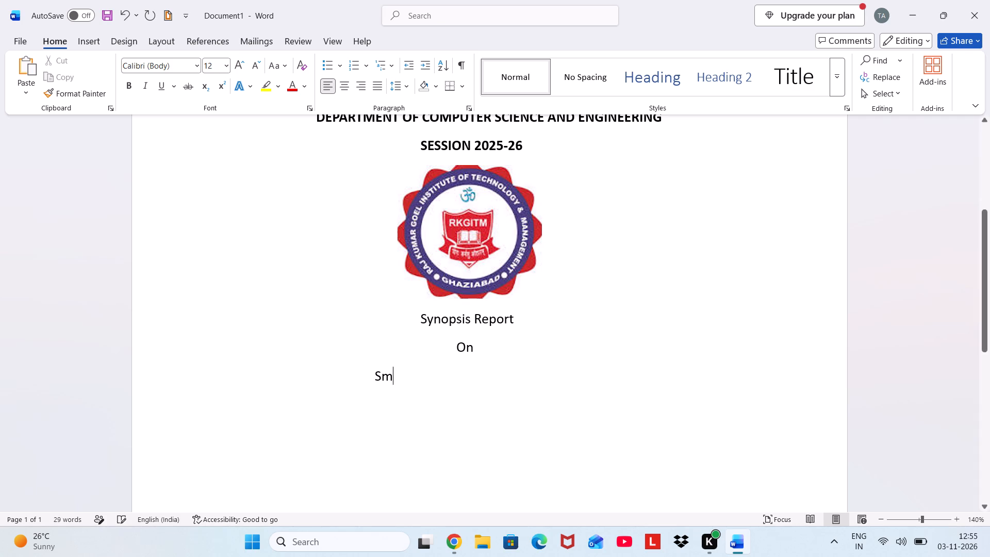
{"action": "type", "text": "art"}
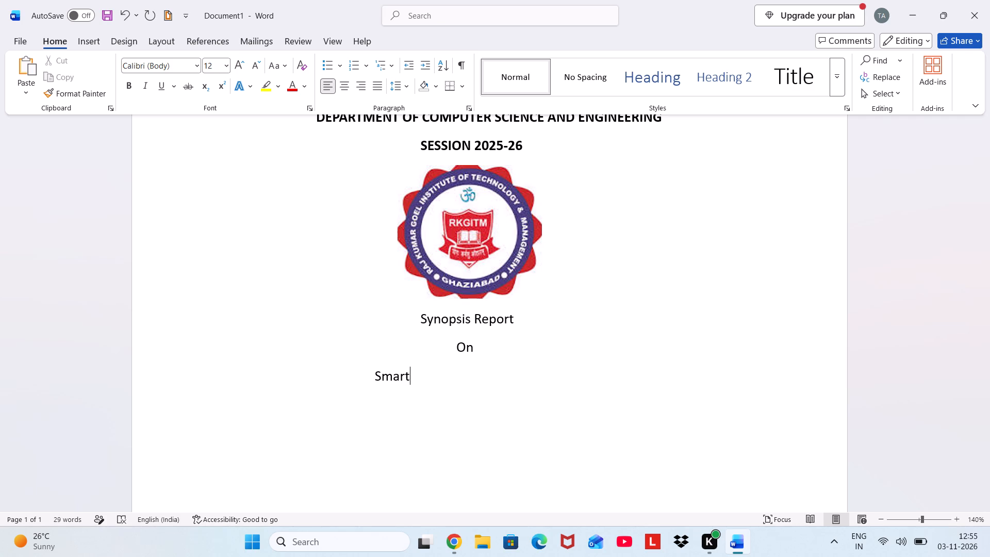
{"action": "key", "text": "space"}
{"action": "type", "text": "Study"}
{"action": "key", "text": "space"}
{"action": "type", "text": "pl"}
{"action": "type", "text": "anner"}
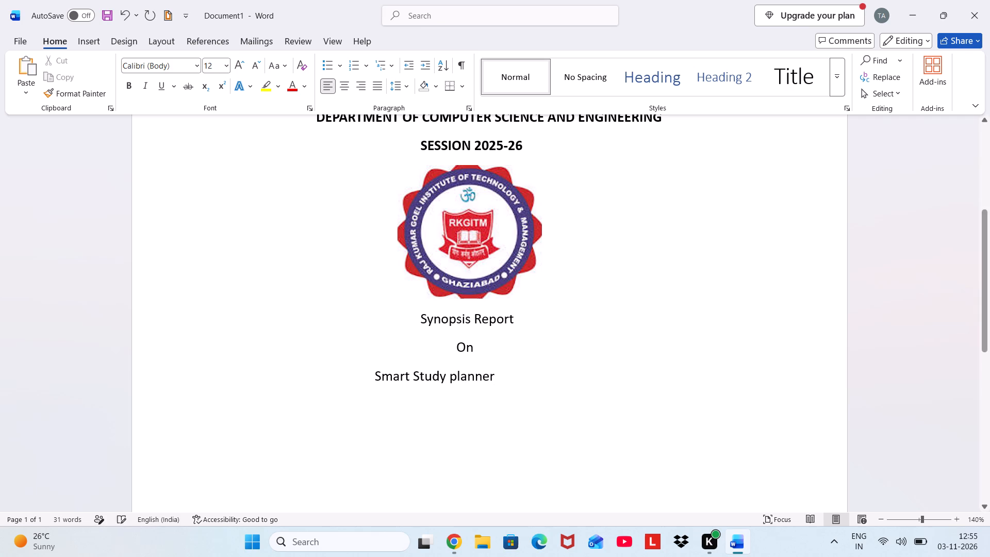
Make the "Smart Study planner" line bold and set its font size to 14.
{"action": "left_click_drag", "start_coordinate": [356, 370], "coordinate": [502, 380]}
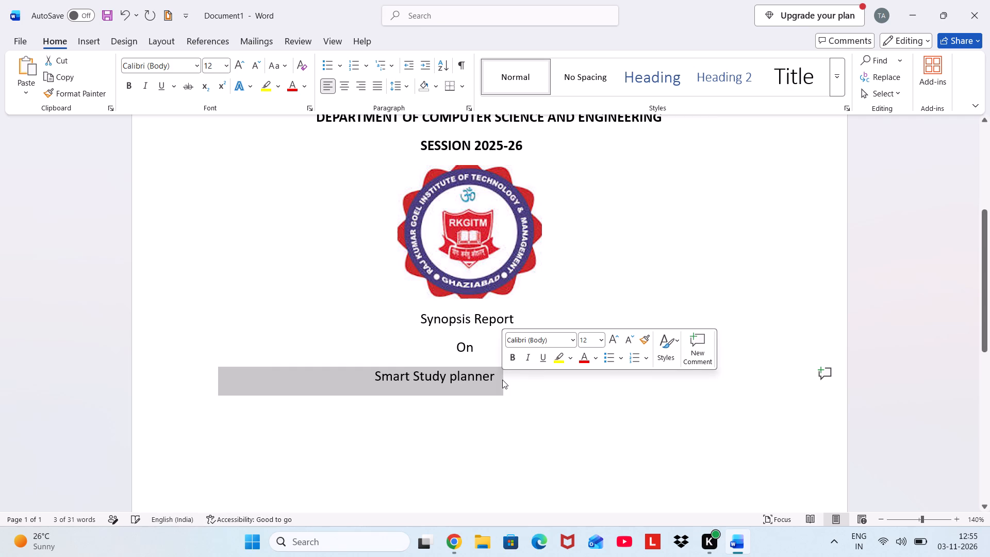
{"action": "left_click", "coordinate": [513, 357]}
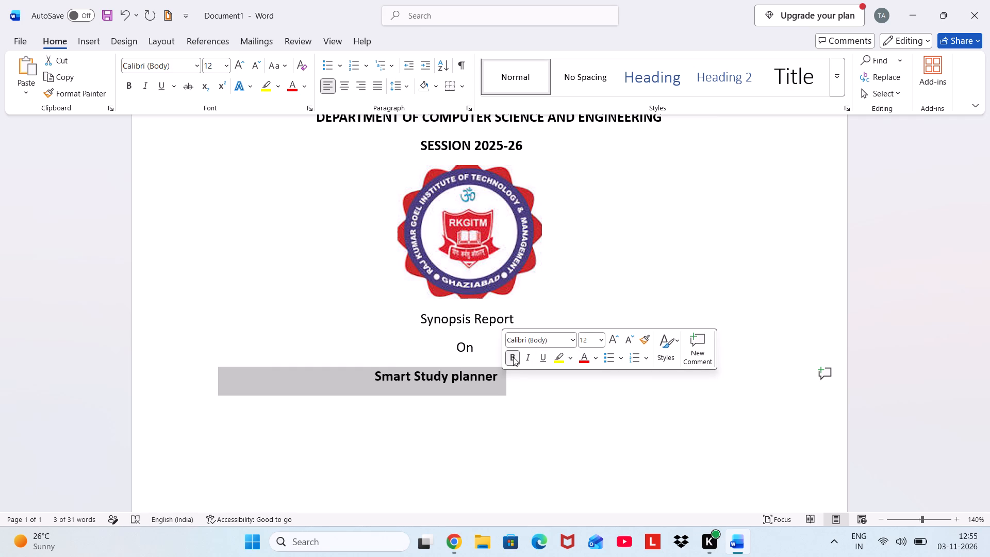
{"action": "left_click", "coordinate": [600, 339]}
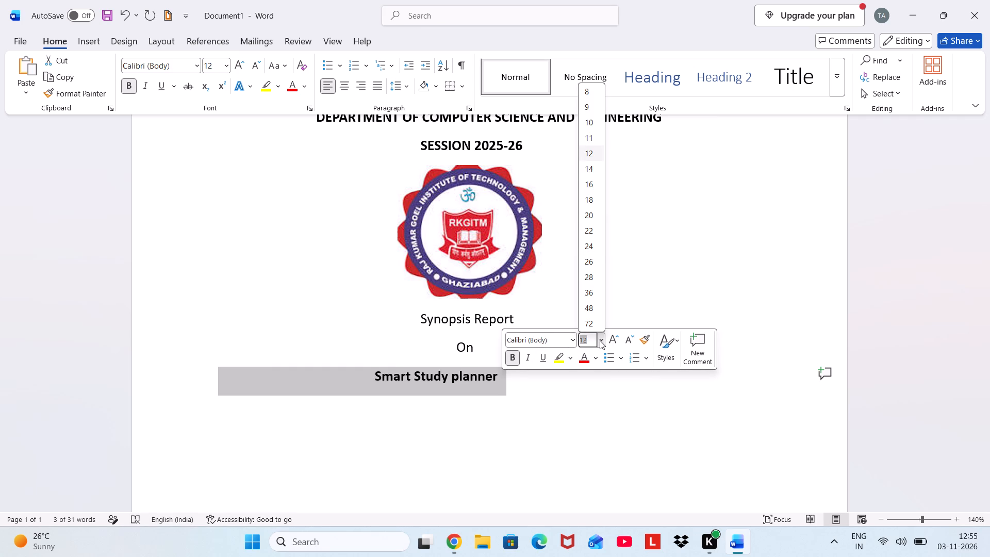
{"action": "left_click", "coordinate": [589, 172]}
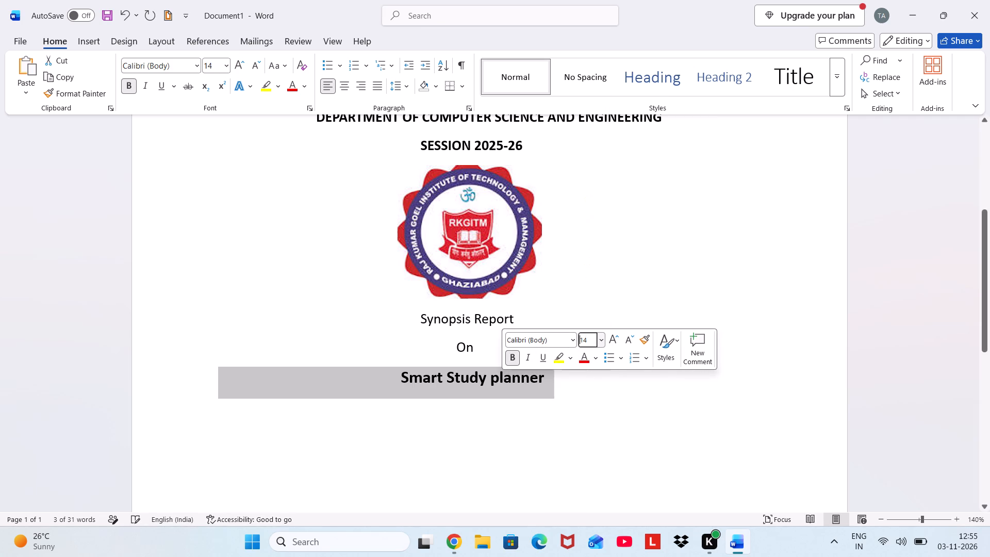
{"action": "left_click", "coordinate": [553, 240]}
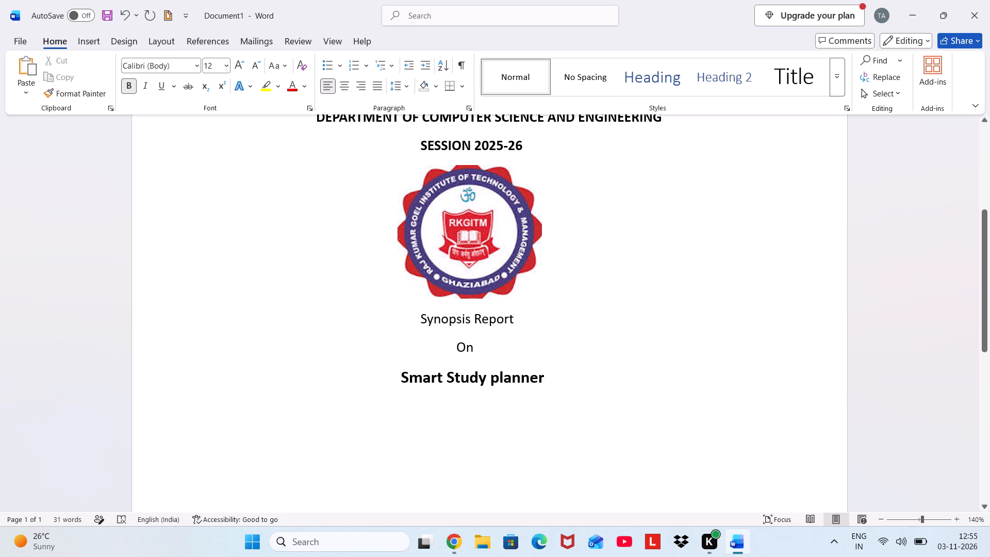
Insert line breaks after the "Smart Study planner" title.
{"action": "left_click", "coordinate": [591, 375]}
{"action": "key", "text": "Return"}
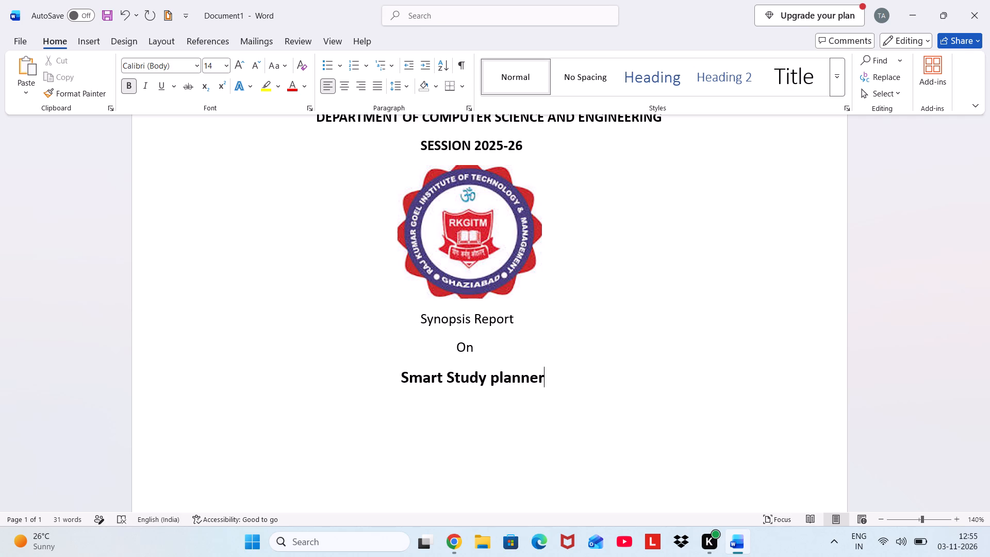
{"action": "left_click", "coordinate": [591, 375]}
{"action": "key", "text": "Return"}
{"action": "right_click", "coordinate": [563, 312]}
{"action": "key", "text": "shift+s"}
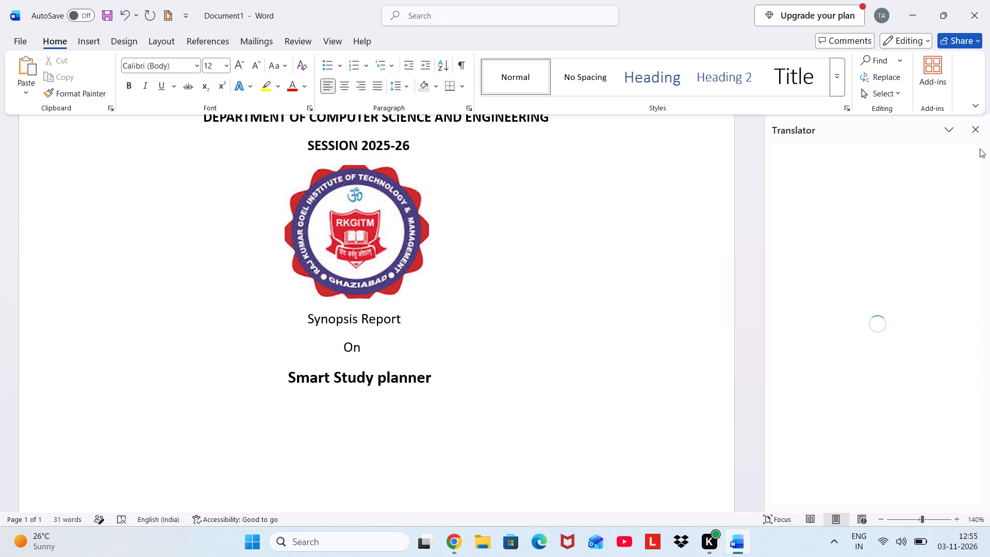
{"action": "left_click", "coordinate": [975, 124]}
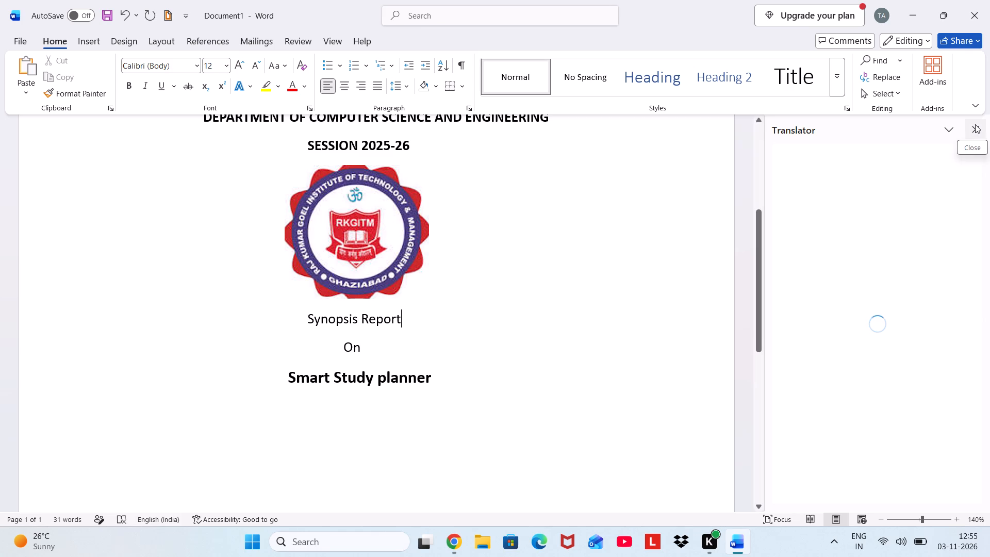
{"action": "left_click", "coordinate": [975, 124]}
On a new line below the "Smart Study planner" title, enter "Submitted in partial fulfillment".
{"action": "left_click", "coordinate": [563, 382]}
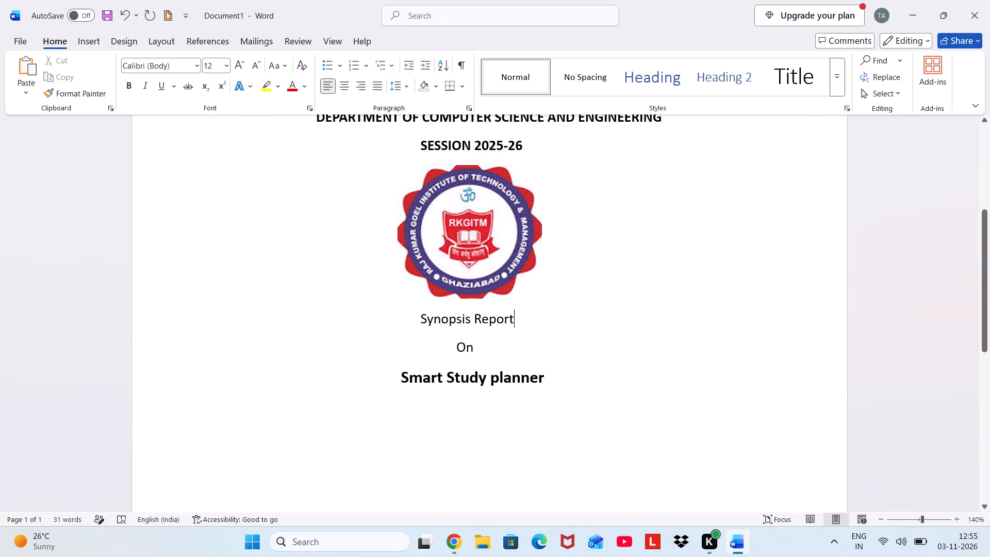
{"action": "key", "text": "Return"}
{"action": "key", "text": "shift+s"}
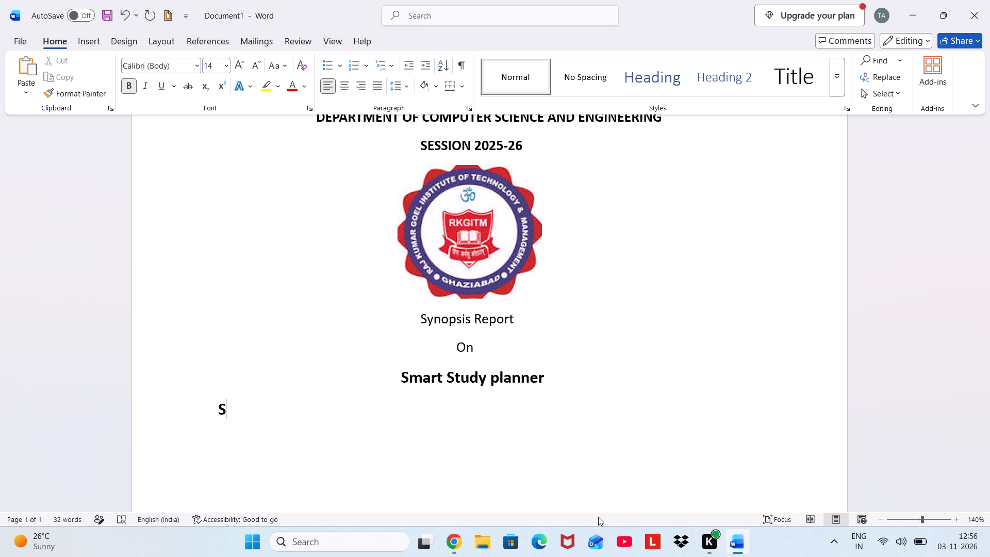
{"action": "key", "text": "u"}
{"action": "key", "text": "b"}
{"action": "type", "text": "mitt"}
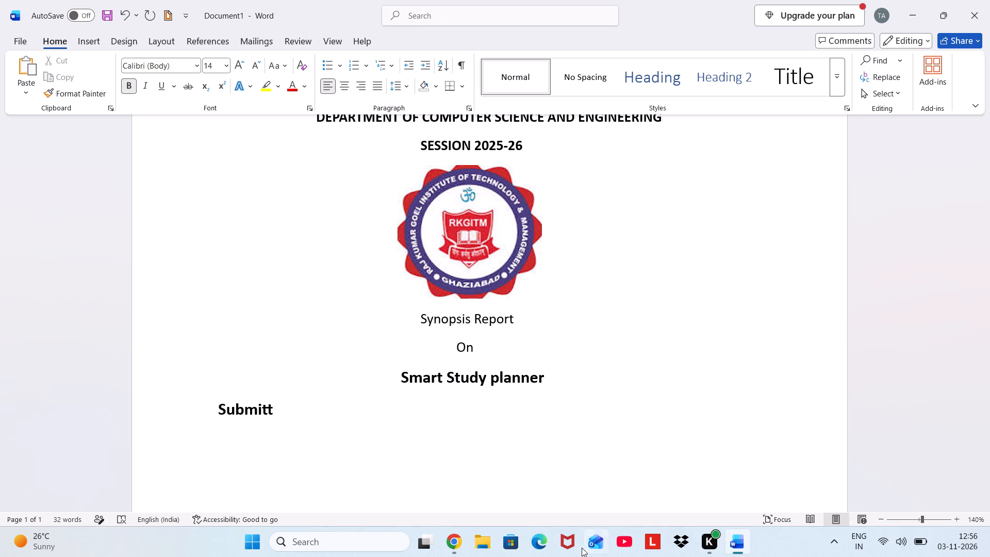
{"action": "left_click", "coordinate": [582, 548]}
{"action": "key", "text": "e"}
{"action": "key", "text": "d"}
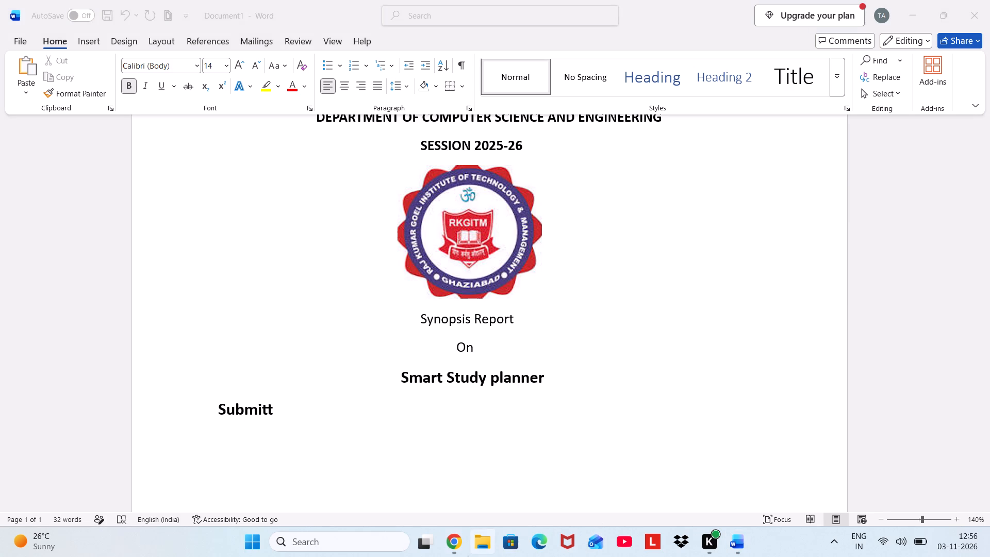
{"action": "left_click", "coordinate": [287, 401]}
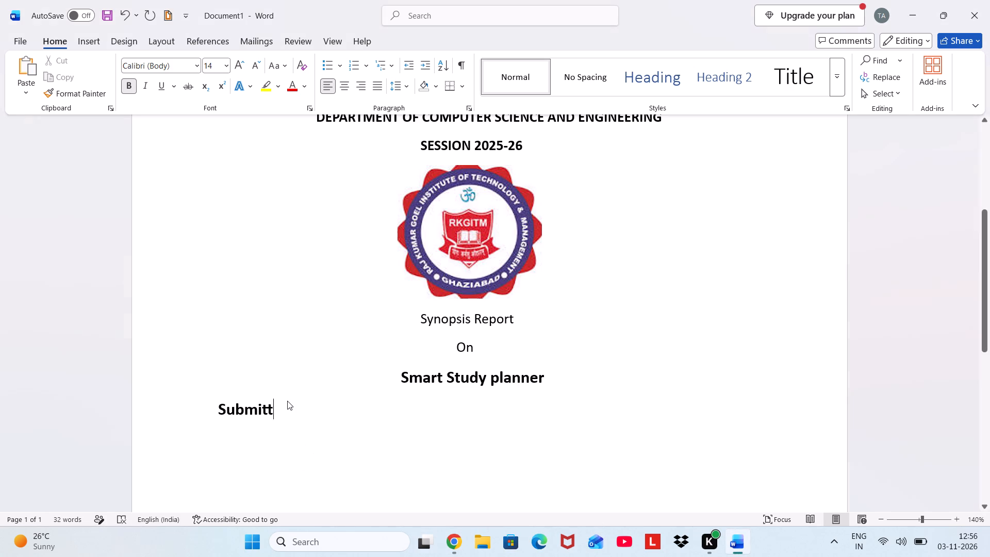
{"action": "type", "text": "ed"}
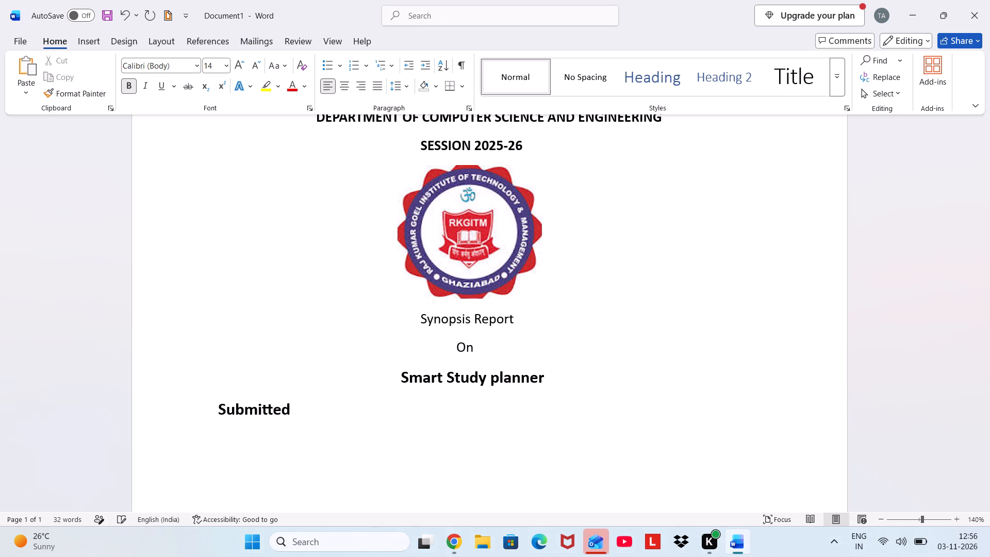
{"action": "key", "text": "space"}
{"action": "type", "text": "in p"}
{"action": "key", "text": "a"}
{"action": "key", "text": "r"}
{"action": "scroll", "coordinate": [284, 401], "scroll_direction": "down", "scroll_amount": 1}
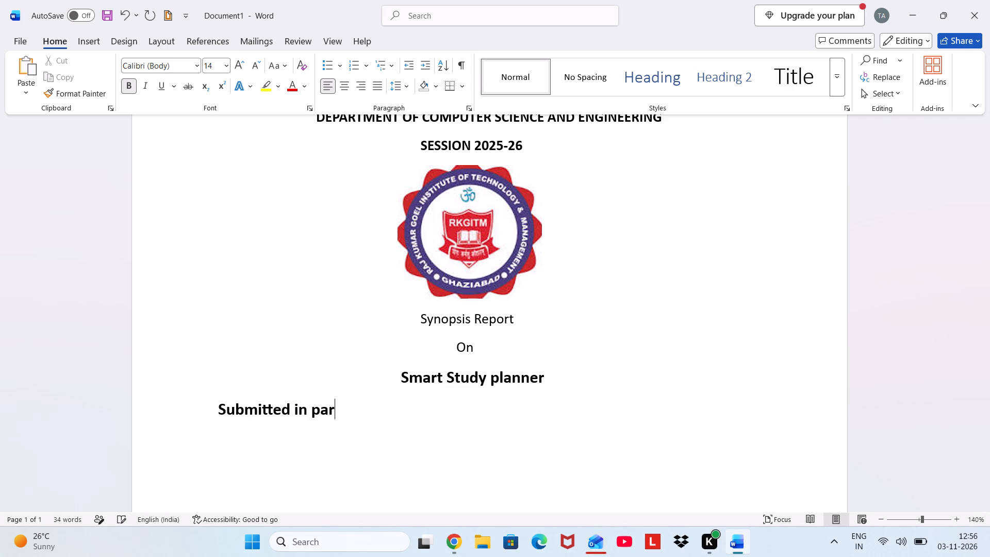
{"action": "scroll", "coordinate": [284, 401], "scroll_direction": "down", "scroll_amount": 1}
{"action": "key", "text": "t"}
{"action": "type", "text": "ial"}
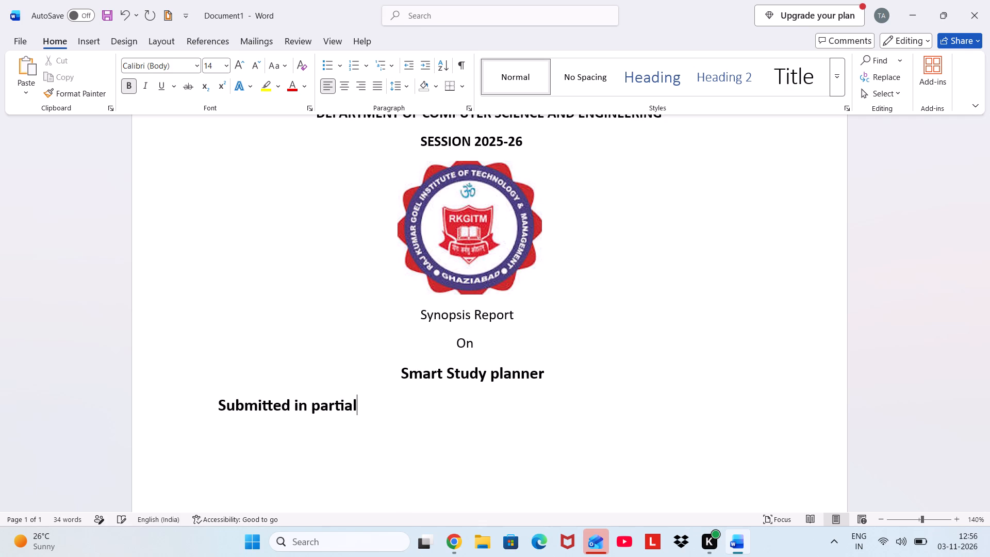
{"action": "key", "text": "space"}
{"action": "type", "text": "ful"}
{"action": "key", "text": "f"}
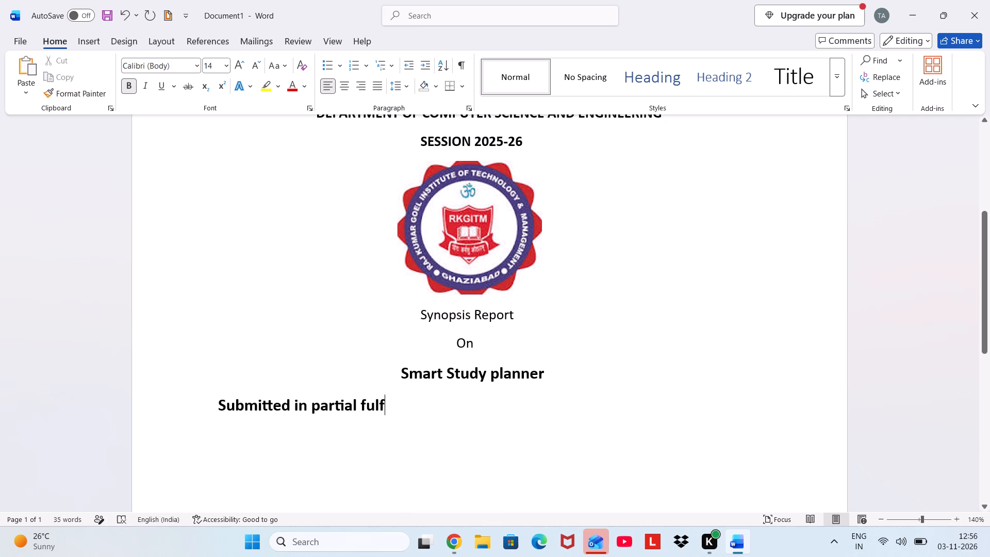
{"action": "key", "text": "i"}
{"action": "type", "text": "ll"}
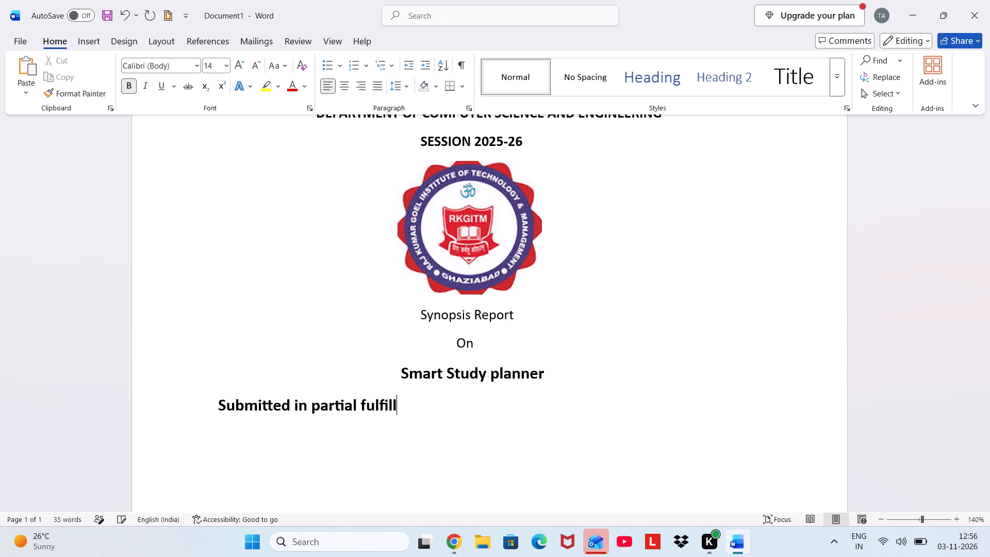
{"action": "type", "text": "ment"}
Continue the submission line with "of the requriements of the degree".
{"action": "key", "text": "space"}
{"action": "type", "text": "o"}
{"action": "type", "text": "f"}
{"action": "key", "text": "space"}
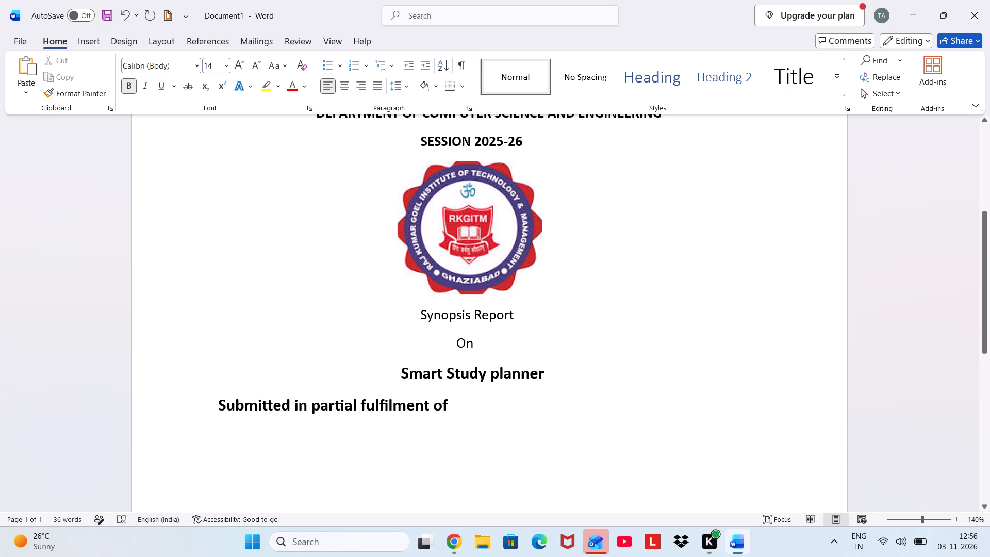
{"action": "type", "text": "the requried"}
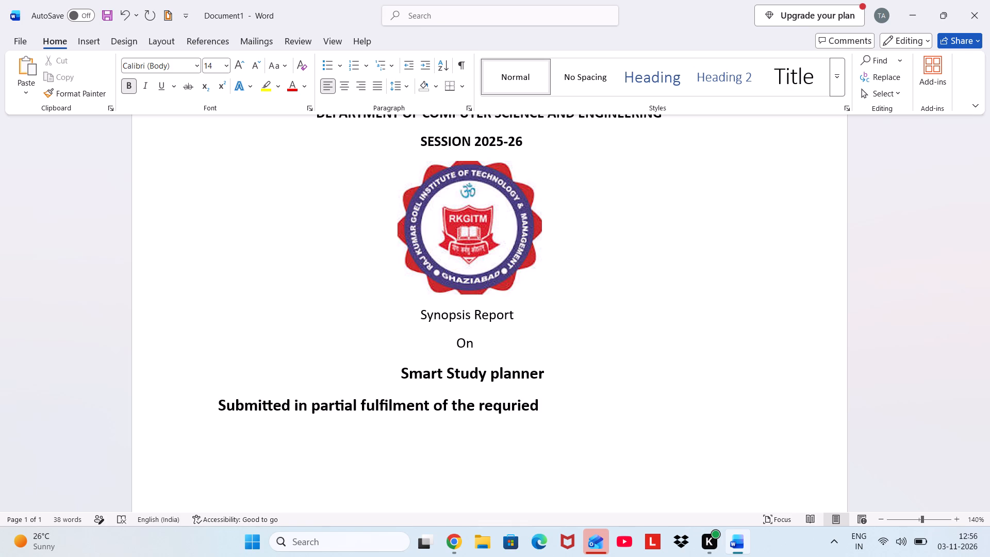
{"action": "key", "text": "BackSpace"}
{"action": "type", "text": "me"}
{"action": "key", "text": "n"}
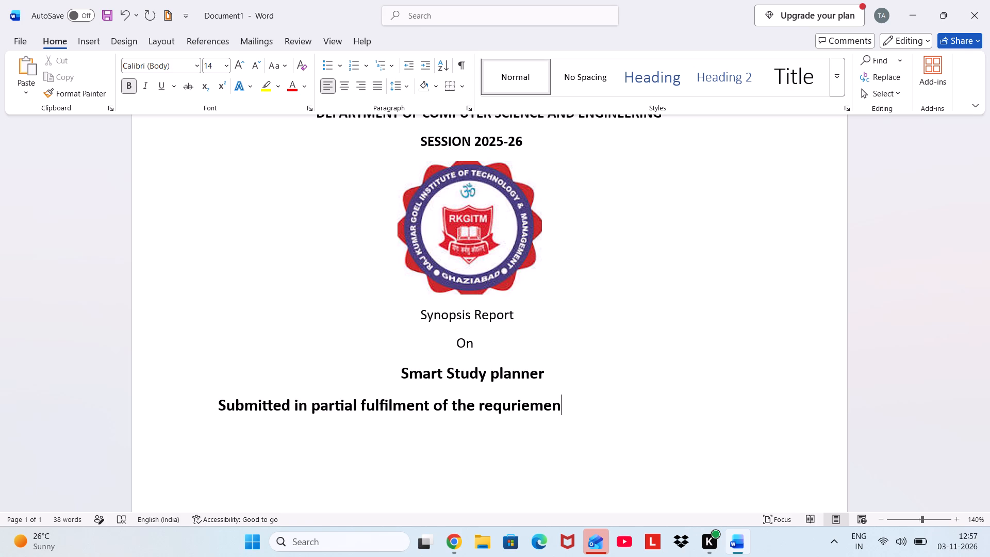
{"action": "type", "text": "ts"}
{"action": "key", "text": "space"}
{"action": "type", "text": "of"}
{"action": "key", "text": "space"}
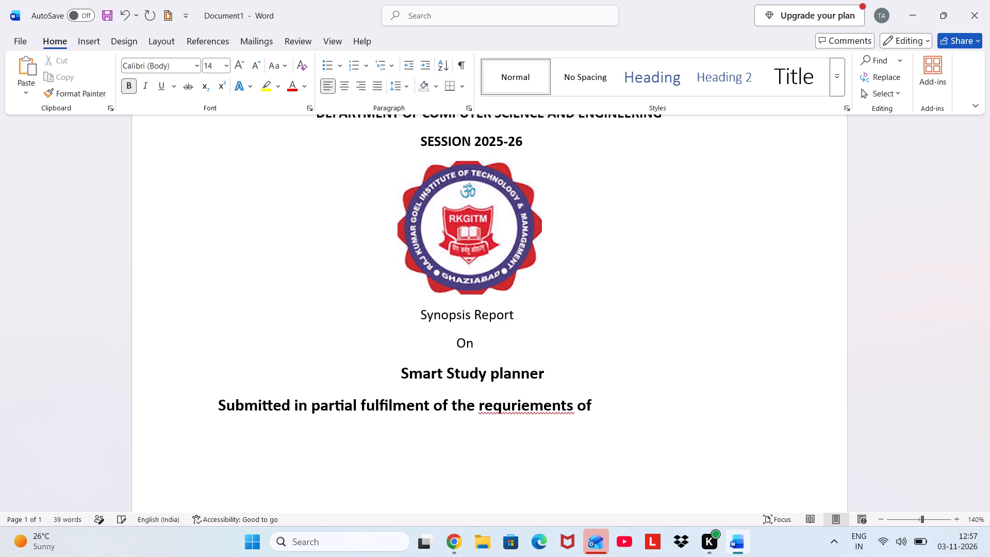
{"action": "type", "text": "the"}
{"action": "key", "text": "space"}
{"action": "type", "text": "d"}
{"action": "scroll", "coordinate": [275, 381], "scroll_direction": "down", "scroll_amount": 1}
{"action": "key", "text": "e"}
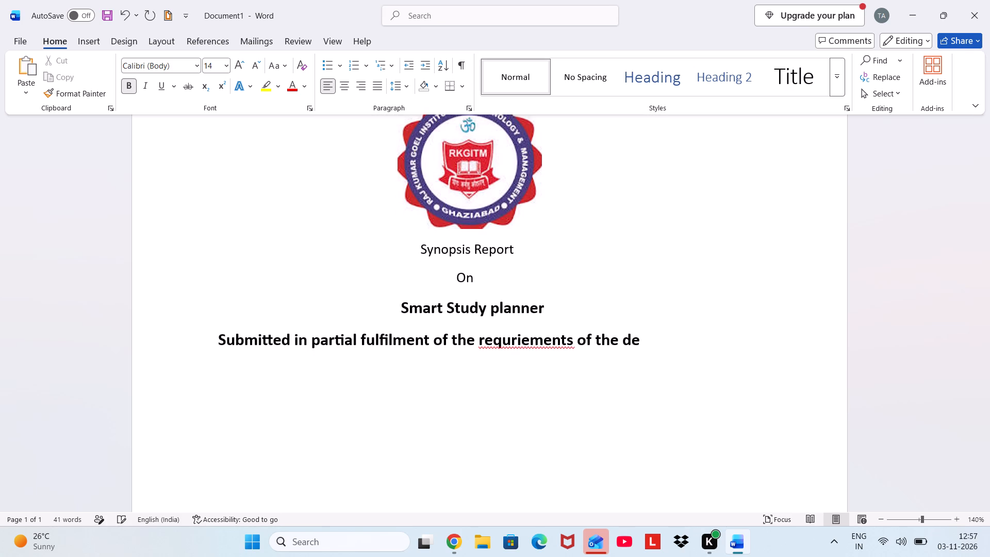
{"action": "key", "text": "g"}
{"action": "scroll", "coordinate": [275, 381], "scroll_direction": "down", "scroll_amount": 1}
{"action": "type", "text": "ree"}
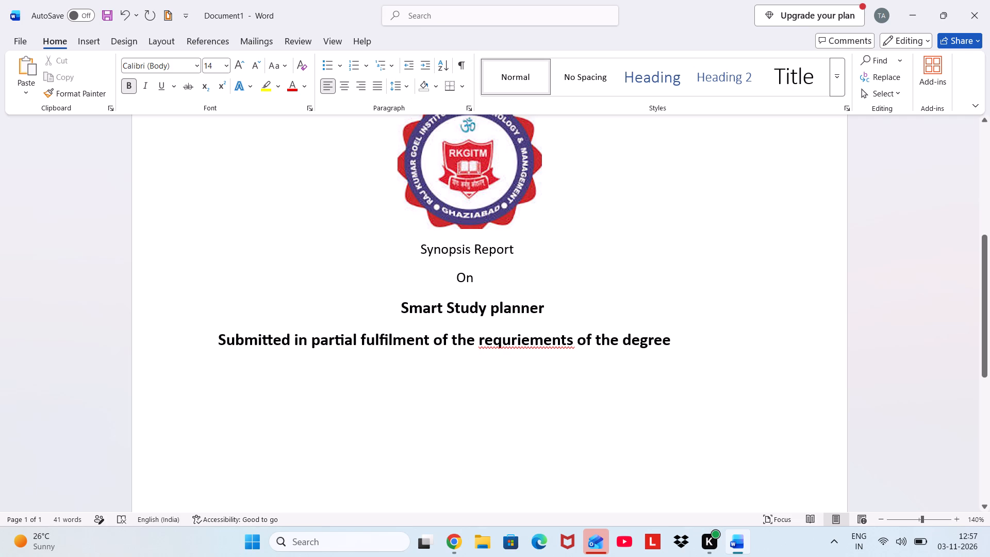
Remove the bold formatting from the whole "Submitted in partial fulfilment" line.
{"action": "left_click_drag", "start_coordinate": [212, 335], "coordinate": [563, 354]}
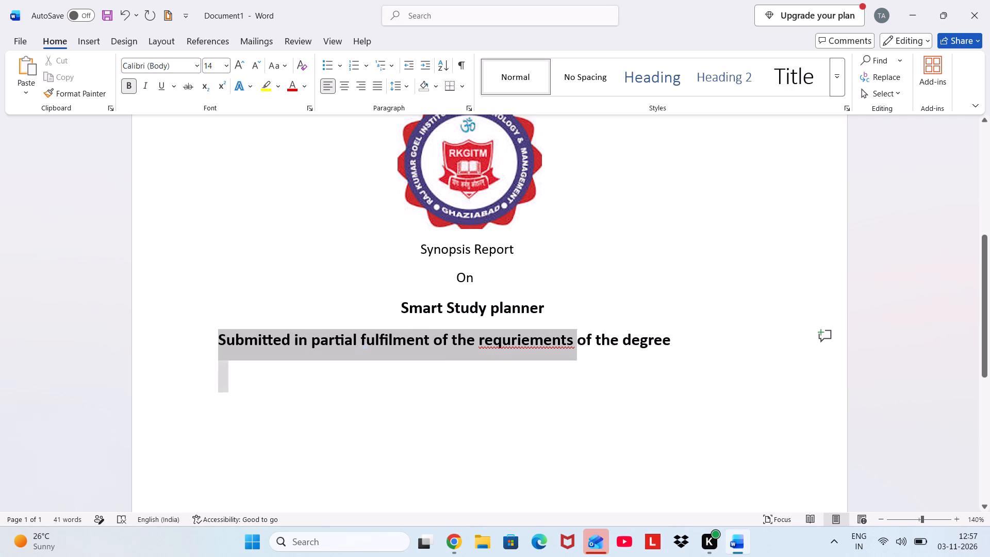
{"action": "left_click_drag", "start_coordinate": [563, 354], "coordinate": [751, 348]}
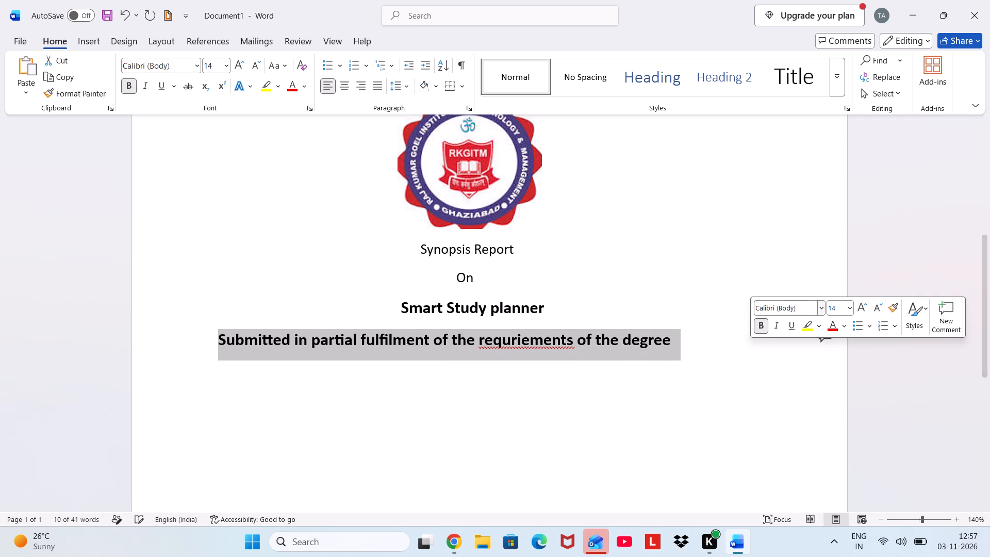
{"action": "left_click", "coordinate": [762, 331]}
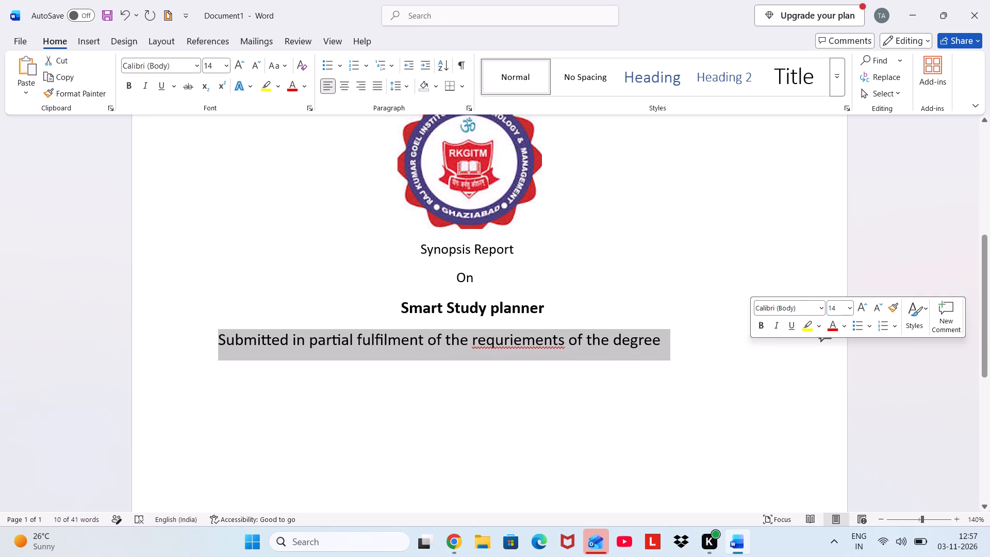
{"action": "left_click", "coordinate": [607, 300]}
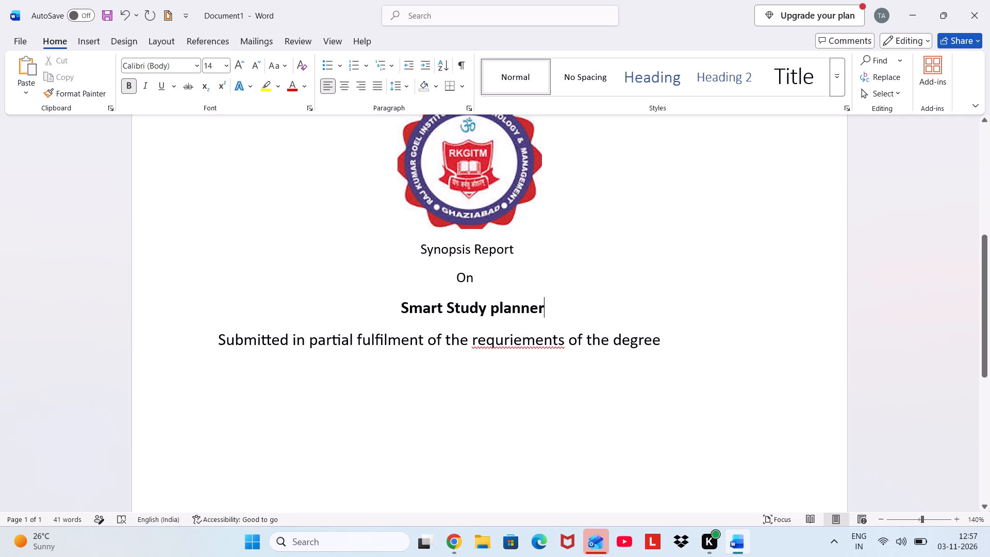
Indent the "Submitted in partial fulfilment" line with leading spaces so it sits centred below the title.
{"action": "left_click", "coordinate": [210, 336]}
{"action": "left_click", "coordinate": [210, 336]}
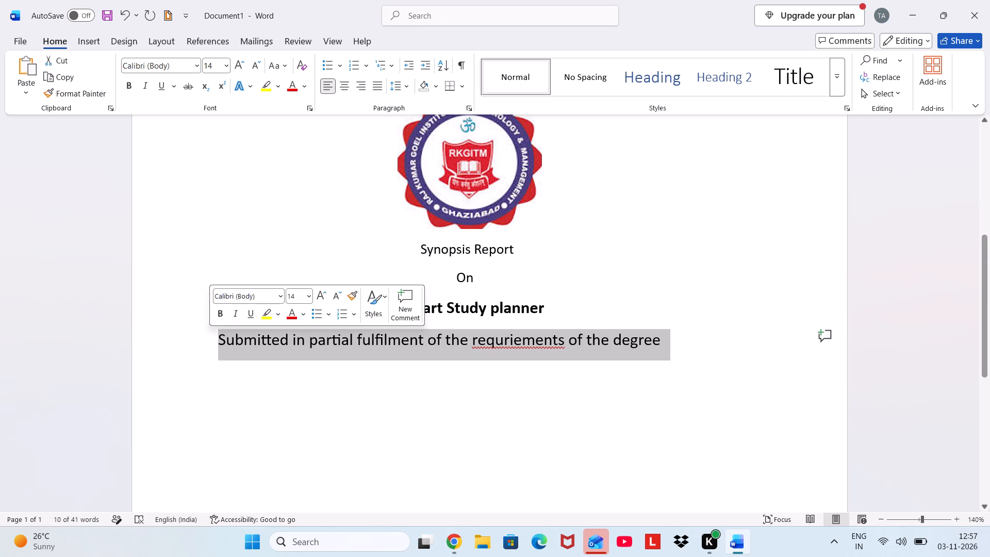
{"action": "left_click", "coordinate": [199, 245]}
{"action": "left_click", "coordinate": [211, 335]}
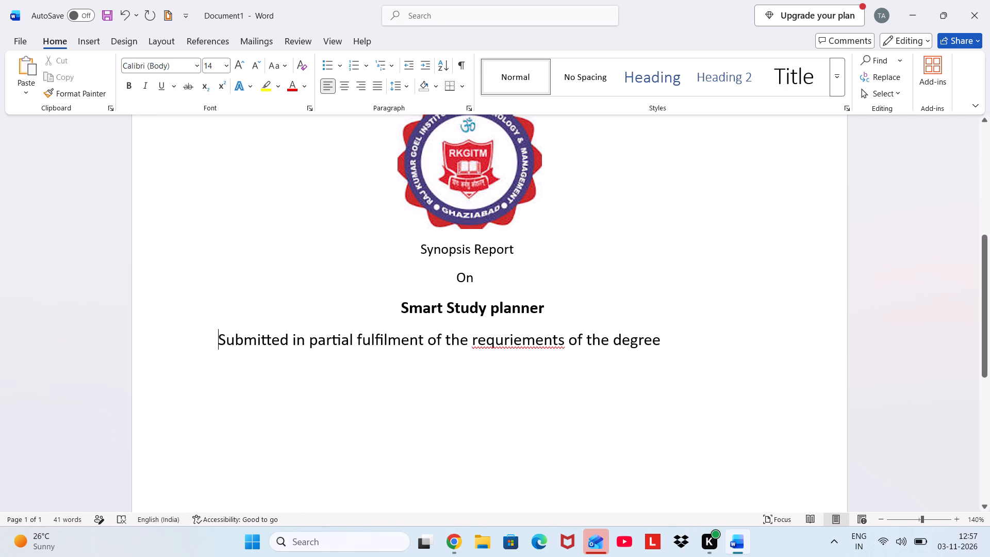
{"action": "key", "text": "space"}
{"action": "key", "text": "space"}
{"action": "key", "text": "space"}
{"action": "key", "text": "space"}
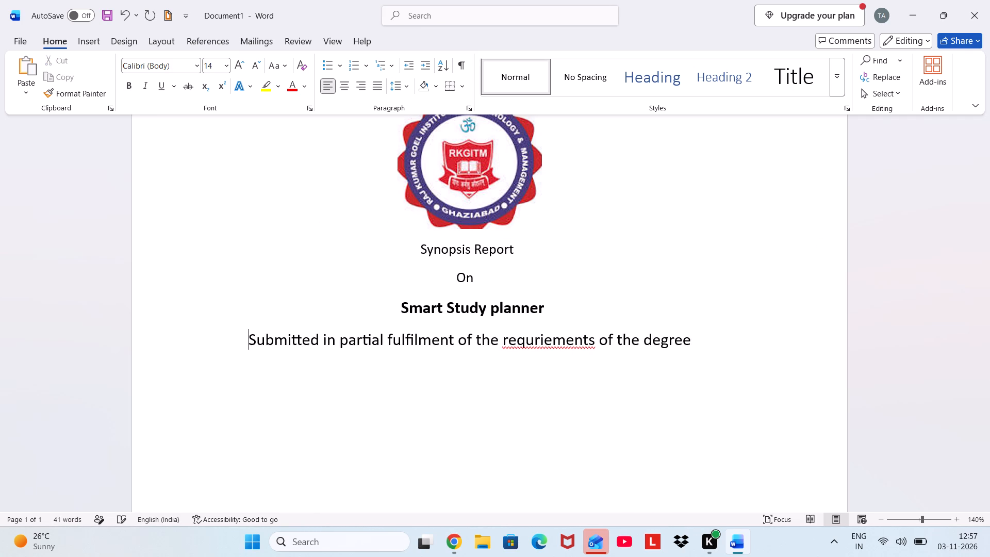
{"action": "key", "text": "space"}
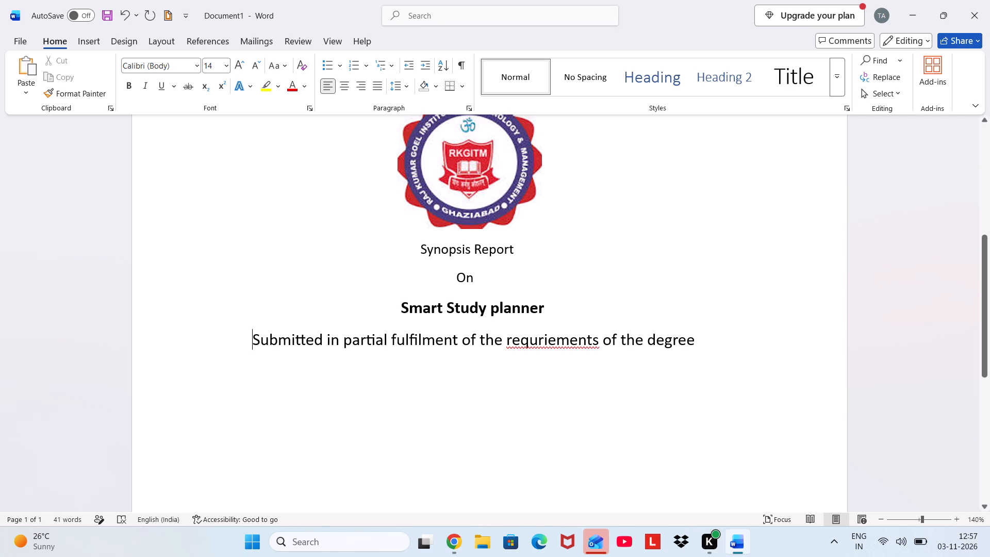
{"action": "left_click", "coordinate": [642, 341]}
{"action": "left_click", "coordinate": [241, 336]}
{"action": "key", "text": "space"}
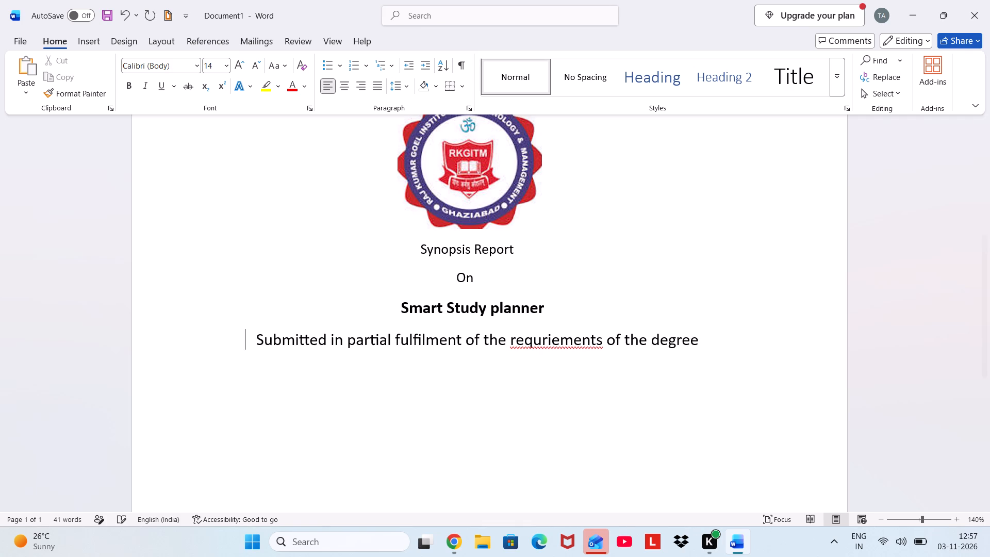
Break the submission statement before "degree" and pad the new line with spaces to centre that word.
{"action": "left_click", "coordinate": [646, 336]}
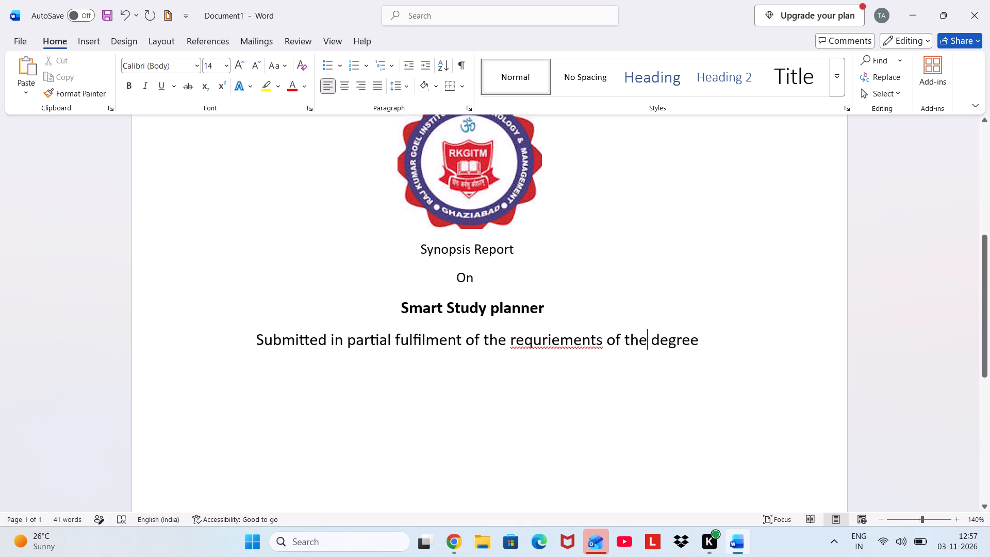
{"action": "key", "text": "Return"}
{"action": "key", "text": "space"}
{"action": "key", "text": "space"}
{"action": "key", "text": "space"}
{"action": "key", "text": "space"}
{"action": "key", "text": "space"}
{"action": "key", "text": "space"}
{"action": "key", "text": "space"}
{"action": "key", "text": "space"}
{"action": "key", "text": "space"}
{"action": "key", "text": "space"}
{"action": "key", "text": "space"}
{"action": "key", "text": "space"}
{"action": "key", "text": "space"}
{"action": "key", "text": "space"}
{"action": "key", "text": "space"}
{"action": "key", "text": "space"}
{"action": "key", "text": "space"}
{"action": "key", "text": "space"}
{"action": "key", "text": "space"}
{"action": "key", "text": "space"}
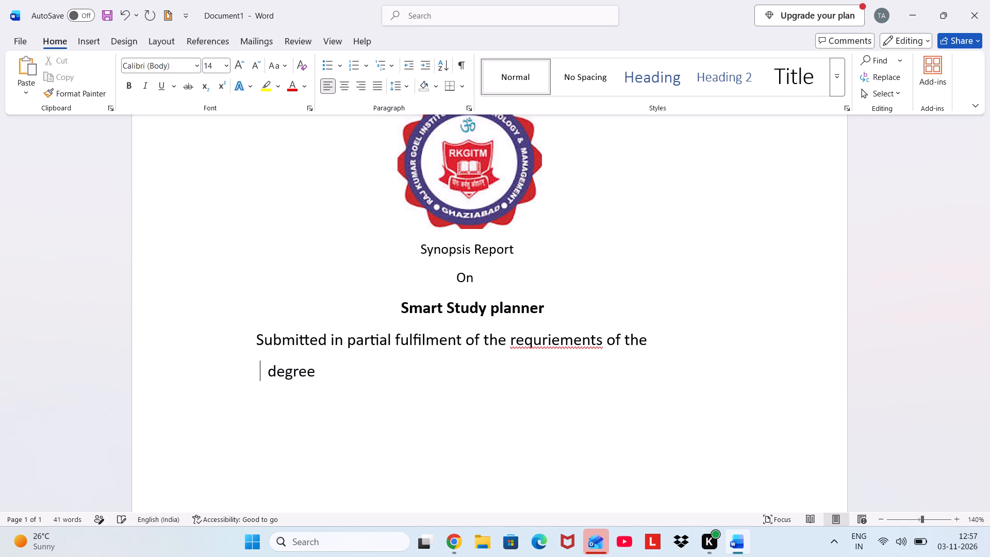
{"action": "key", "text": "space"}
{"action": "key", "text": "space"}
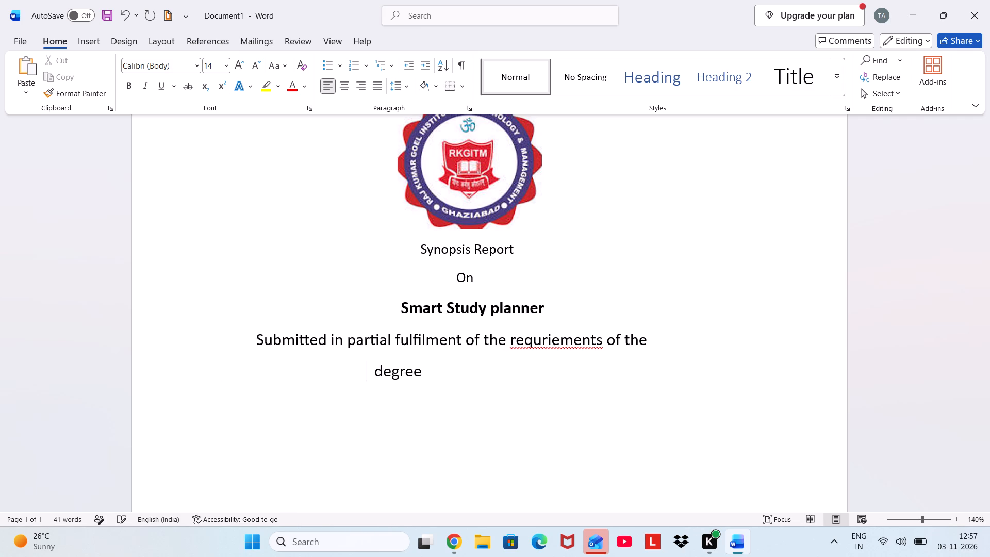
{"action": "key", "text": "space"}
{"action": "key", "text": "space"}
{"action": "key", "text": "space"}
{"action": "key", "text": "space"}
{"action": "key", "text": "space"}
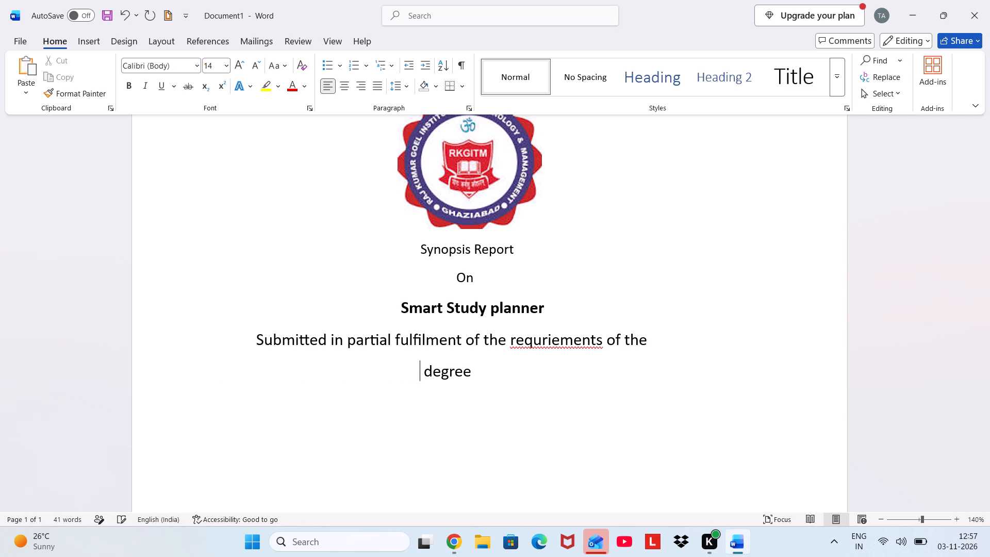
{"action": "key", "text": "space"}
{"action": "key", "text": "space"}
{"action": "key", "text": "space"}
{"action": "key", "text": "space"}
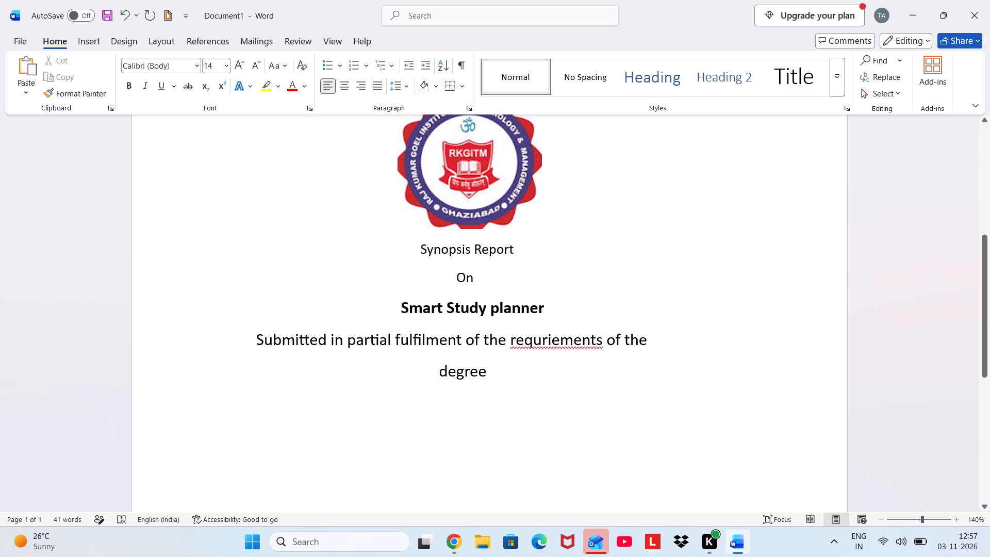
Add a full stop after "degree" at the end of the submission statement.
{"action": "left_click", "coordinate": [536, 355]}
{"action": "left_click", "coordinate": [498, 369]}
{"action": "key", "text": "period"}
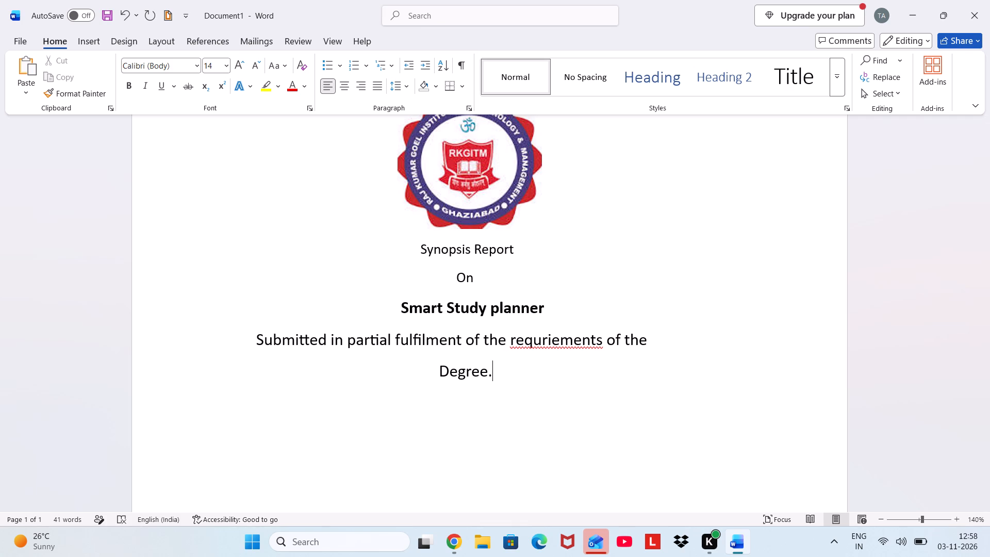
Change the capital "D" of "Degree." back to a lowercase "d".
{"action": "left_click", "coordinate": [455, 371]}
{"action": "left_click", "coordinate": [449, 367]}
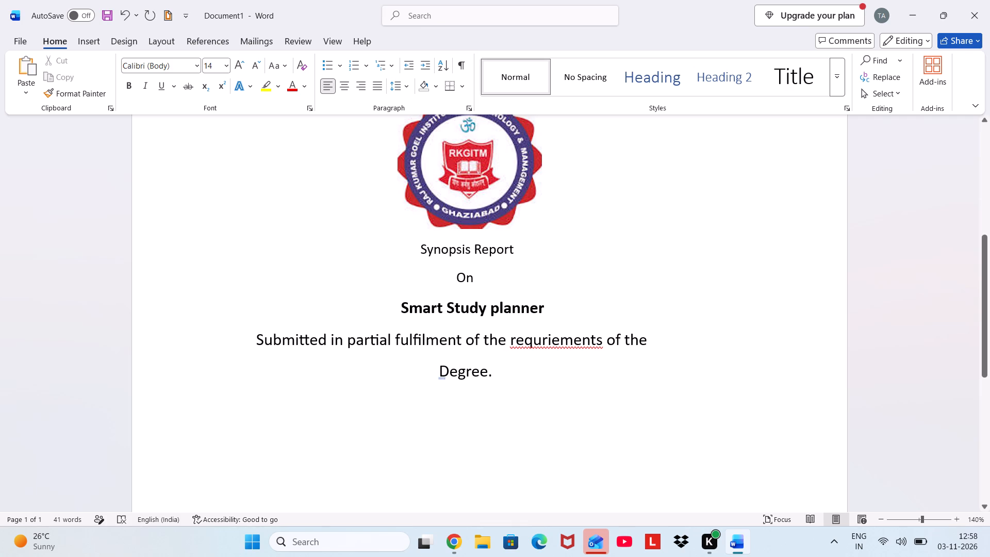
{"action": "key", "text": "BackSpace"}
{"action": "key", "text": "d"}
Begin a bold line below the submission statement with a capital "S".
{"action": "left_click", "coordinate": [226, 417]}
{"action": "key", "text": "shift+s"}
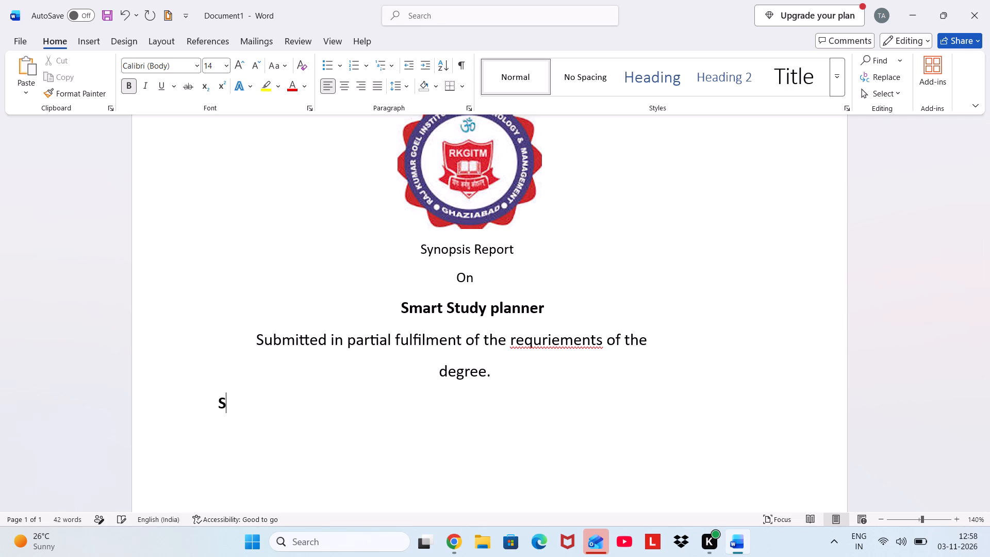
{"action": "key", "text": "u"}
{"action": "key", "text": "BackSpace"}
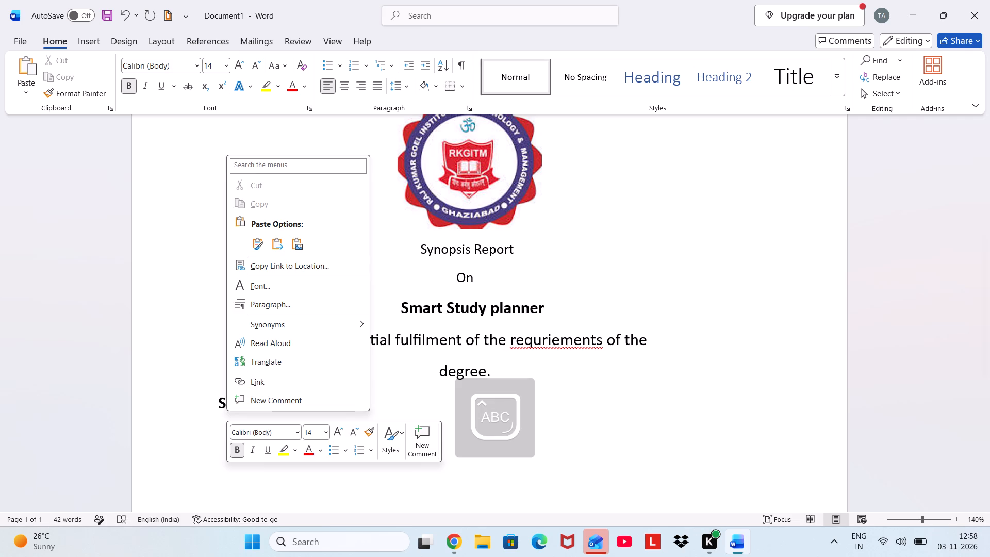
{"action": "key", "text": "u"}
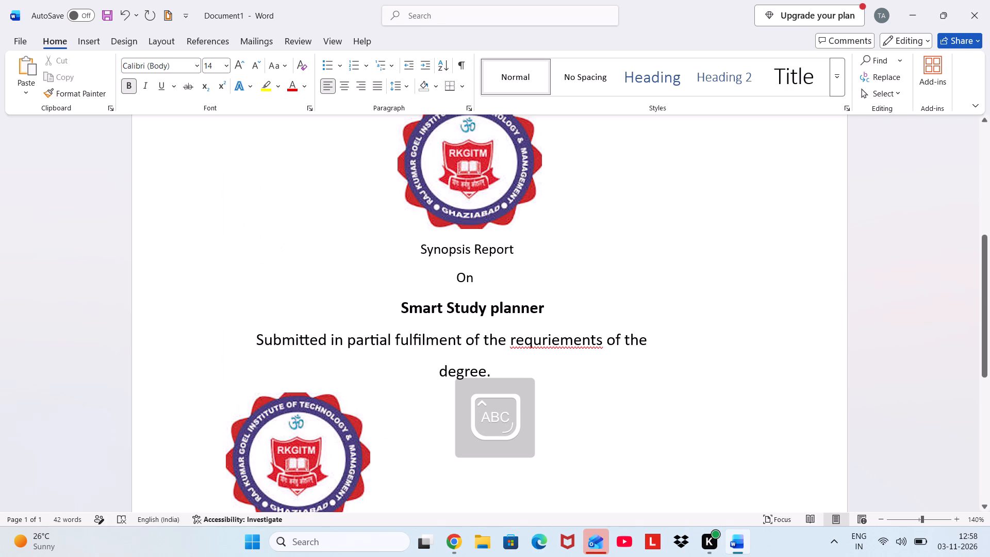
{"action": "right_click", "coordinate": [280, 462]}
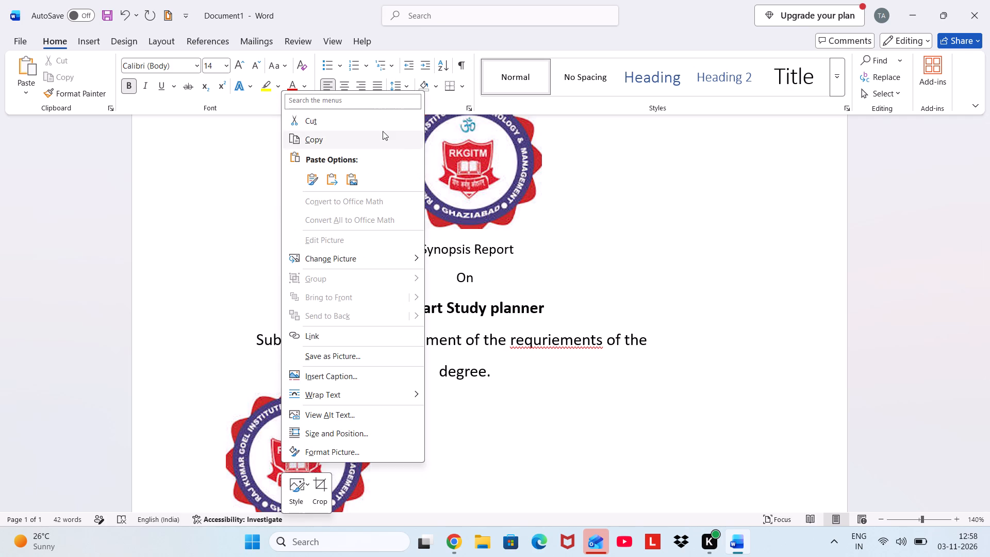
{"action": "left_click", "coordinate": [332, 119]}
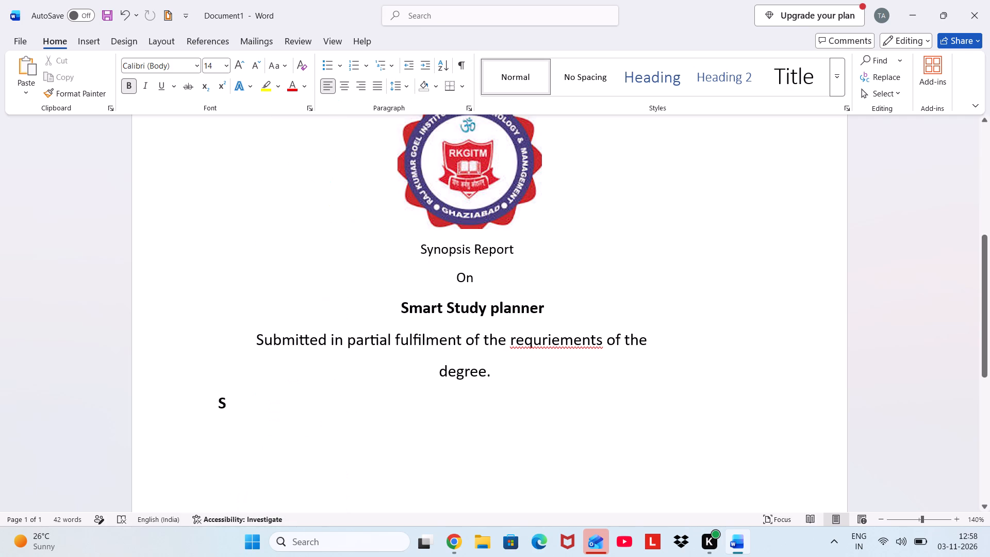
Complete the line below the submission statement so it reads "SUBMITTED TO:".
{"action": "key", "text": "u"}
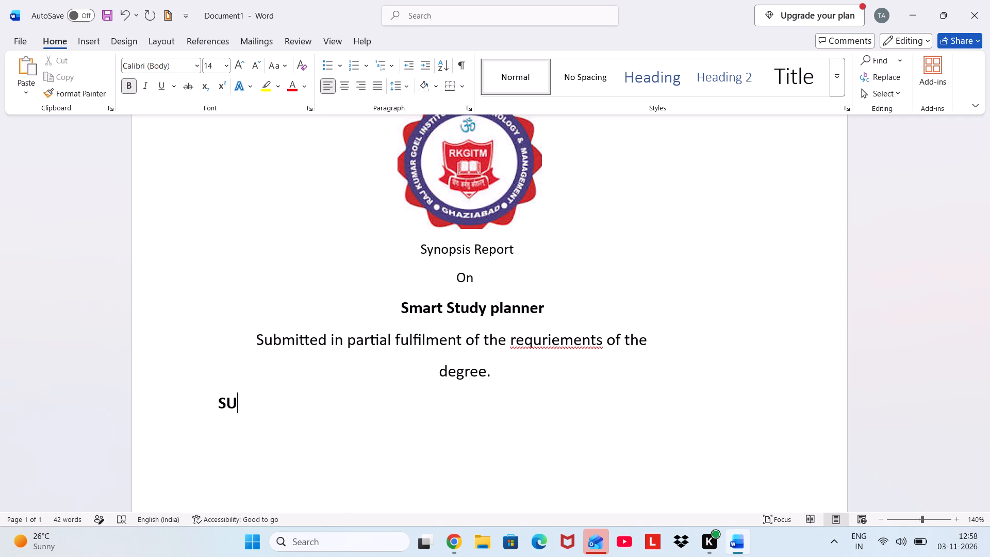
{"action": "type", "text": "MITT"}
{"action": "scroll", "coordinate": [268, 219], "scroll_direction": "down", "scroll_amount": 1}
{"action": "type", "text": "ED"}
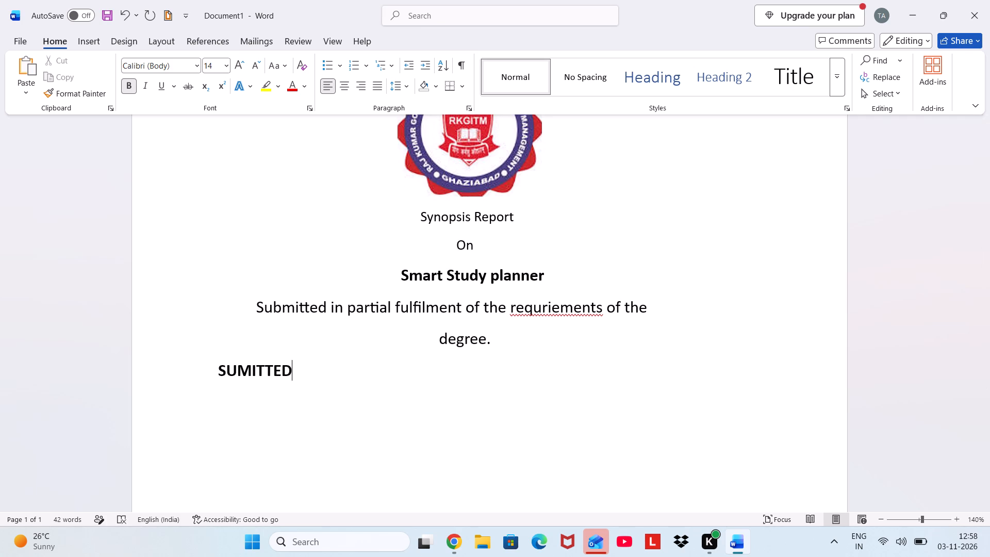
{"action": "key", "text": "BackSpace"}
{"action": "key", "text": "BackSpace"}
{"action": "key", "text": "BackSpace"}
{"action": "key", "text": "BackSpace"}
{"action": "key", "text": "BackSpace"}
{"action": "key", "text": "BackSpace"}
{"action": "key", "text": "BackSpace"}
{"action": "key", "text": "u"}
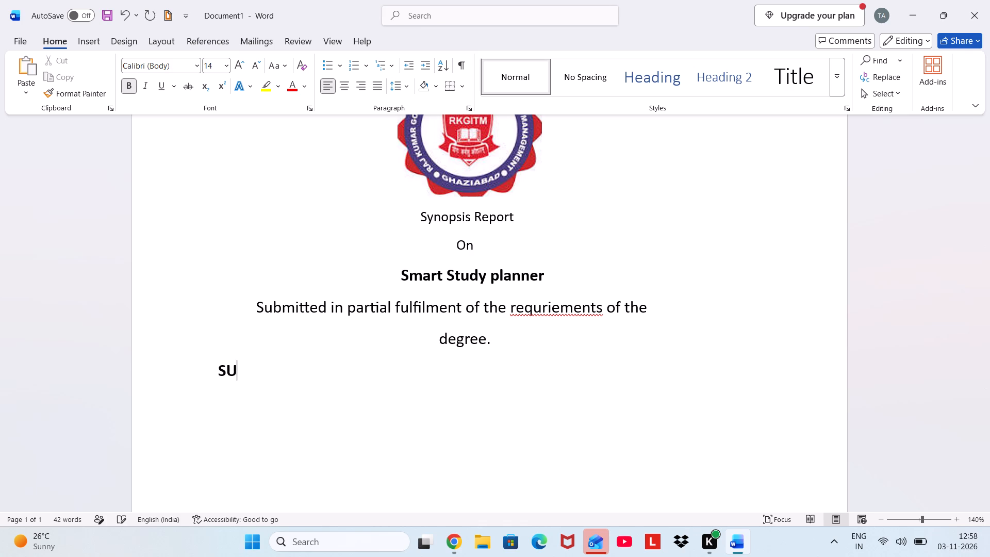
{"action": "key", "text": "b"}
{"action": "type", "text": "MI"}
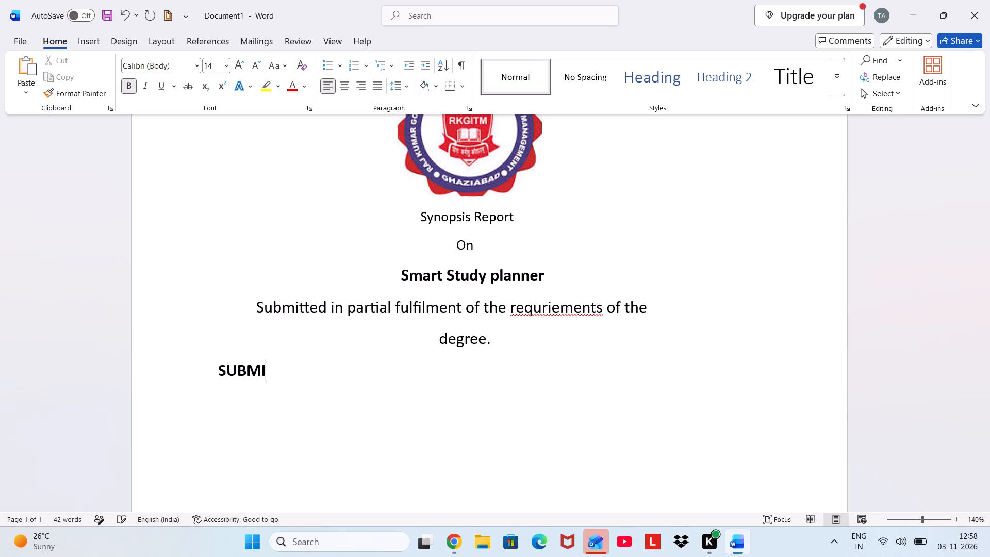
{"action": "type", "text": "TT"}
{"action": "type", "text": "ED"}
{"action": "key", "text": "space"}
{"action": "scroll", "coordinate": [249, 269], "scroll_direction": "down", "scroll_amount": 1}
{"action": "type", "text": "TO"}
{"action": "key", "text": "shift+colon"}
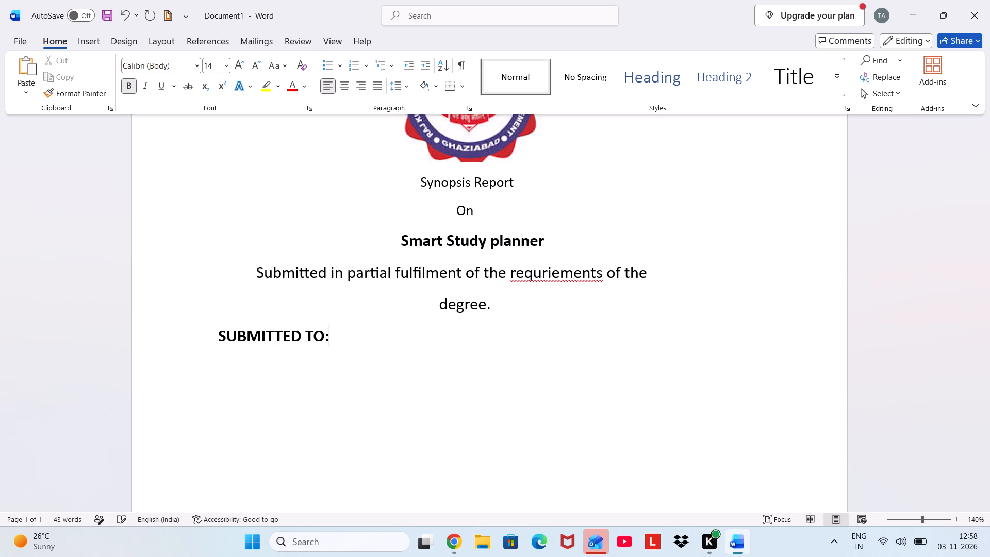
Set the font size of the "SUBMITTED TO:" line to 12.
{"action": "left_click_drag", "start_coordinate": [215, 330], "coordinate": [323, 331]}
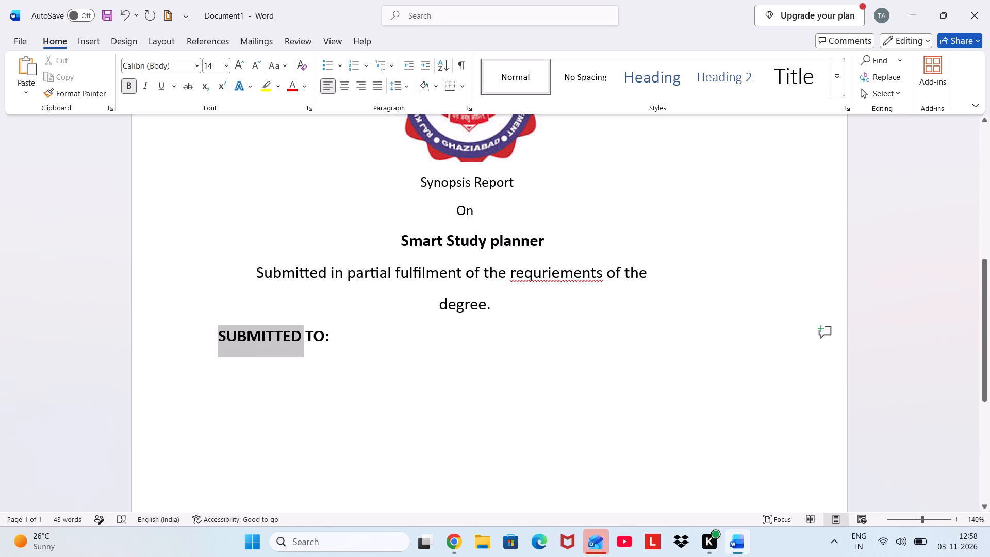
{"action": "left_click_drag", "start_coordinate": [323, 331], "coordinate": [356, 331]}
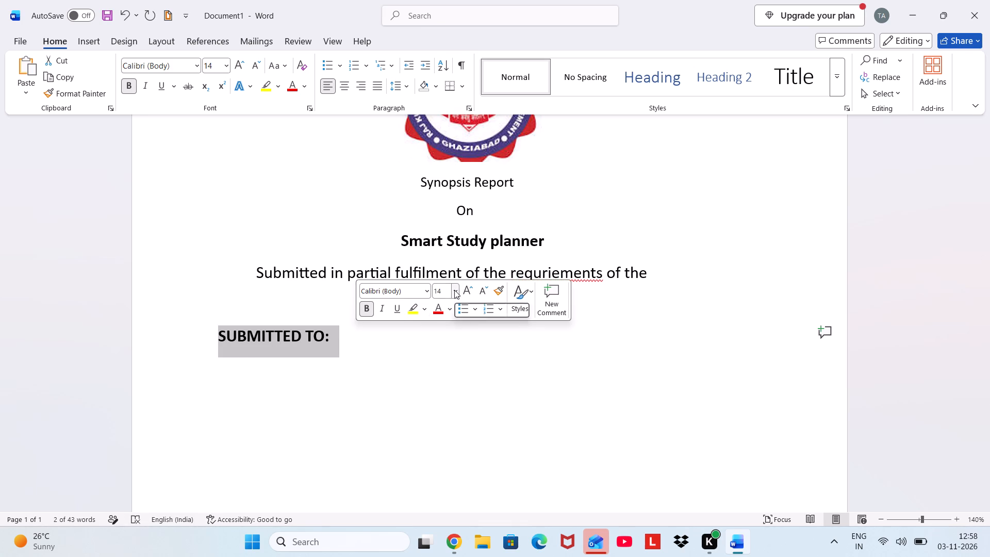
{"action": "left_click", "coordinate": [454, 290]}
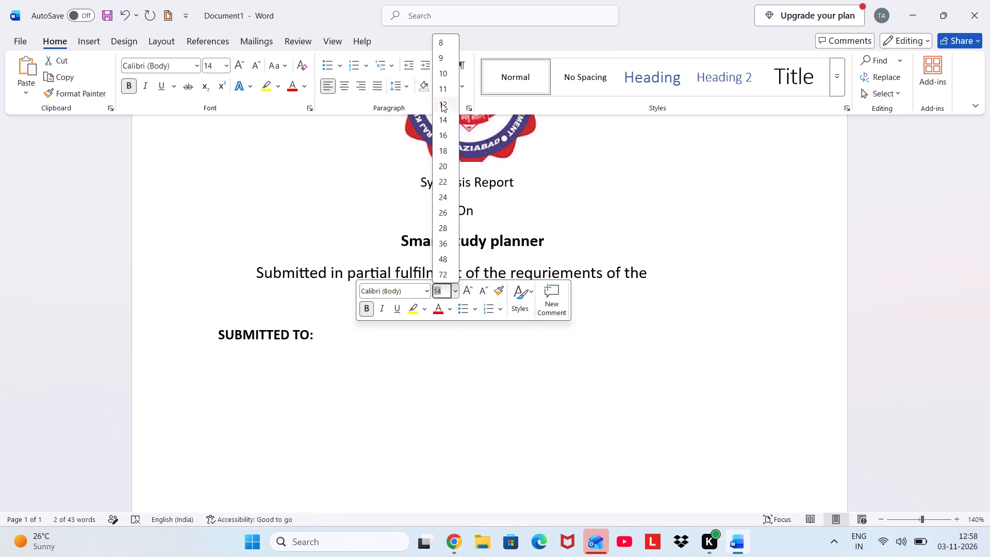
{"action": "left_click", "coordinate": [441, 103]}
Add a wide run of spaces after "SUBMITTED TO:" to make room for a second heading at the far end of the line.
{"action": "left_click", "coordinate": [333, 339]}
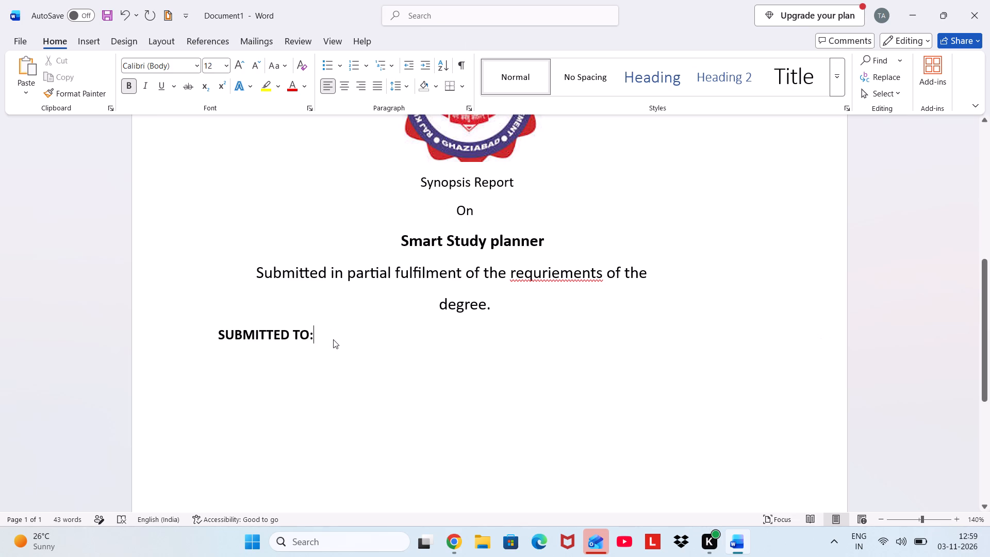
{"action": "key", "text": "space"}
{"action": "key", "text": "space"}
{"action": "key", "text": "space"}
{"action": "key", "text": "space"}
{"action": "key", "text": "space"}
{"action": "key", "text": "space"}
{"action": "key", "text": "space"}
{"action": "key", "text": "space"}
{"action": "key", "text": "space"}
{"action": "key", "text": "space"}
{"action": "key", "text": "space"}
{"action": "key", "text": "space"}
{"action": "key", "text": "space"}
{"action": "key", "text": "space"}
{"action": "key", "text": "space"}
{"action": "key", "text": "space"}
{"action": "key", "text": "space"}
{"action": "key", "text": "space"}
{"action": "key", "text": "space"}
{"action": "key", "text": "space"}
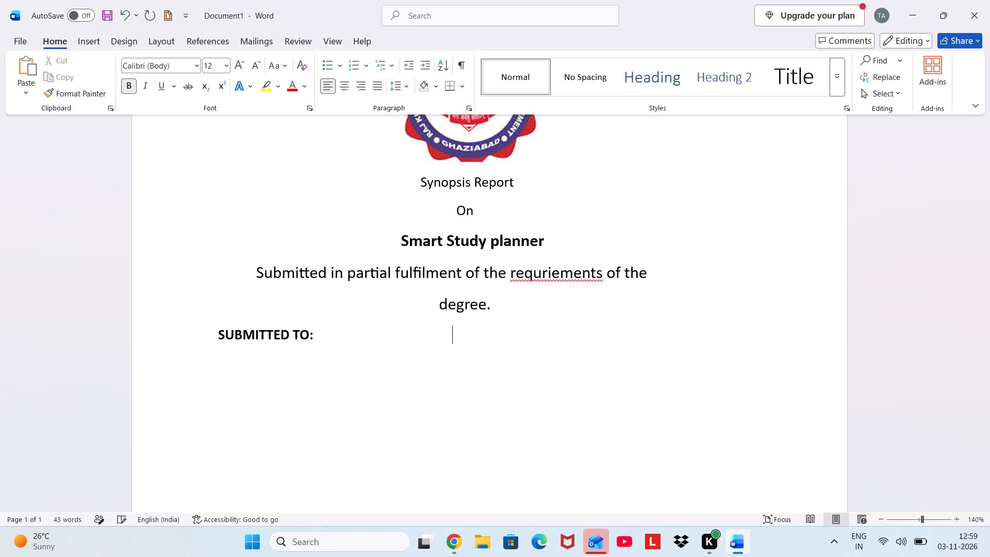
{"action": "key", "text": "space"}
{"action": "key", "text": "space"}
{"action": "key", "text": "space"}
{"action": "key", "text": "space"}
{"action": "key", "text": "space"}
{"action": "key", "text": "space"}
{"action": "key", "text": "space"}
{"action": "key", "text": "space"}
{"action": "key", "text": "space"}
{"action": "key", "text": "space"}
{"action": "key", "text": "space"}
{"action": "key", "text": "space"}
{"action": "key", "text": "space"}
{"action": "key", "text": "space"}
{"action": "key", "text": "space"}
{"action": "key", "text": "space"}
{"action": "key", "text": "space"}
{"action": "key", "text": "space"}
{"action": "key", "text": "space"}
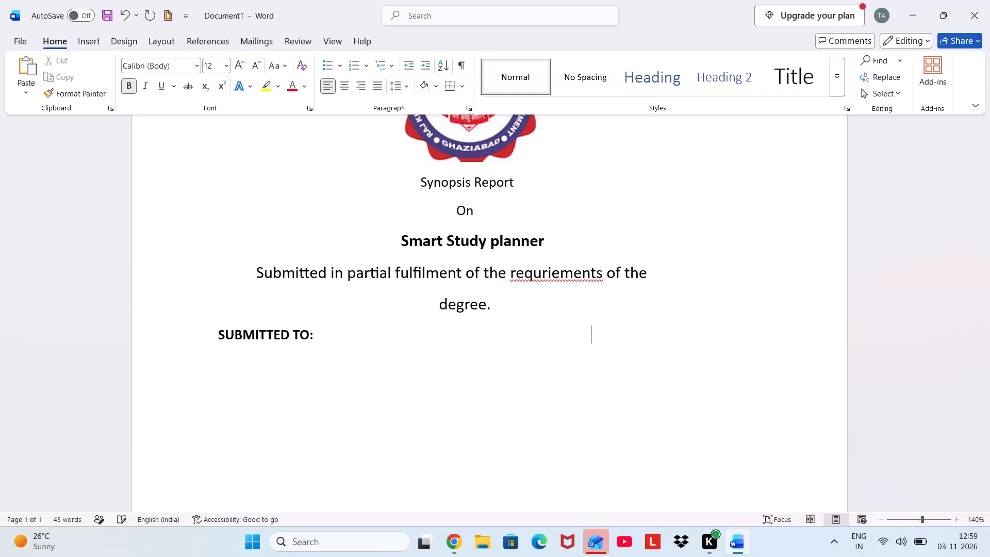
Add the bold heading "SUBMITTED BY:" at the far end of the "SUBMITTED TO:" line.
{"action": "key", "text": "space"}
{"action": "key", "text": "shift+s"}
{"action": "key", "text": "BackSpace"}
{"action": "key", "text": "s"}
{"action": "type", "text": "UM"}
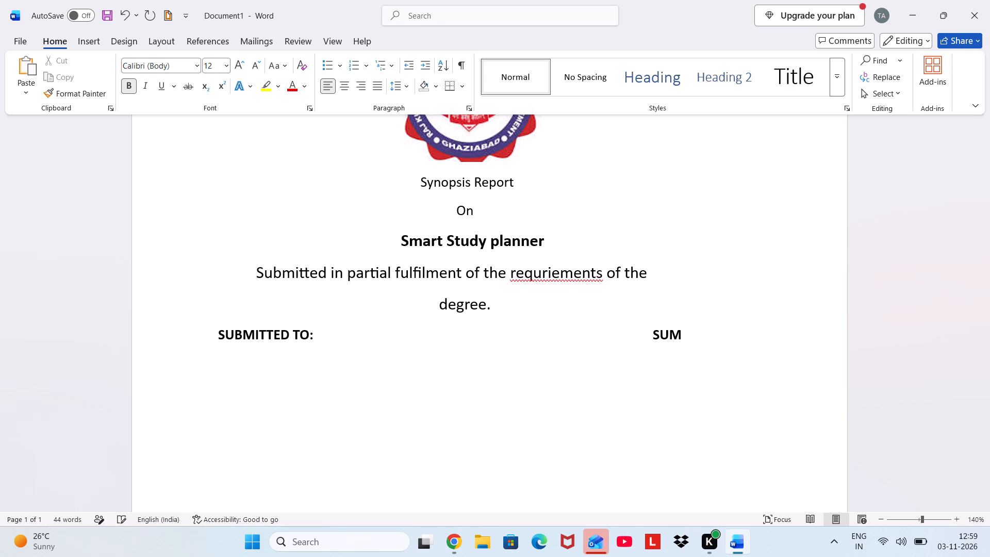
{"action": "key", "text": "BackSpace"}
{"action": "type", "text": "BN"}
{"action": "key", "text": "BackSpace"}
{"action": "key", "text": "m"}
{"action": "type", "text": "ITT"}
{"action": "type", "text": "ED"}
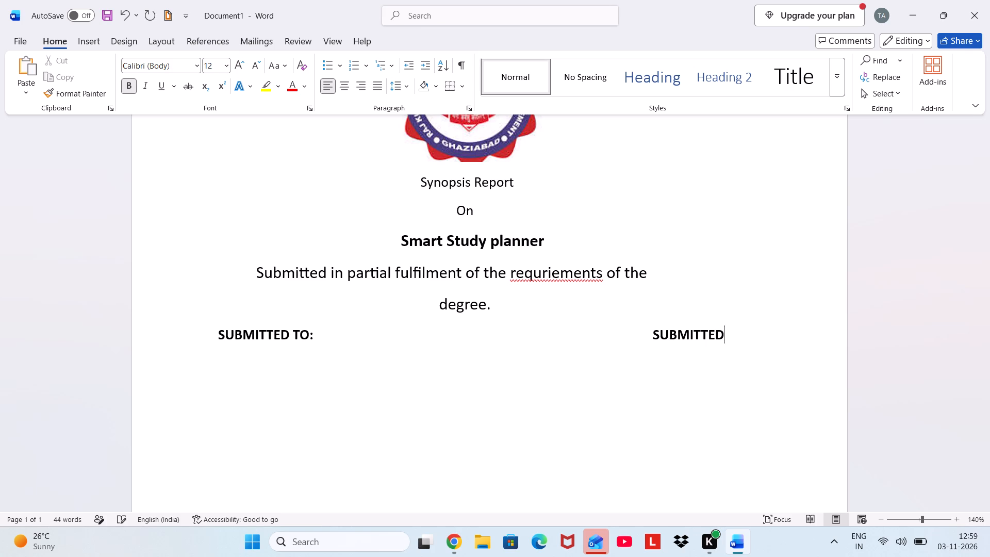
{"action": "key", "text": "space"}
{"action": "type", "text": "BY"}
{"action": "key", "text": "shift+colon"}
Enter the recipient's title "MS." followed by her first name in capitals on the line below "SUBMITTED TO:".
{"action": "left_click", "coordinate": [237, 361]}
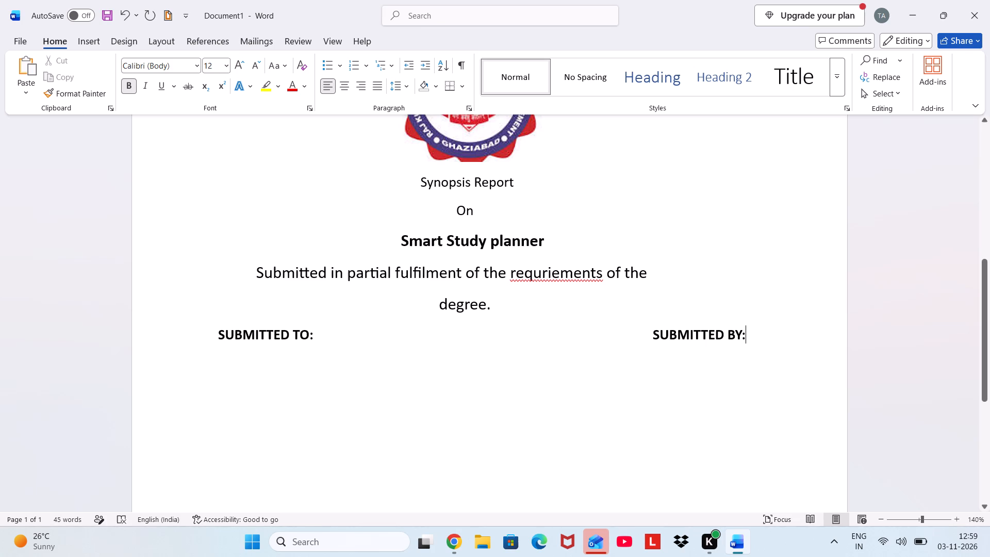
{"action": "left_click", "coordinate": [229, 362]}
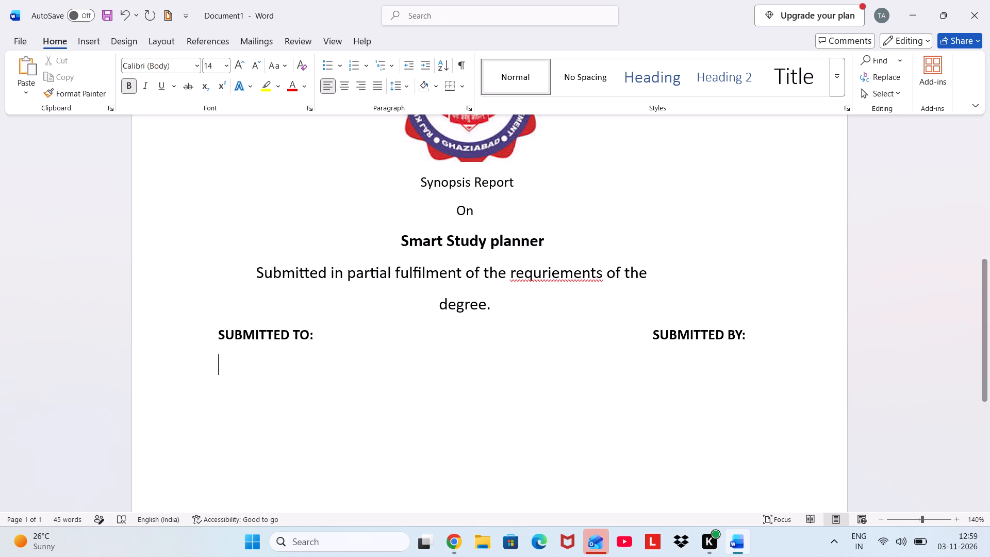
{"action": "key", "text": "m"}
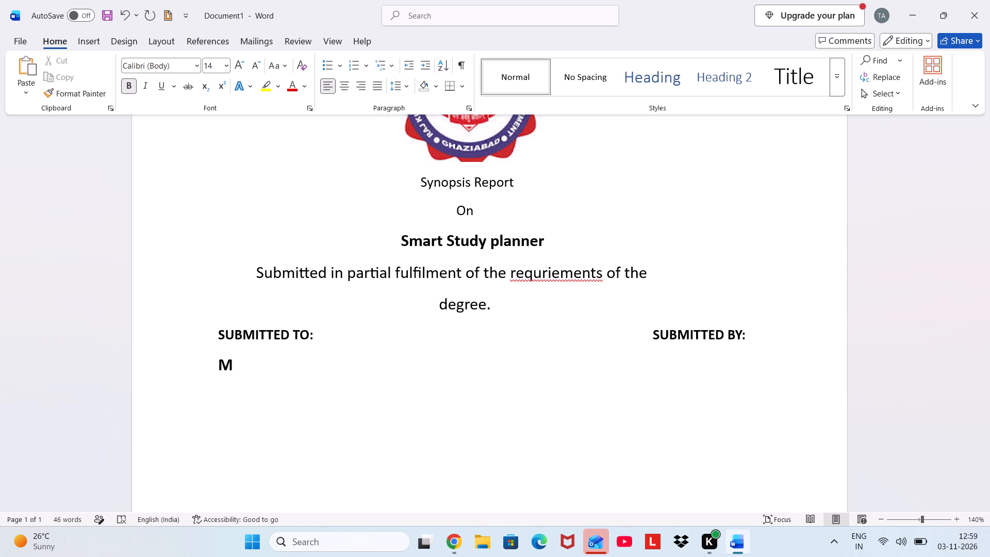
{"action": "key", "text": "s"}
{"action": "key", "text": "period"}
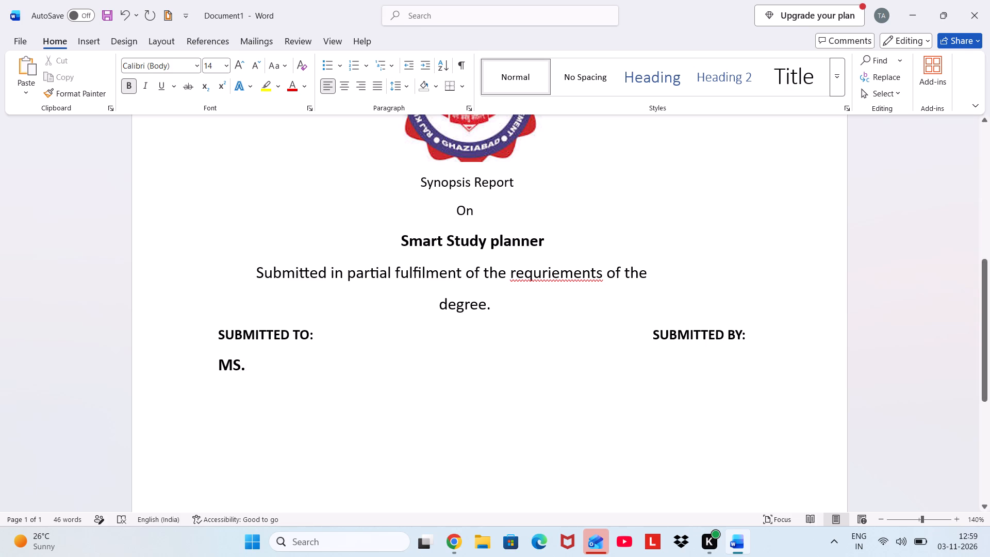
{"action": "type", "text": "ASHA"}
Select the recipient's name line below "SUBMITTED TO:" for formatting.
{"action": "left_click_drag", "start_coordinate": [144, 362], "coordinate": [278, 378]}
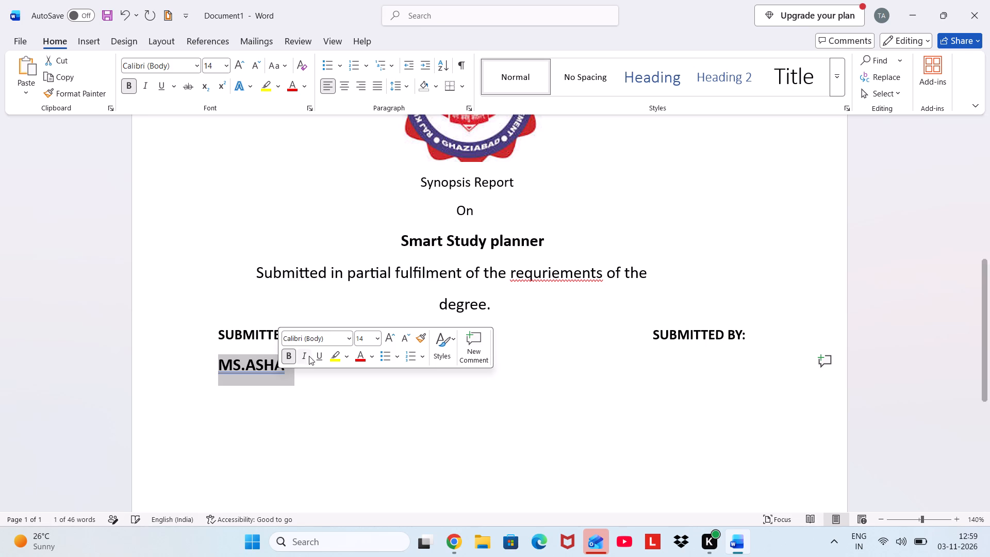
Retype the recipient's name below "SUBMITTED TO:" with only the initials capitalised, using a comma after "Ms".
{"action": "left_click", "coordinate": [290, 400]}
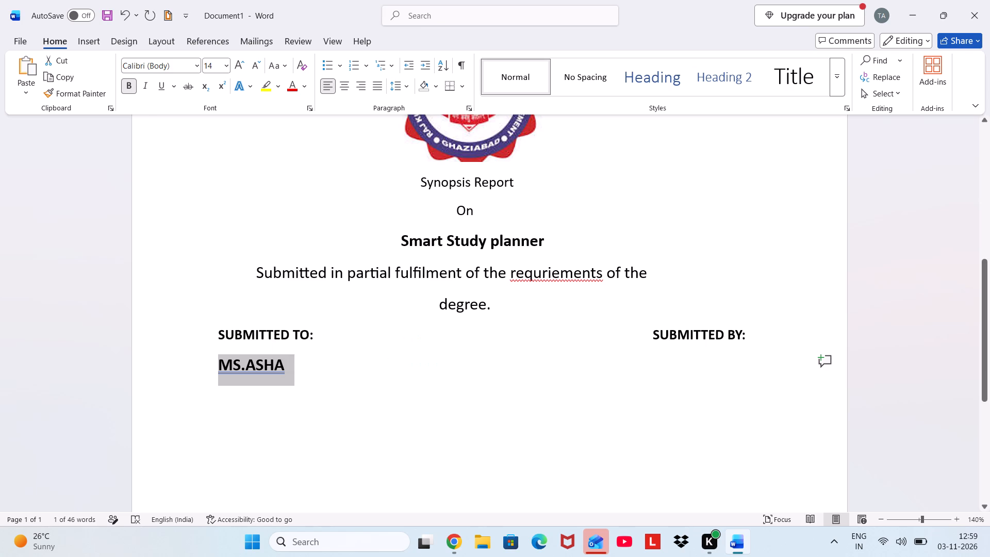
{"action": "left_click", "coordinate": [321, 358]}
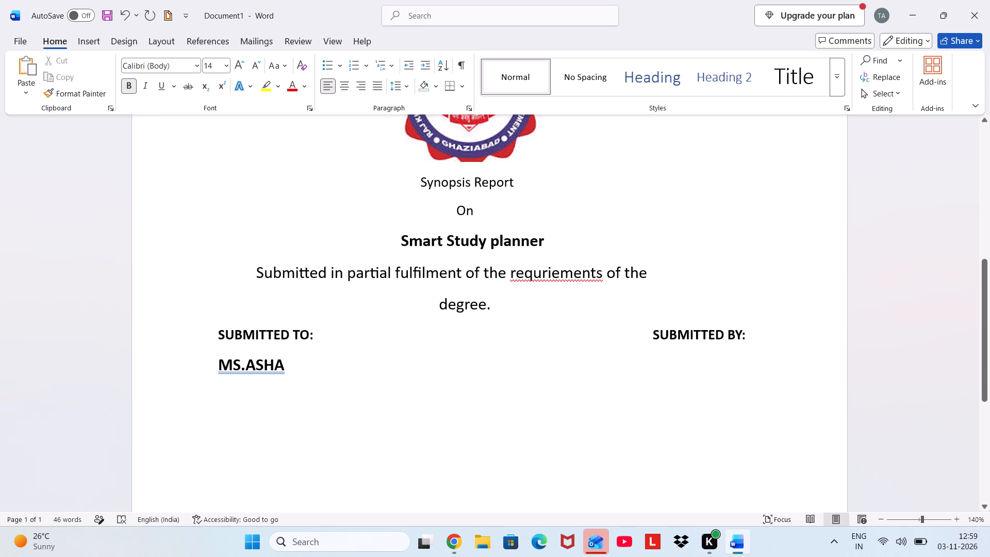
{"action": "key", "text": "BackSpace"}
{"action": "key", "text": "BackSpace"}
{"action": "key", "text": "BackSpace"}
{"action": "key", "text": "BackSpace"}
{"action": "key", "text": "BackSpace"}
{"action": "key", "text": "BackSpace"}
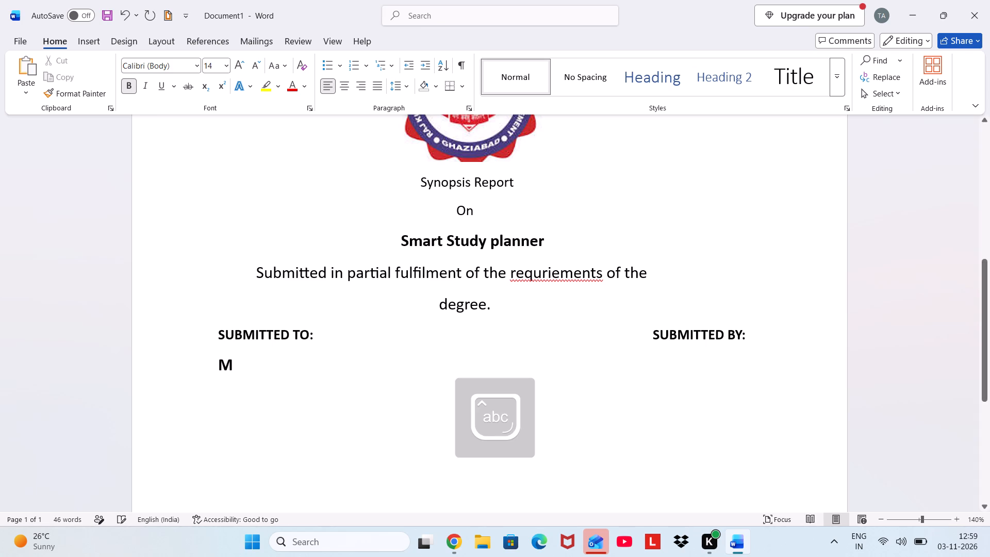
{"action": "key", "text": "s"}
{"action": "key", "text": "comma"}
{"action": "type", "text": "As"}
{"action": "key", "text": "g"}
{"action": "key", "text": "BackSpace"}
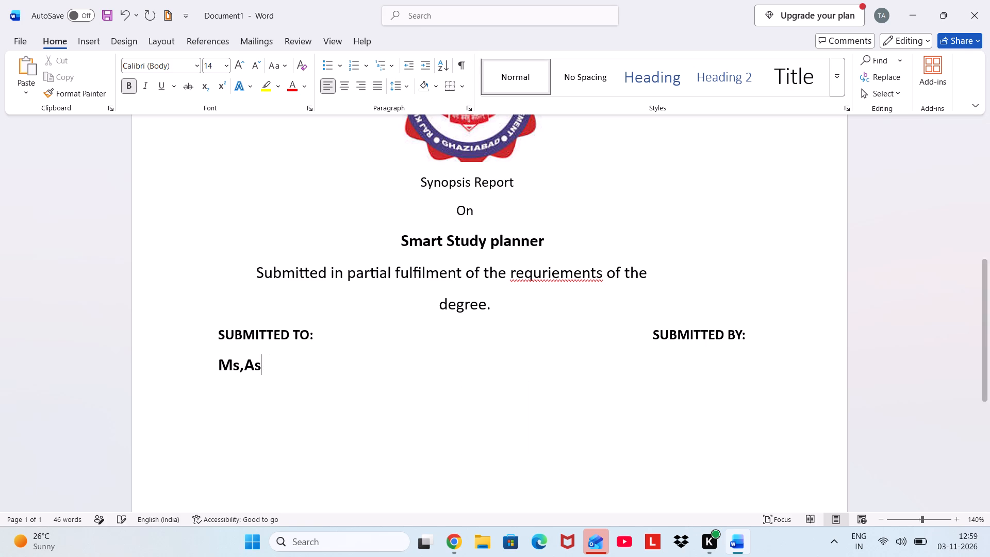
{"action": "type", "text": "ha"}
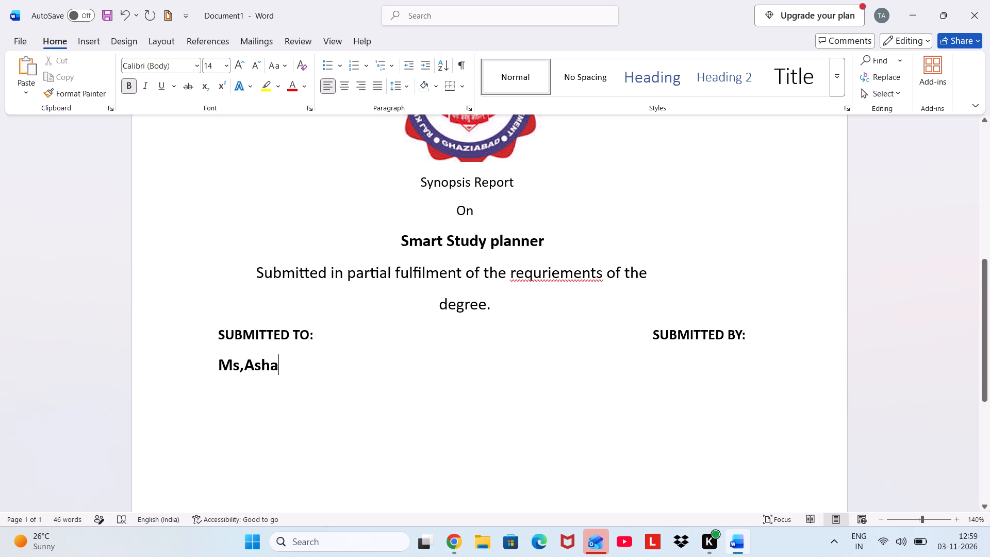
Replace the comma after "Ms" with a full stop and retype the recipient's name after it.
{"action": "left_click", "coordinate": [240, 370]}
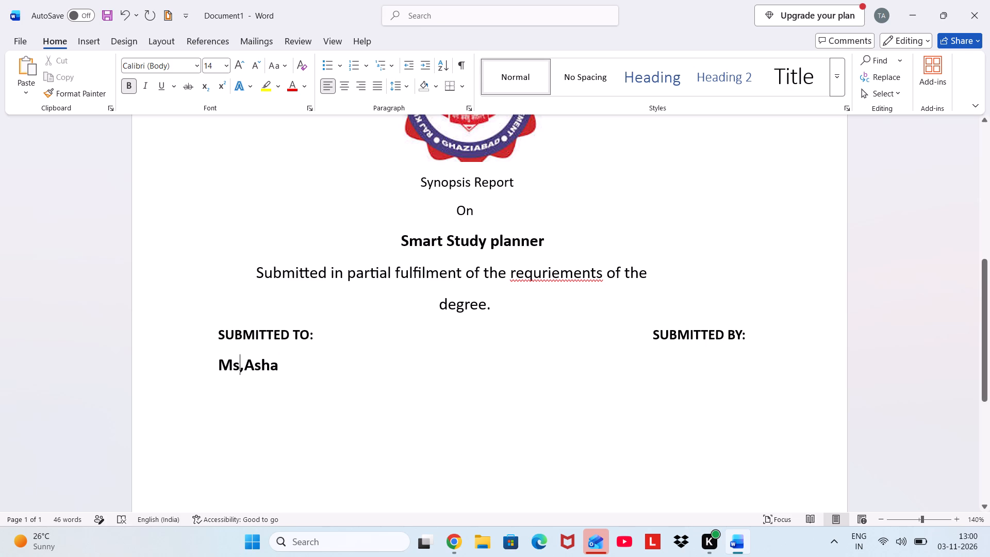
{"action": "left_click", "coordinate": [242, 370]}
{"action": "left_click", "coordinate": [242, 370]}
{"action": "key", "text": "BackSpace"}
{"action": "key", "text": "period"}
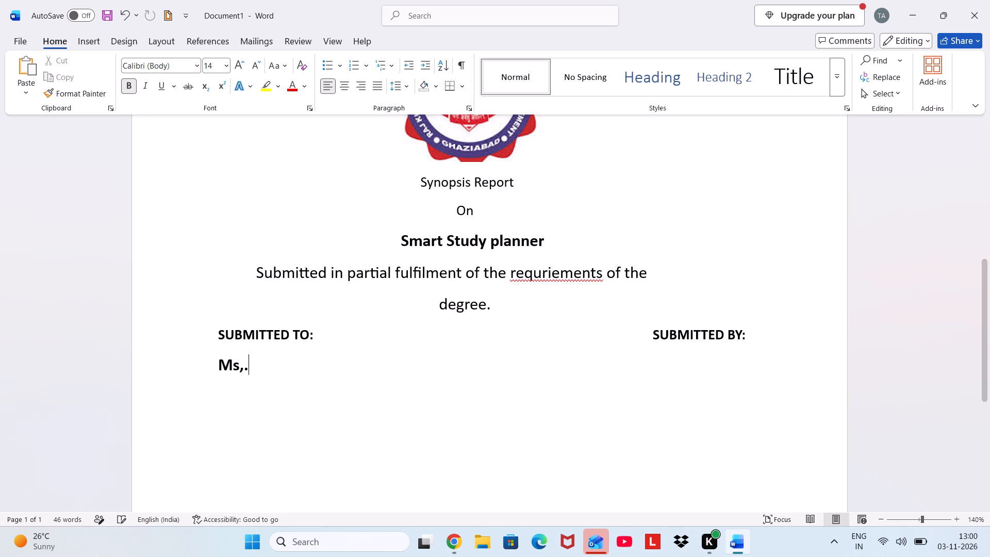
{"action": "key", "text": "BackSpace"}
{"action": "key", "text": "BackSpace"}
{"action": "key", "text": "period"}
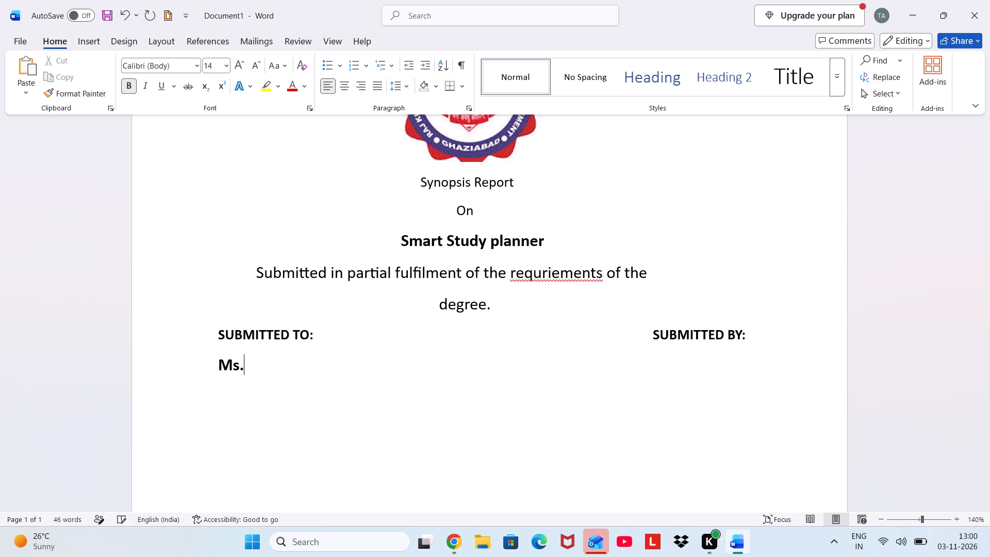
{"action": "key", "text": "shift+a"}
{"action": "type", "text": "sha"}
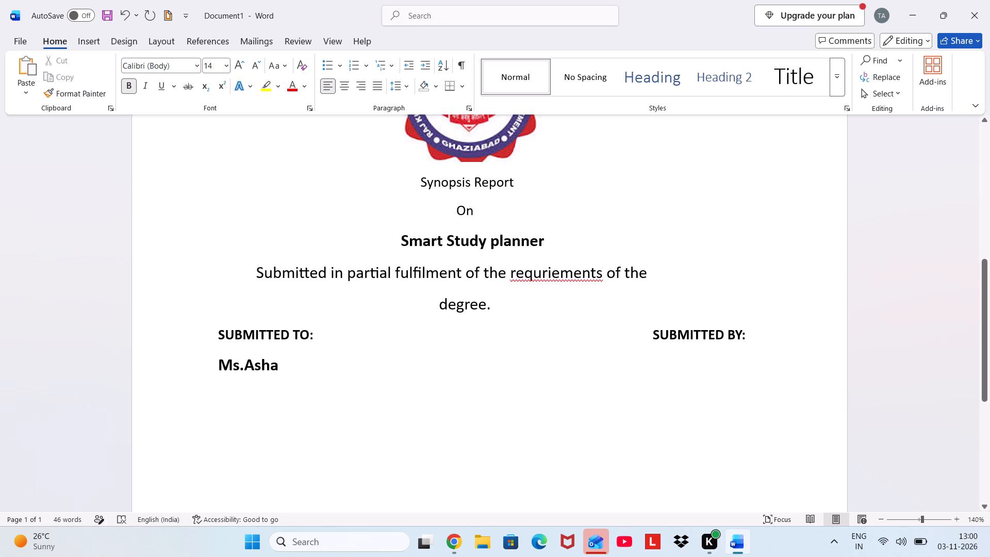
Remove the bold from the recipient's name below "SUBMITTED TO:" and set its font size to 12.
{"action": "left_click_drag", "start_coordinate": [208, 355], "coordinate": [289, 373]}
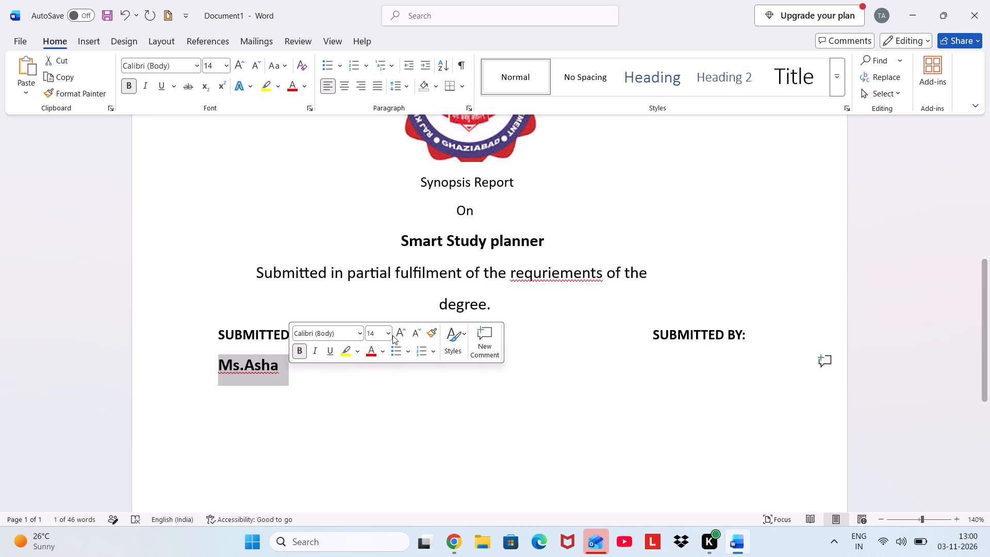
{"action": "left_click", "coordinate": [301, 356]}
{"action": "left_click_drag", "start_coordinate": [301, 356], "coordinate": [406, 327]}
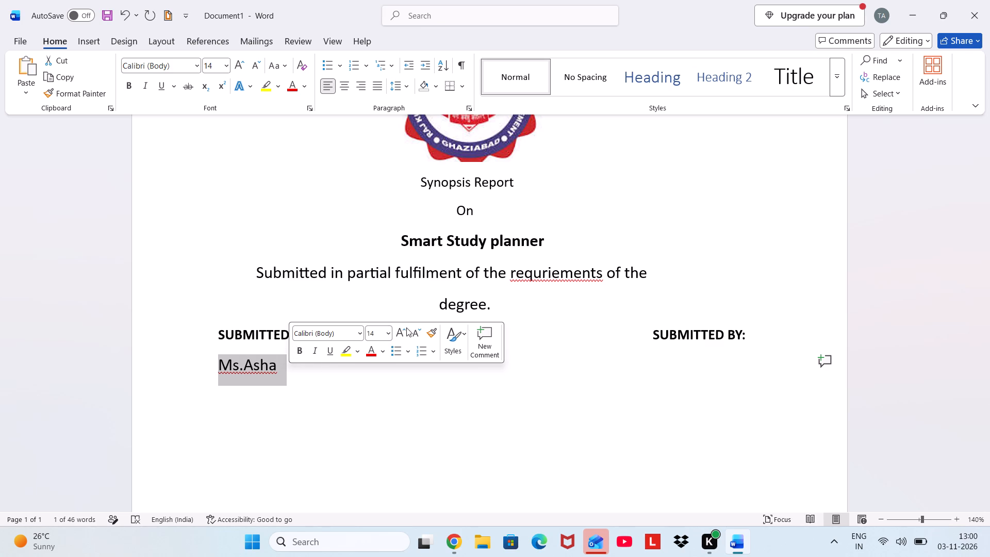
{"action": "left_click_drag", "start_coordinate": [406, 327], "coordinate": [369, 341]}
{"action": "left_click", "coordinate": [386, 335]}
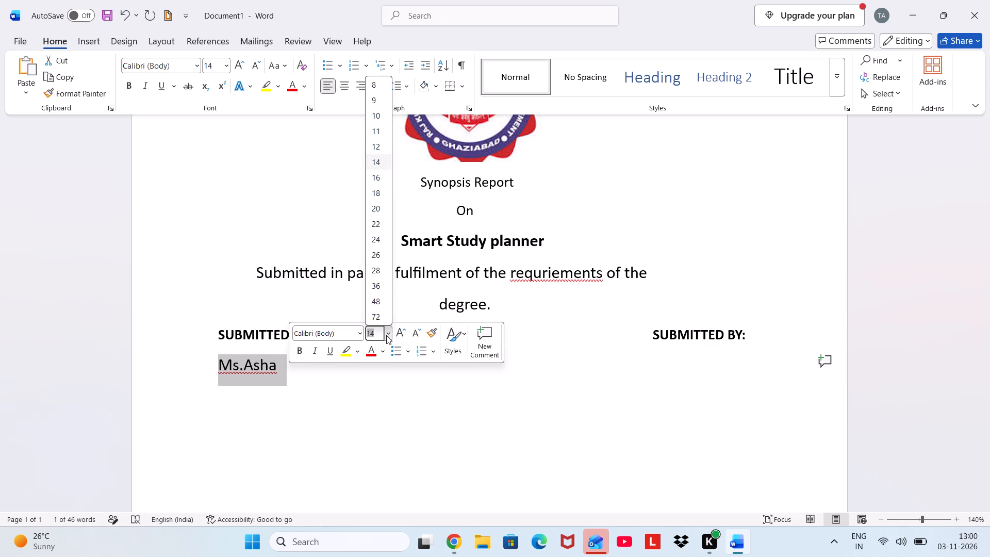
{"action": "left_click", "coordinate": [384, 145]}
{"action": "left_click", "coordinate": [299, 425]}
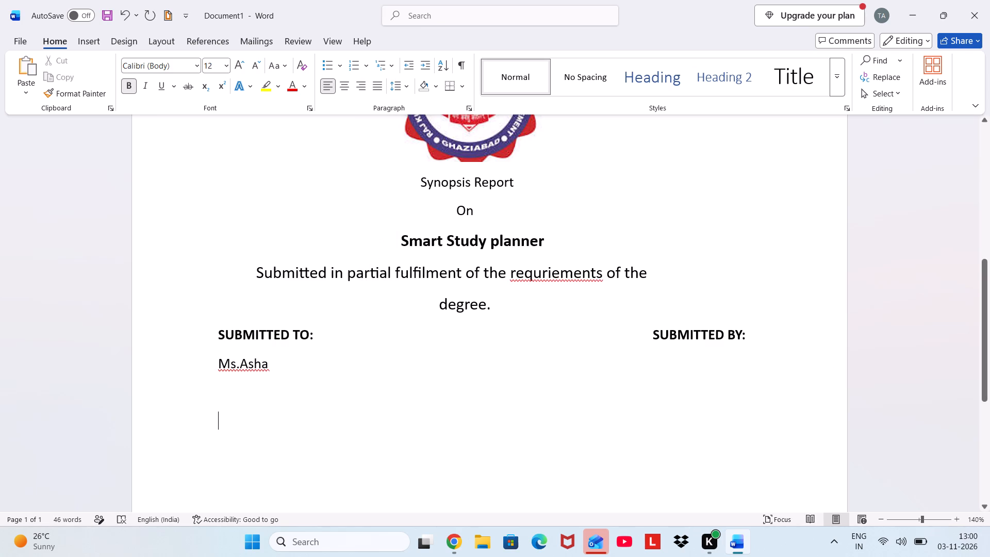
{"action": "left_click", "coordinate": [217, 362]}
{"action": "left_click_drag", "start_coordinate": [212, 364], "coordinate": [260, 367]}
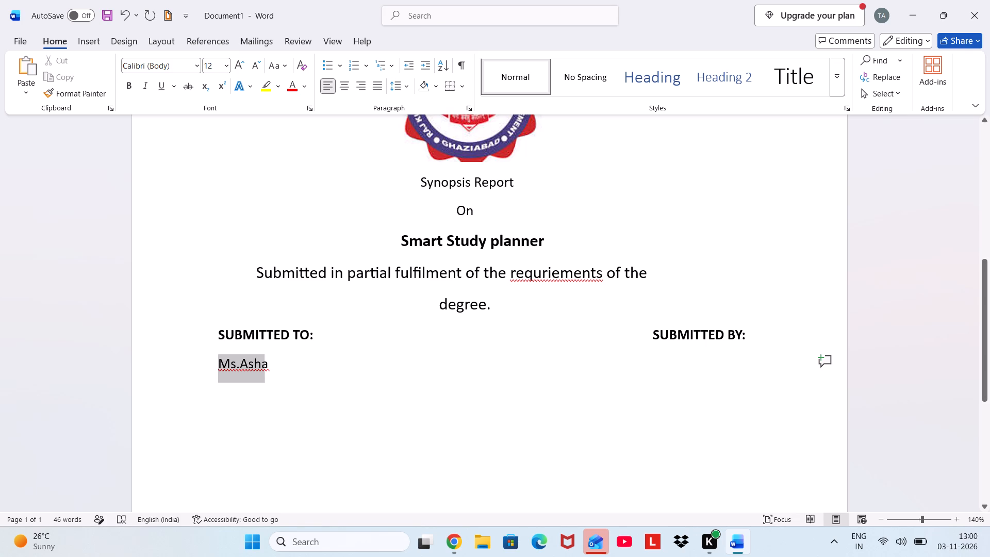
{"action": "left_click_drag", "start_coordinate": [260, 367], "coordinate": [277, 370]}
{"action": "left_click", "coordinate": [376, 333]}
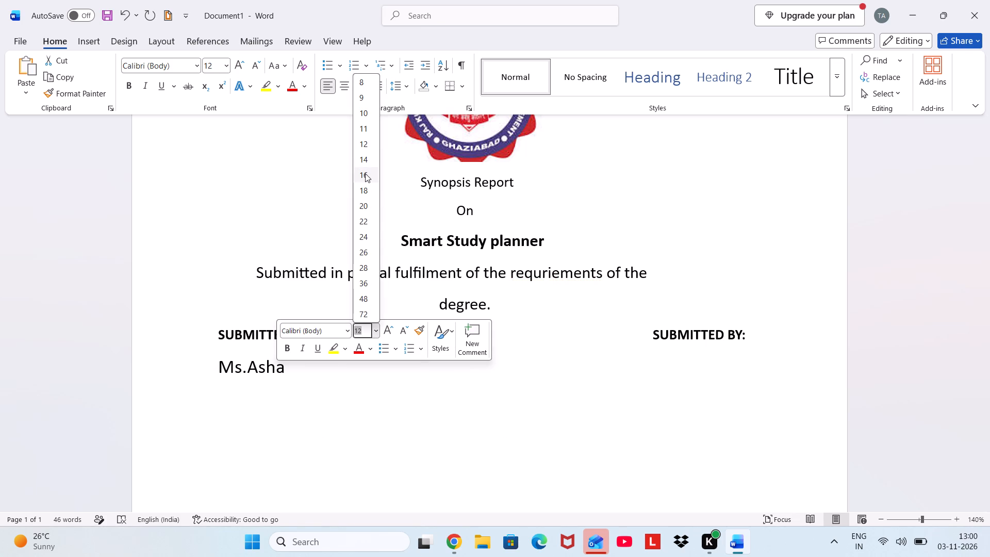
{"action": "left_click", "coordinate": [362, 140]}
{"action": "left_click", "coordinate": [582, 415]}
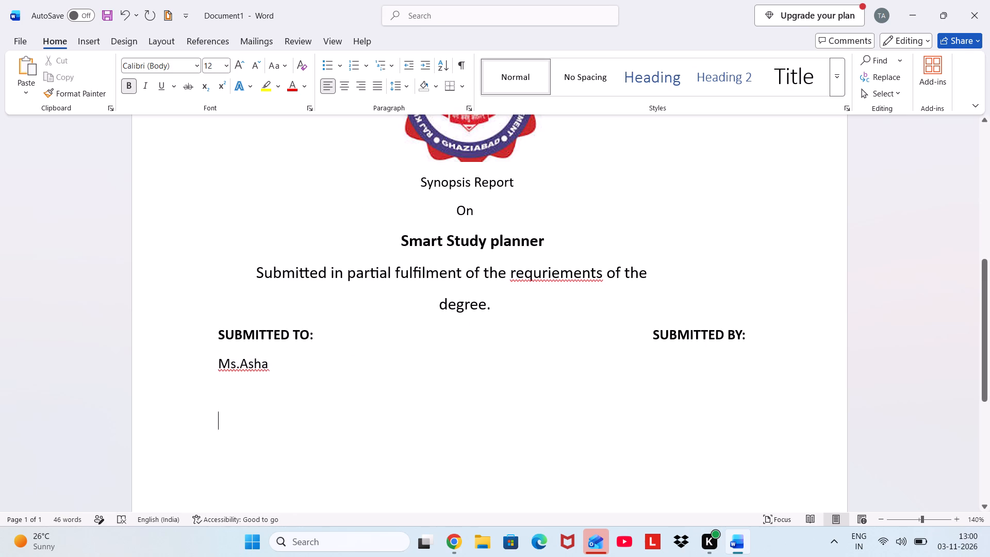
Space across from the recipient's name and enter the submitting student's full name below "SUBMITTED BY:" with initial capitals.
{"action": "left_click", "coordinate": [622, 375]}
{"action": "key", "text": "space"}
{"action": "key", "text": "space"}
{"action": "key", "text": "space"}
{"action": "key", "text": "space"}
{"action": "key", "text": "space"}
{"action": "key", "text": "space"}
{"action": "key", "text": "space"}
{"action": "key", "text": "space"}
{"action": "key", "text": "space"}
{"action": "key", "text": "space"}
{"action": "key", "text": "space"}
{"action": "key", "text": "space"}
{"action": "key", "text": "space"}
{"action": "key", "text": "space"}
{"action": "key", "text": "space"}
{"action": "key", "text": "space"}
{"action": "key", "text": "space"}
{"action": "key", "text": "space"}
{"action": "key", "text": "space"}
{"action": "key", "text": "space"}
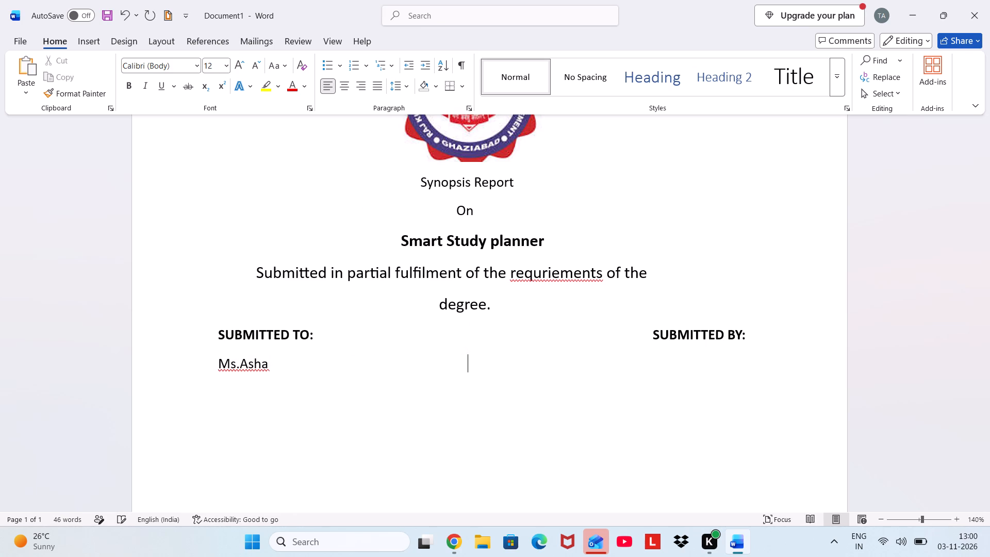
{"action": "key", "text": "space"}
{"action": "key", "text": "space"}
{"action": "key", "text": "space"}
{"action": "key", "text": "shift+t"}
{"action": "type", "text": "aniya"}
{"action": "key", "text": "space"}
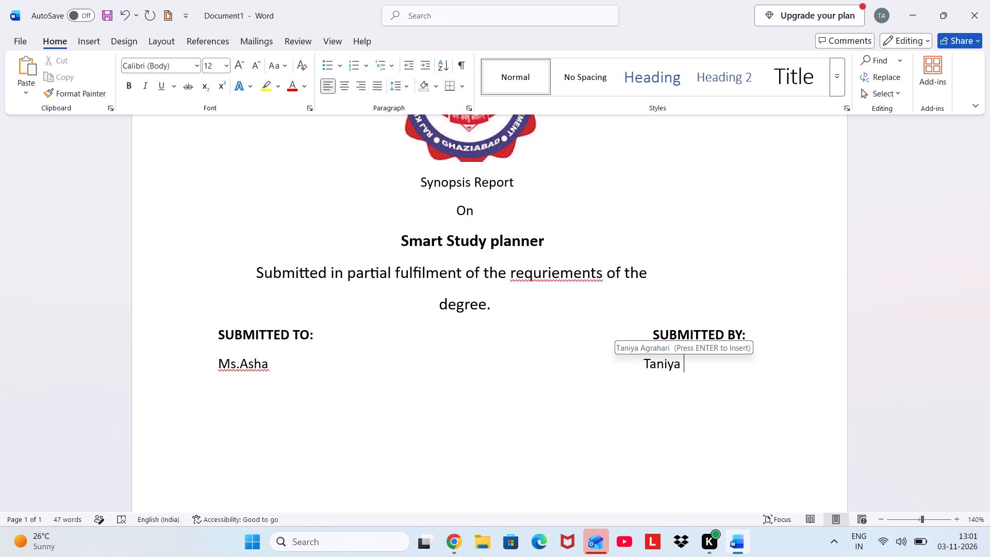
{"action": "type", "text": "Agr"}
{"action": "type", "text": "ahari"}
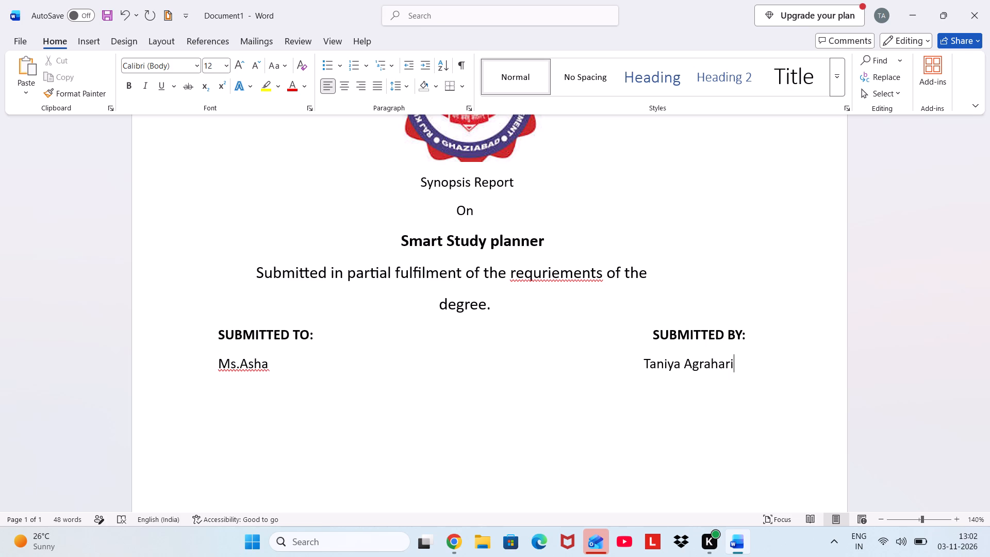
Change the recipient's title from "Ms." to "Mrs." below "SUBMITTED TO:".
{"action": "left_click", "coordinate": [236, 365]}
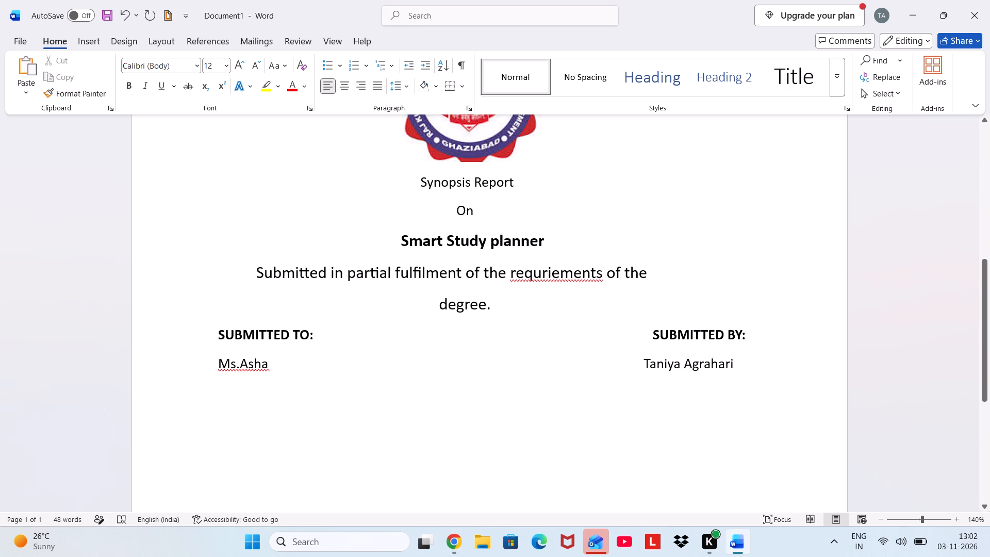
{"action": "key", "text": "BackSpace"}
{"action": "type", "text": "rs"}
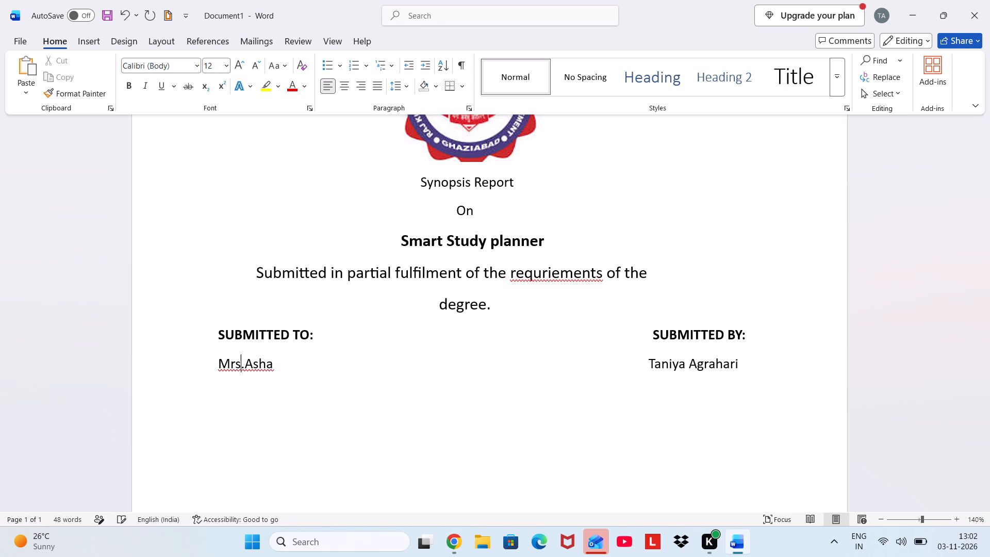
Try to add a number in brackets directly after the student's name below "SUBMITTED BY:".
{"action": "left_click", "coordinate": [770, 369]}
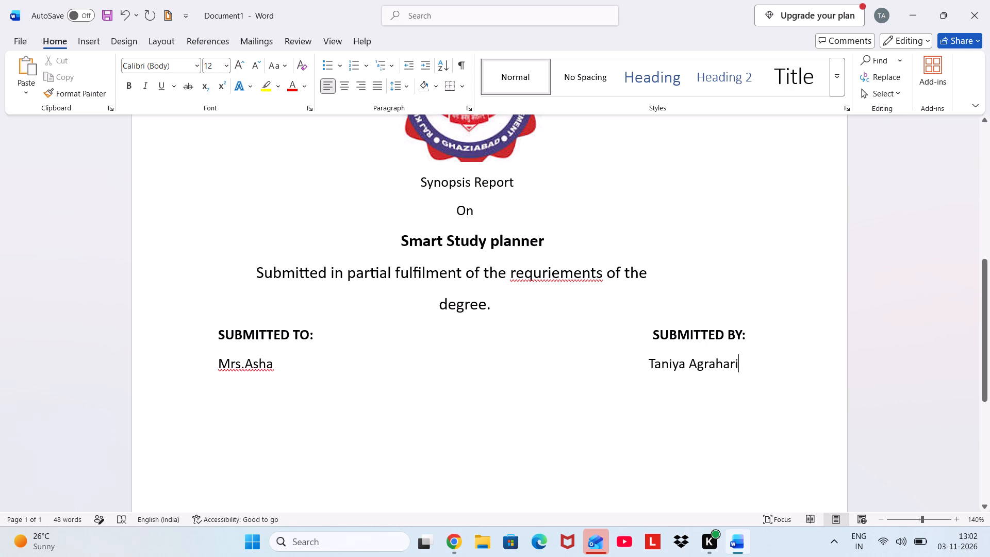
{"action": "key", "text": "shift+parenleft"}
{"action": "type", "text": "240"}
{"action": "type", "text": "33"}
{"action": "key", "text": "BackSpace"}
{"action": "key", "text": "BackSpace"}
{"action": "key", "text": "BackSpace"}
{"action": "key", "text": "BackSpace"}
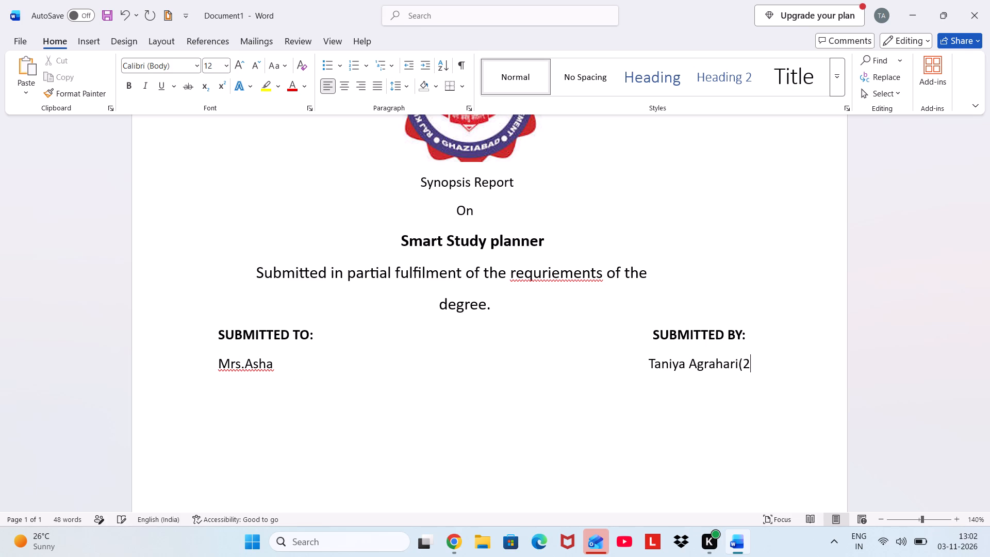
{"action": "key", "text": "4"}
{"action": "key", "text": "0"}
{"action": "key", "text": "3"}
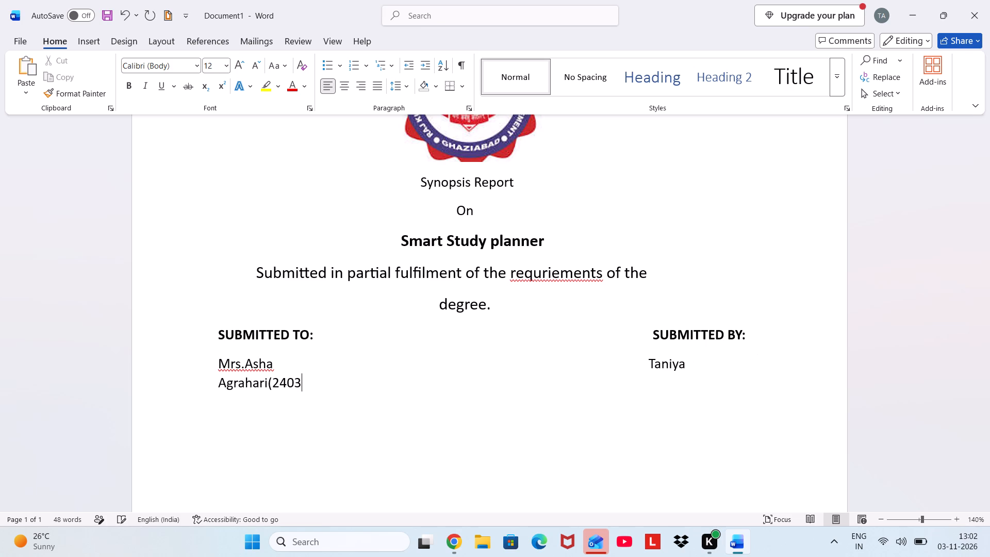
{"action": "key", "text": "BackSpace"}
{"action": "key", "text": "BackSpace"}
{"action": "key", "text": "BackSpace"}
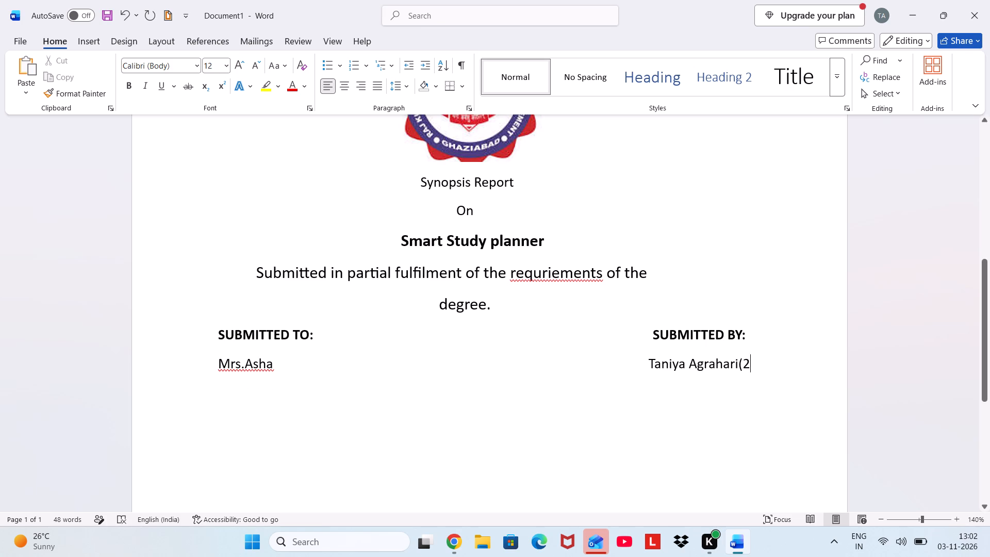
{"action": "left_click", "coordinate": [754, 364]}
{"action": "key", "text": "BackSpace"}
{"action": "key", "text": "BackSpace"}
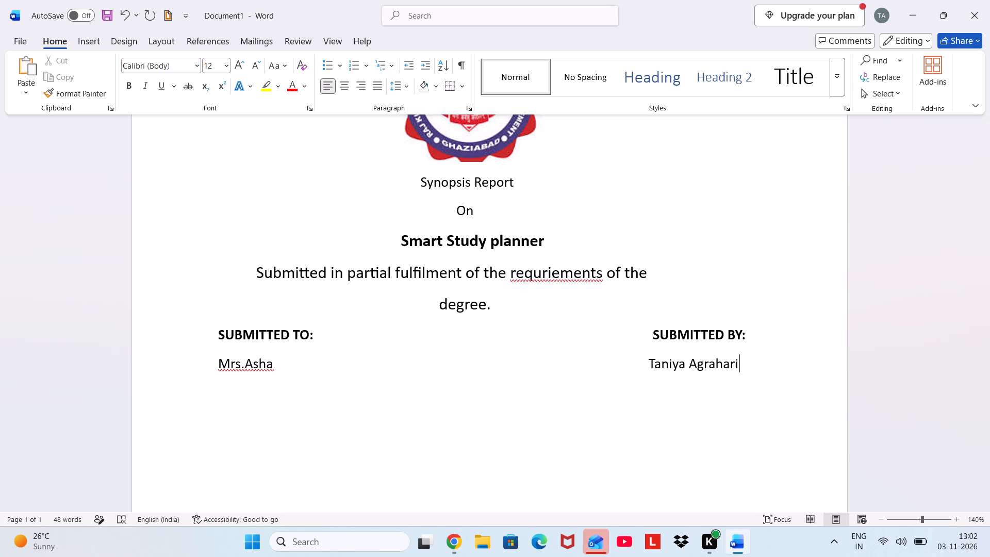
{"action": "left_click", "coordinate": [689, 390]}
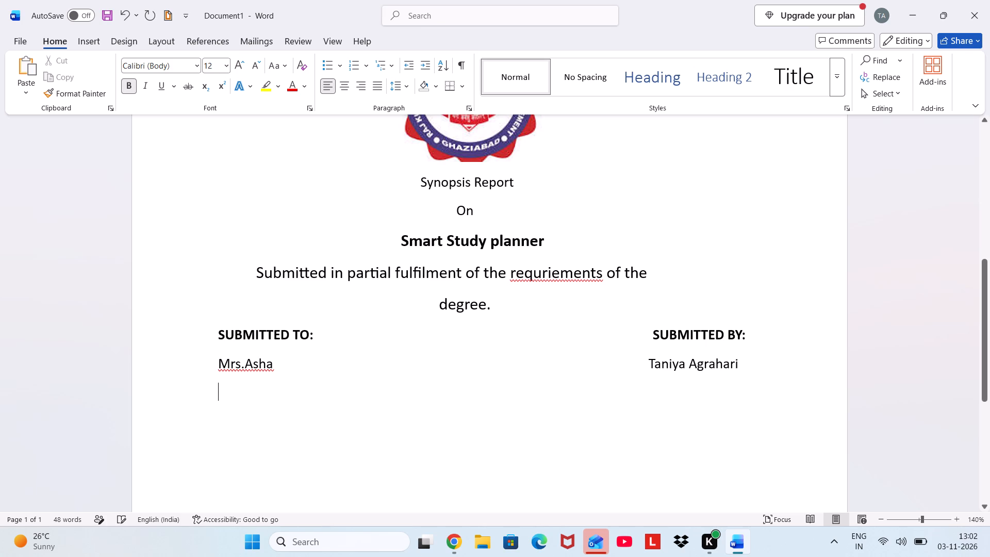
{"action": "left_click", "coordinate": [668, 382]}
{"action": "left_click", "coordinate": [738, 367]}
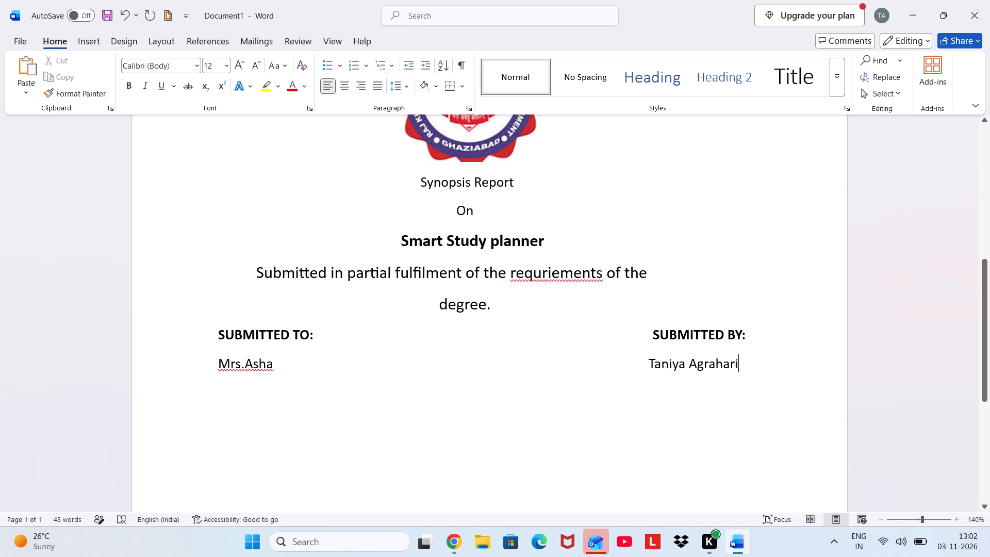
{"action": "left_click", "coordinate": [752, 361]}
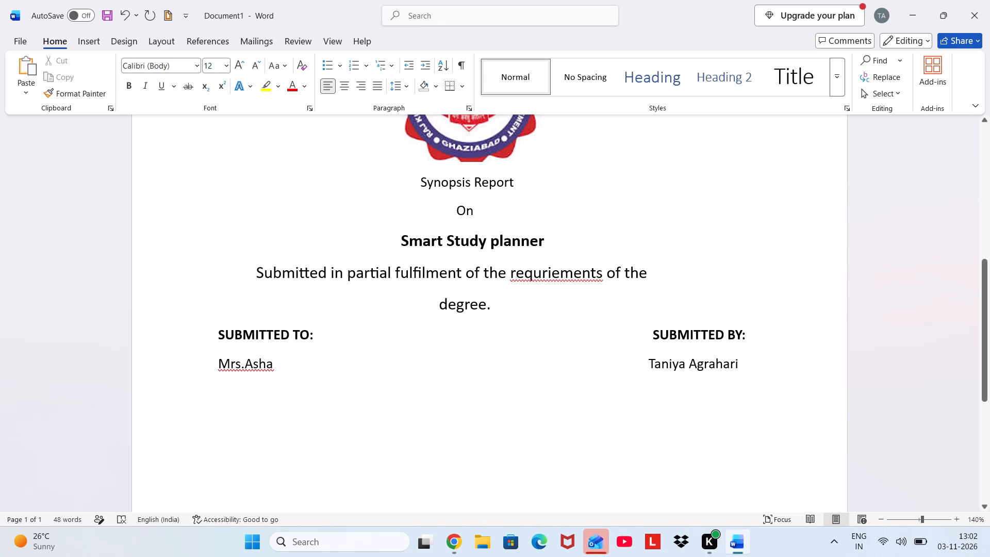
Add the job title "Assistant Professor" on a new line below the recipient's name under "SUBMITTED TO:".
{"action": "left_click", "coordinate": [221, 402]}
{"action": "left_click", "coordinate": [223, 383]}
{"action": "key", "text": "BackSpace"}
{"action": "key", "text": "BackSpace"}
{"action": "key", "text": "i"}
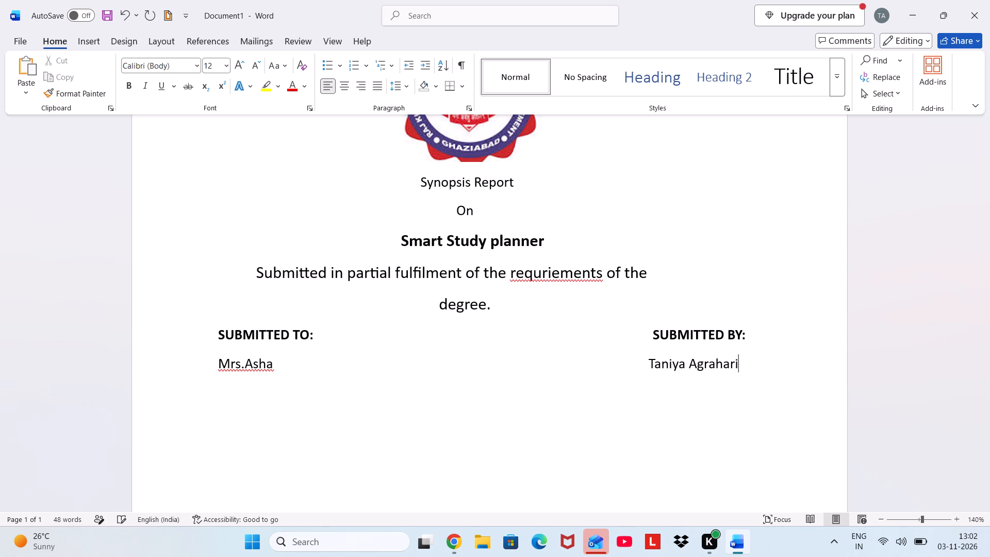
{"action": "key", "text": "Return"}
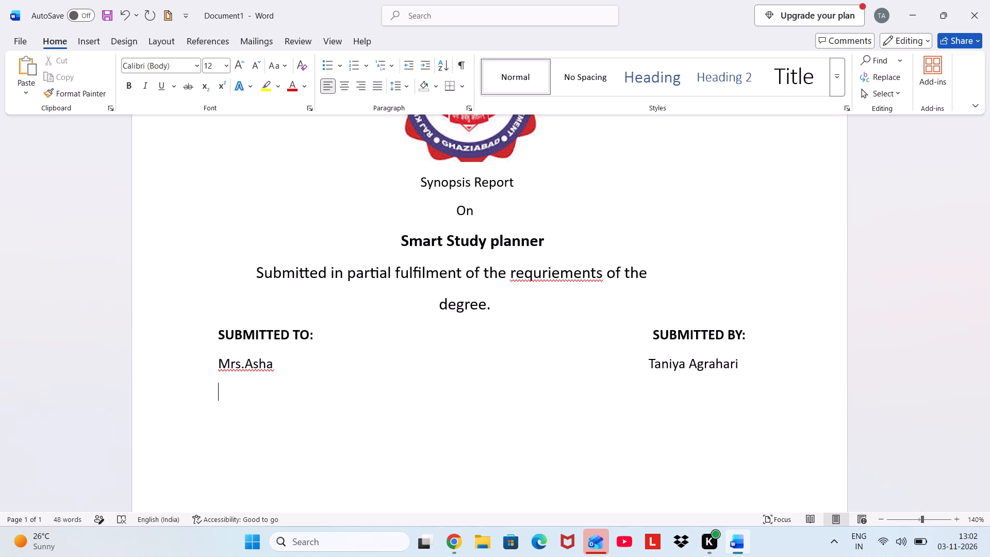
{"action": "right_click", "coordinate": [223, 383], "text": "shift"}
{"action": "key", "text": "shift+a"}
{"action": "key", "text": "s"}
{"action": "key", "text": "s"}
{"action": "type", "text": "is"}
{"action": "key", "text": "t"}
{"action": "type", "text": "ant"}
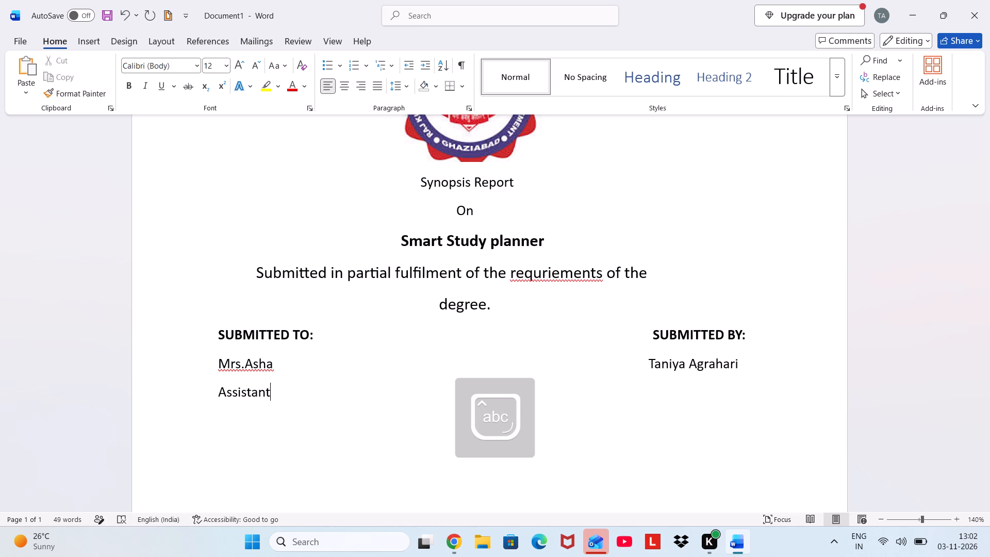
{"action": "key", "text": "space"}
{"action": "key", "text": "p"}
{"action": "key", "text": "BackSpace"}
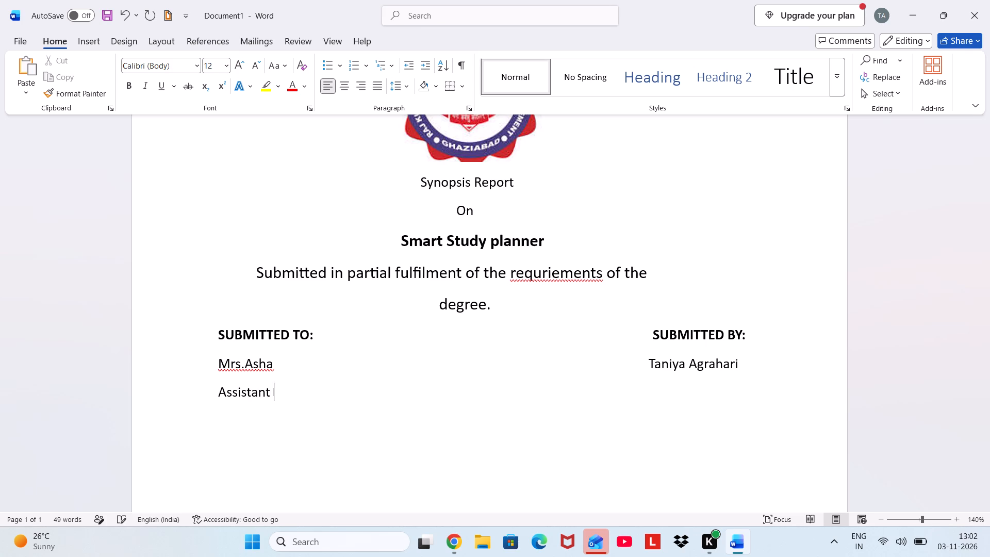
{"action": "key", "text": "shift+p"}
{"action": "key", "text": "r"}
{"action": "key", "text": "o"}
Complete the job title "Assistant Professor" below the recipient's name under "SUBMITTED TO:".
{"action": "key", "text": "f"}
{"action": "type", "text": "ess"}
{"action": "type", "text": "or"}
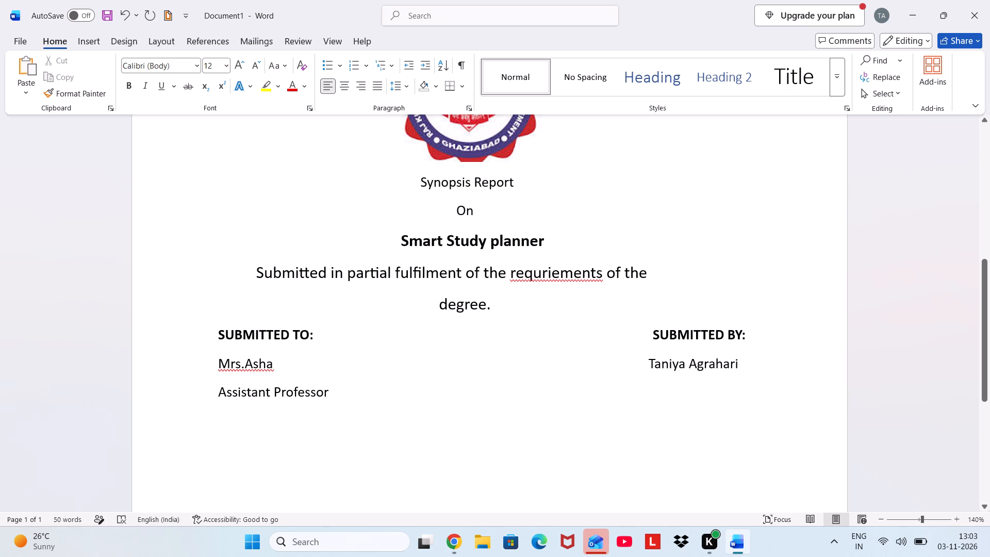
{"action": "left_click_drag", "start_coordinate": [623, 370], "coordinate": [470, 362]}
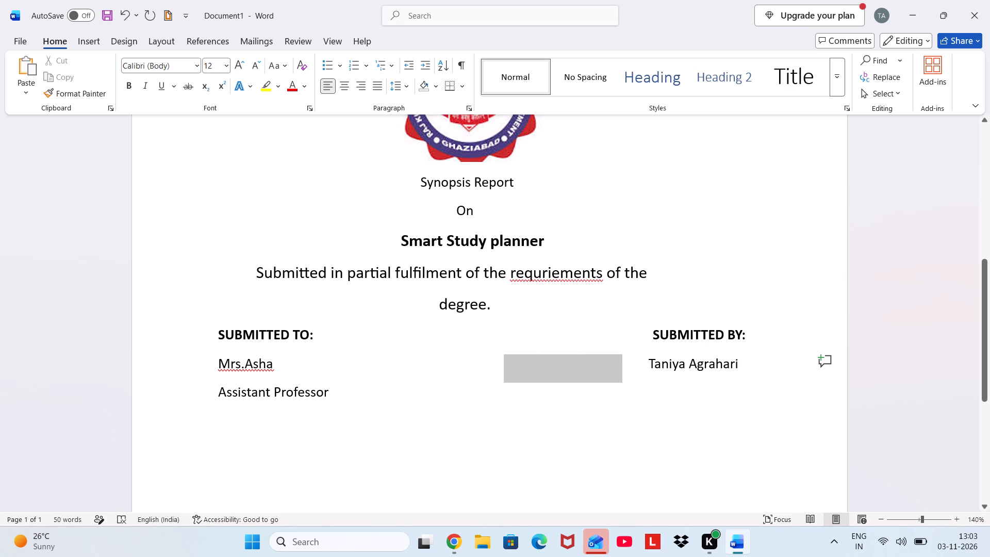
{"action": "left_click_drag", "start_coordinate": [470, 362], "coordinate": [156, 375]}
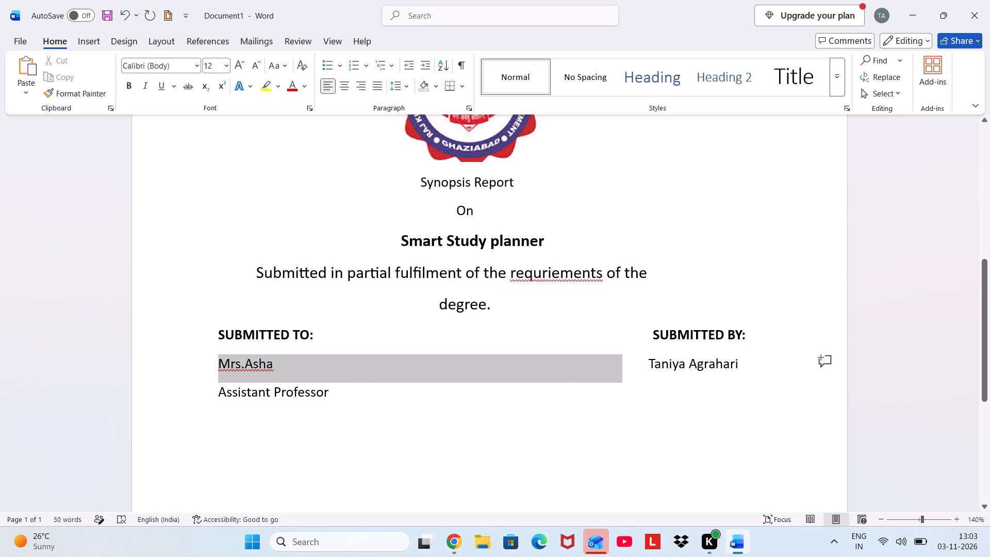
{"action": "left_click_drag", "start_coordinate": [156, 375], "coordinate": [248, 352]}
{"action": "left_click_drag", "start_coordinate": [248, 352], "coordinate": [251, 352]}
Add a long run of spaces after "Assistant Professor" to extend that line toward the "SUBMITTED BY:" column.
{"action": "left_click", "coordinate": [376, 409]}
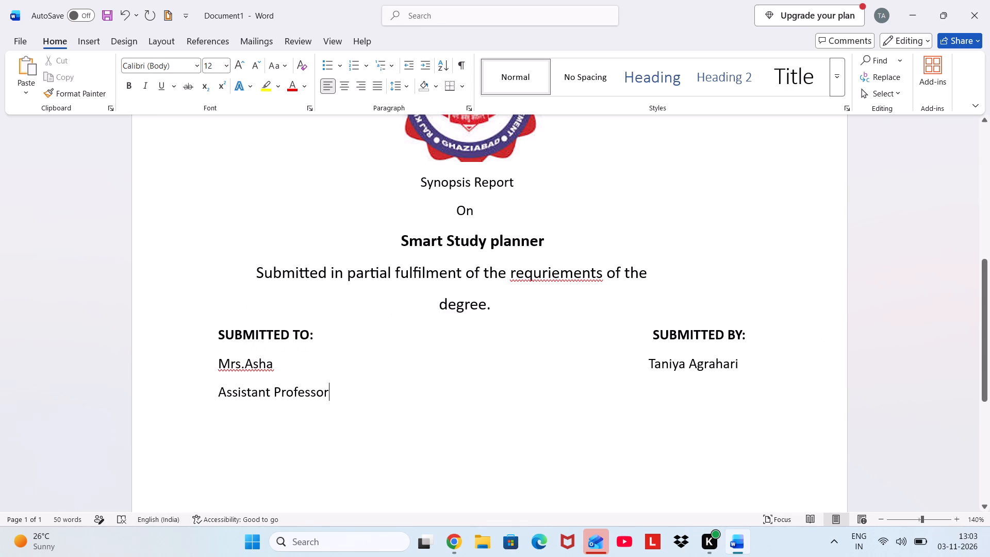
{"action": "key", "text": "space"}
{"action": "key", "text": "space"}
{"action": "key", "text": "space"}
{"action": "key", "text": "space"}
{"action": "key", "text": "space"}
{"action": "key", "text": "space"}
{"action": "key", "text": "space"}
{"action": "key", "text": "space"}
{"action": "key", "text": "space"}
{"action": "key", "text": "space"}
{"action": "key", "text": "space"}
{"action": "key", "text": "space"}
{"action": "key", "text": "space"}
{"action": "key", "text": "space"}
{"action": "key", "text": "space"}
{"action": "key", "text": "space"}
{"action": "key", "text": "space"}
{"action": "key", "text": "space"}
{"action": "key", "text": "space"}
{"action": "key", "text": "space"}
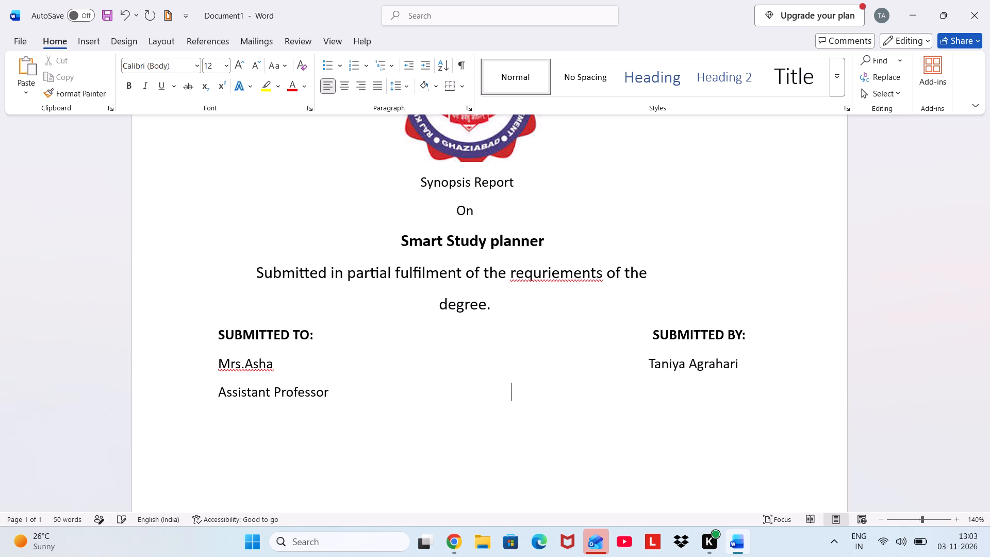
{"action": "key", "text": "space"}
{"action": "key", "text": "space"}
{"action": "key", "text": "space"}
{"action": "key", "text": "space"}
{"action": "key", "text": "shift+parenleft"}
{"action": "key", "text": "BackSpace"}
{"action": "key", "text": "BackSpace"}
Reduce the spacing before the student's name below "SUBMITTED BY:" and add a second student's name after it, separated by a comma.
{"action": "left_click", "coordinate": [742, 364]}
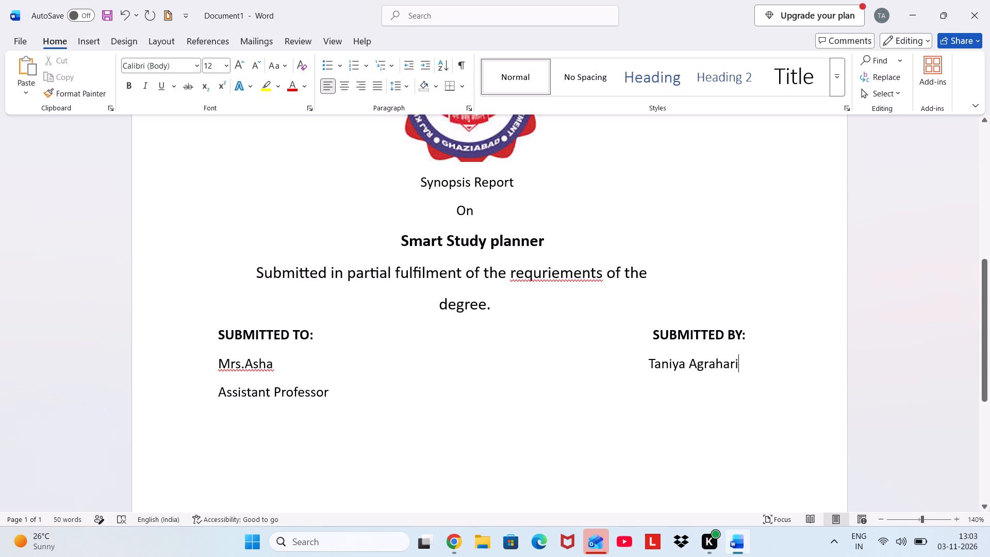
{"action": "left_click", "coordinate": [640, 352]}
{"action": "left_click", "coordinate": [643, 365]}
{"action": "key", "text": "BackSpace"}
{"action": "key", "text": "BackSpace"}
{"action": "key", "text": "BackSpace"}
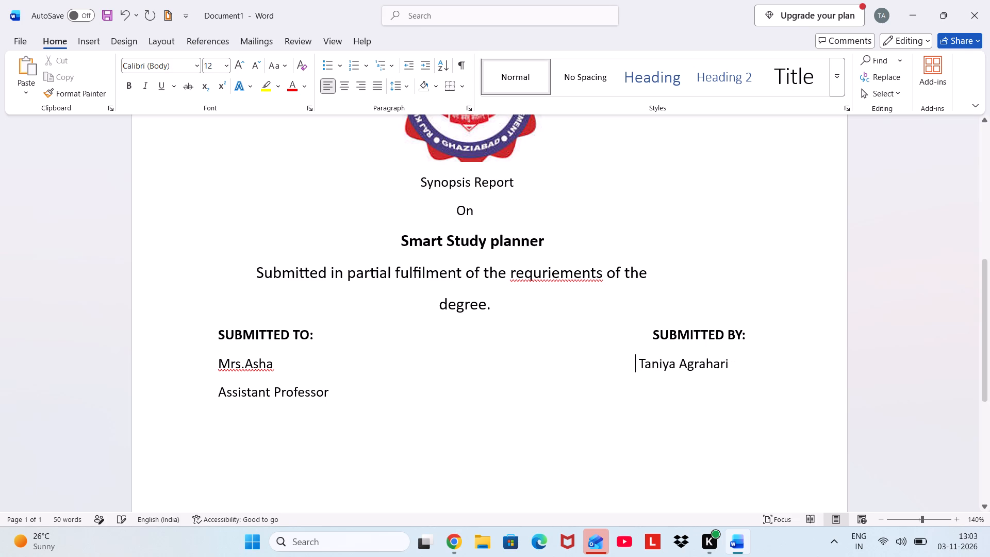
{"action": "left_click", "coordinate": [739, 368]}
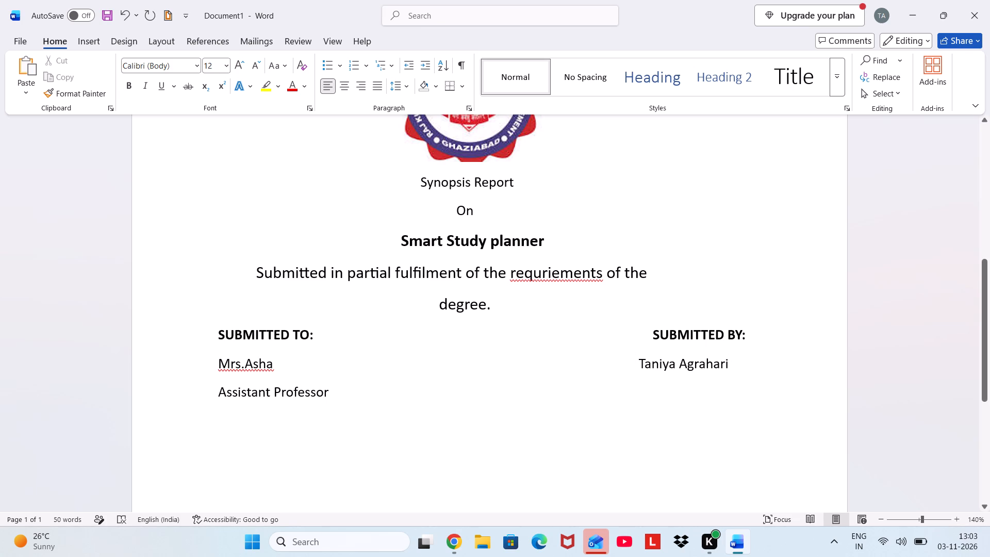
Add a comma and begin the second student's name directly after the first student's name below "SUBMITTED BY:".
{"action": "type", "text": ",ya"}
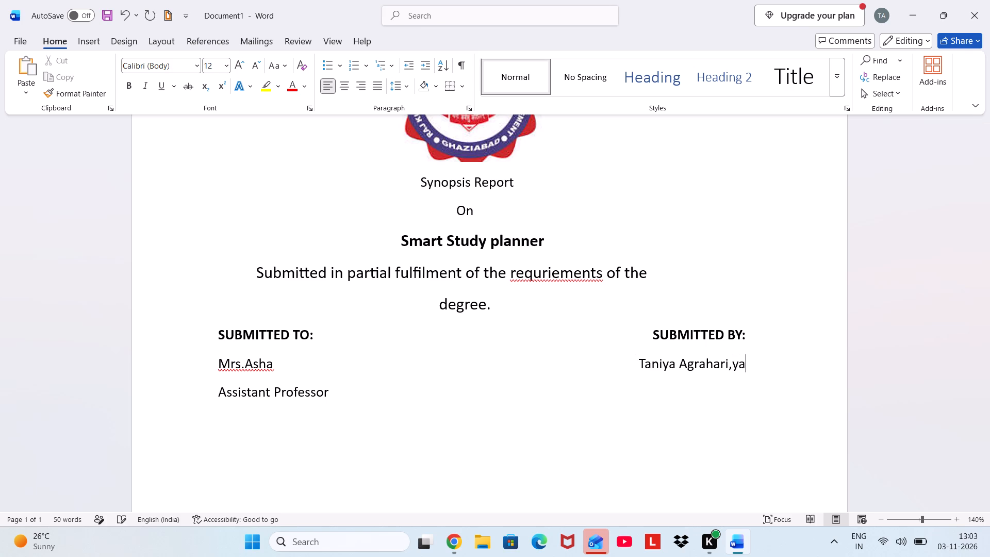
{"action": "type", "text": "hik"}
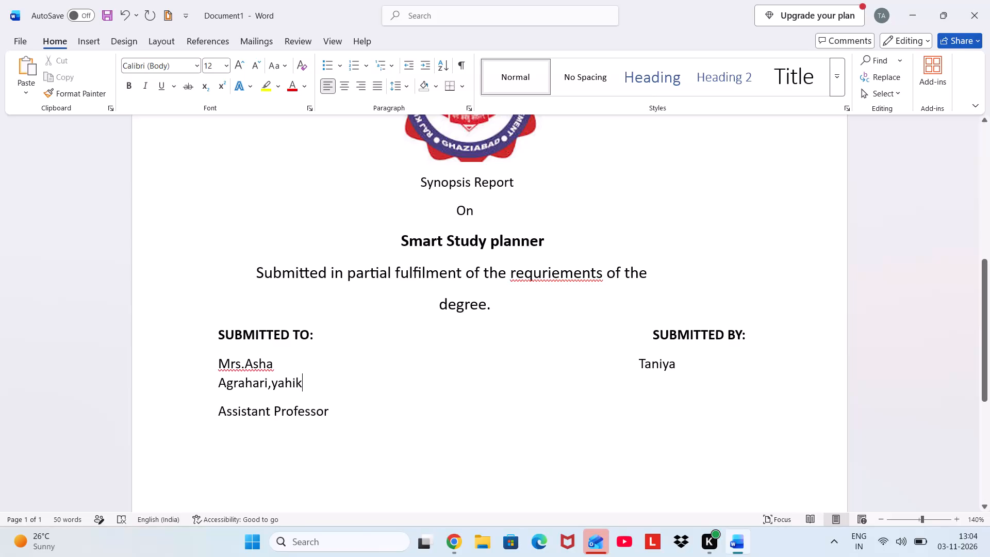
Bring the wrapped names back below "SUBMITTED BY:" by removing the space within the first student's name and reducing the spacing before it.
{"action": "left_click", "coordinate": [213, 381]}
{"action": "key", "text": "BackSpace"}
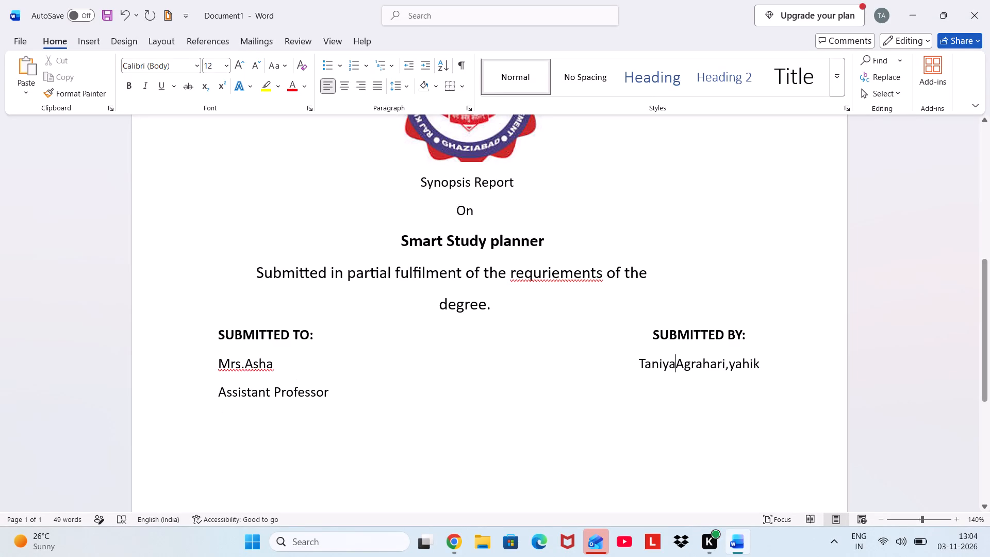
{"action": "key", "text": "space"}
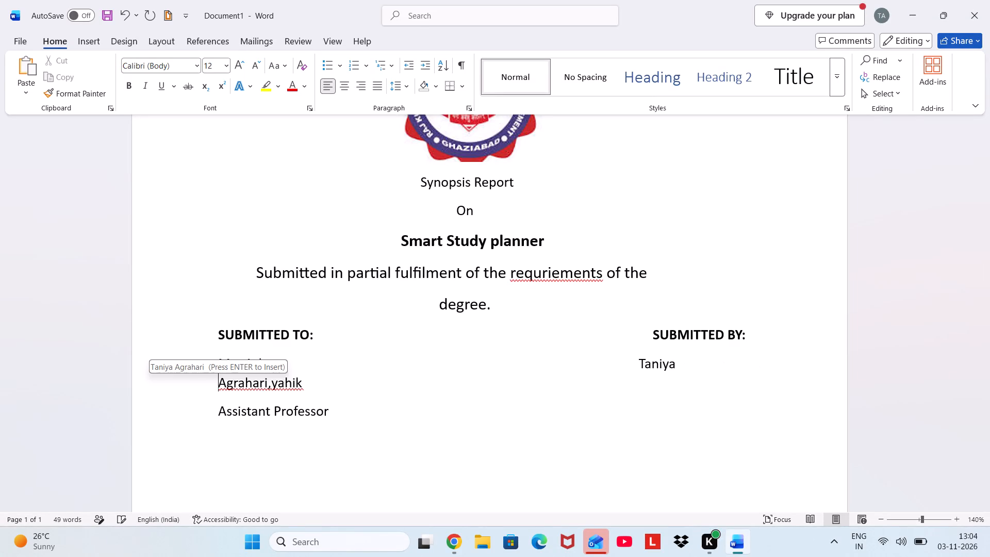
{"action": "key", "text": "BackSpace"}
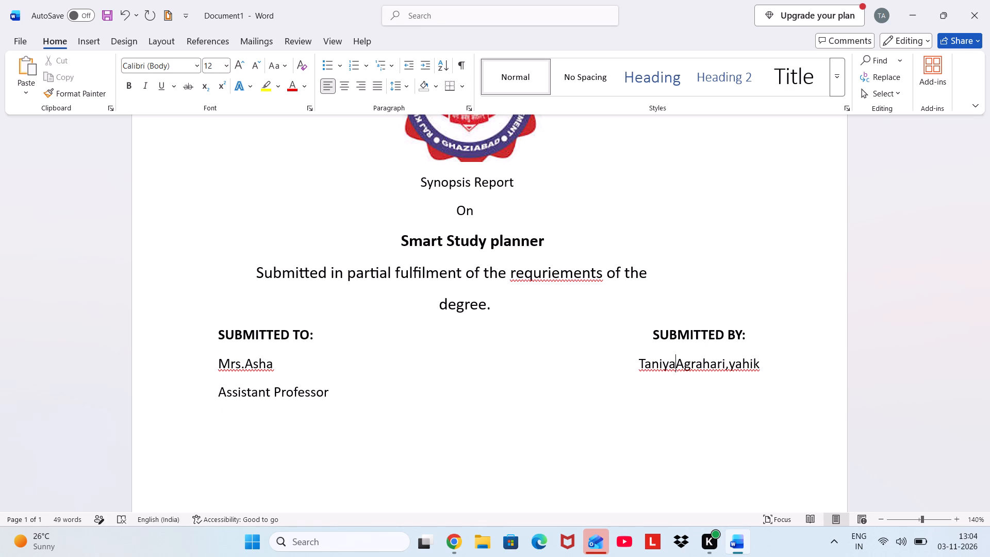
{"action": "left_click", "coordinate": [629, 368]}
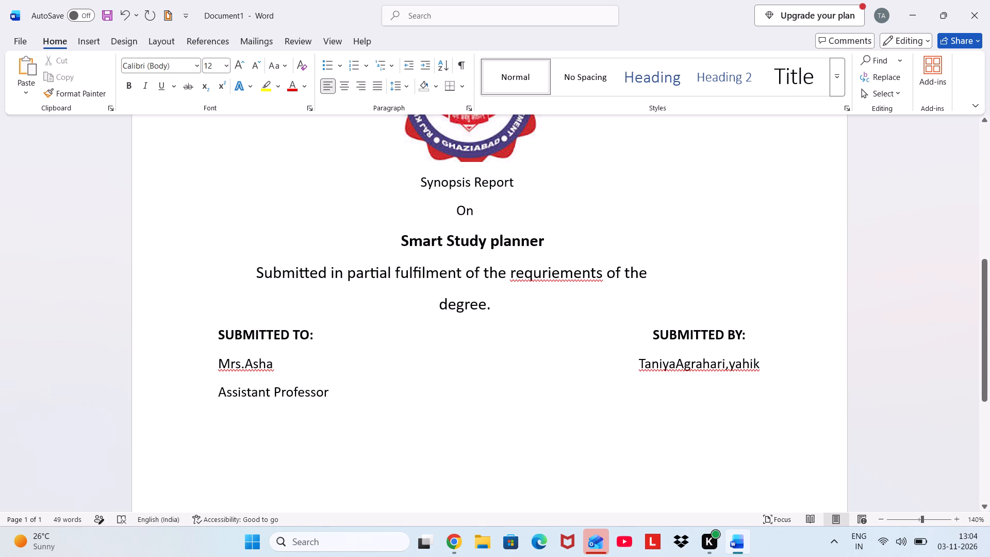
{"action": "key", "text": "BackSpace"}
{"action": "key", "text": "BackSpace"}
{"action": "key", "text": "BackSpace"}
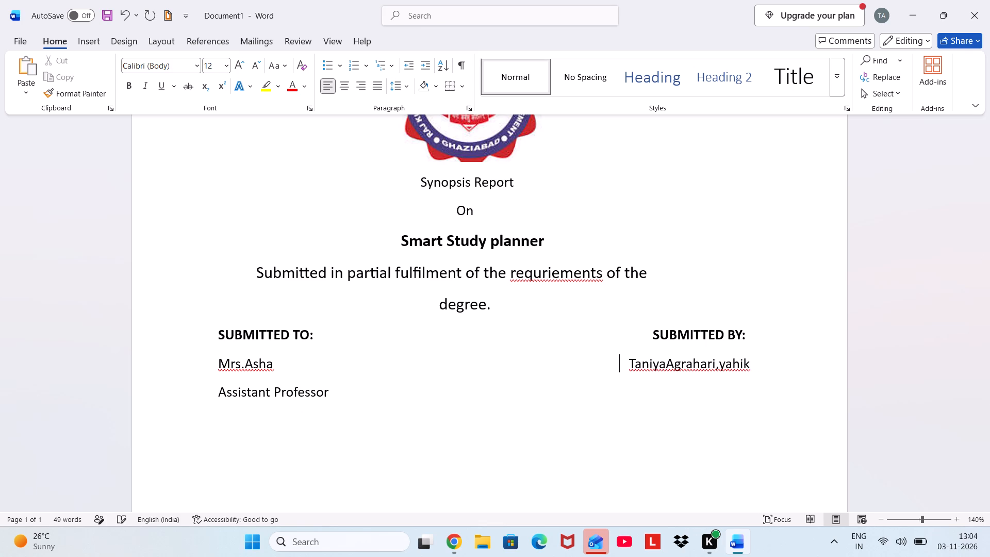
{"action": "key", "text": "BackSpace"}
Correct the spelling of the second student's first name and add the surname after it.
{"action": "left_click", "coordinate": [765, 353]}
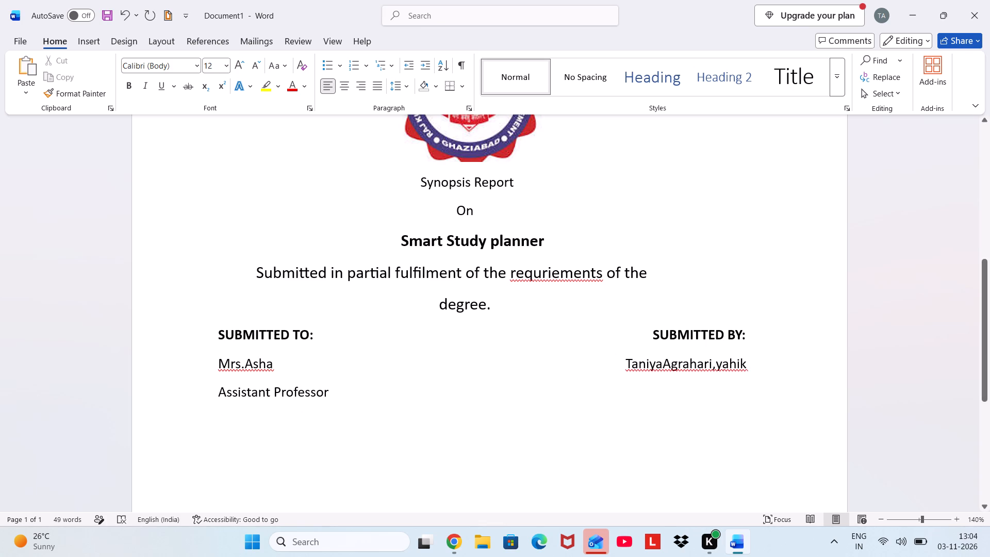
{"action": "left_click", "coordinate": [759, 358]}
{"action": "key", "text": "BackSpace"}
{"action": "key", "text": "BackSpace"}
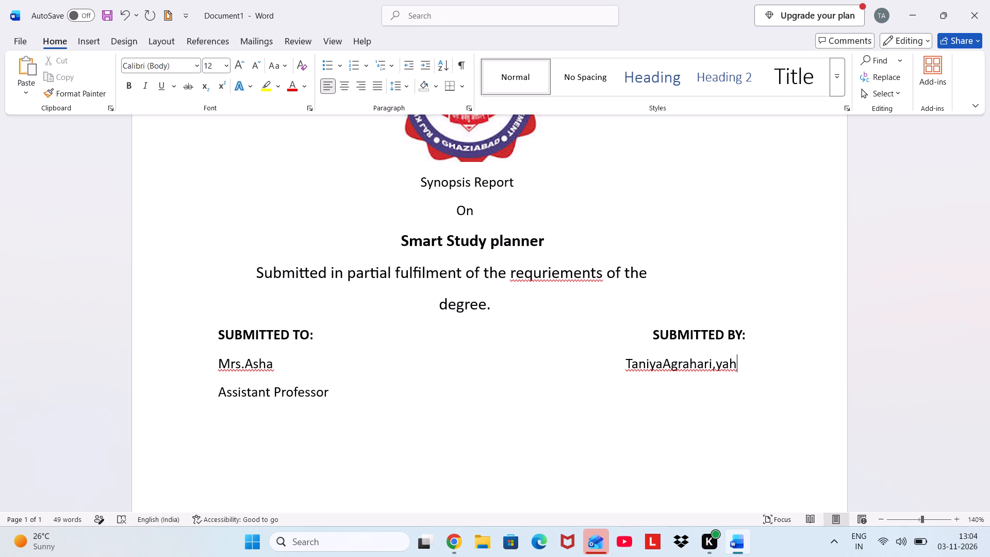
{"action": "key", "text": "BackSpace"}
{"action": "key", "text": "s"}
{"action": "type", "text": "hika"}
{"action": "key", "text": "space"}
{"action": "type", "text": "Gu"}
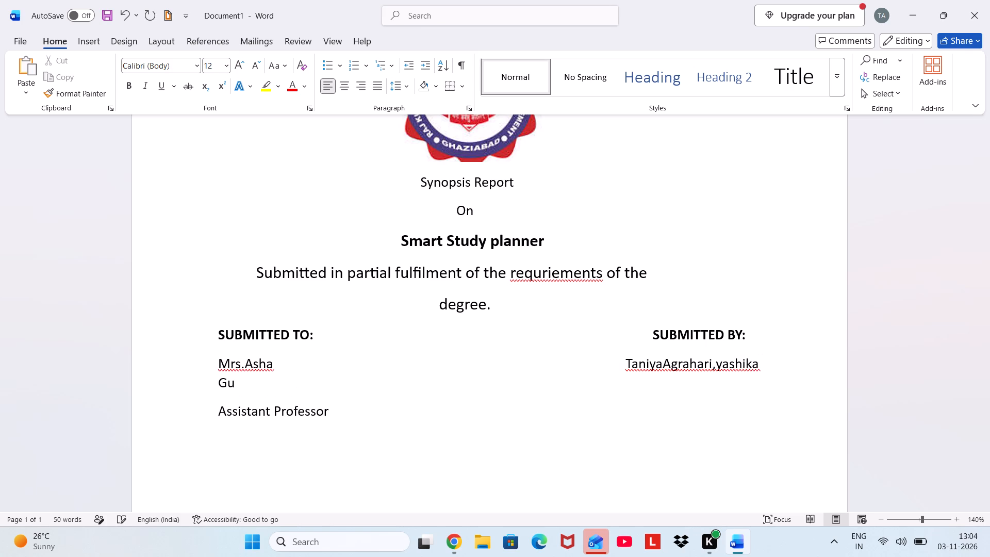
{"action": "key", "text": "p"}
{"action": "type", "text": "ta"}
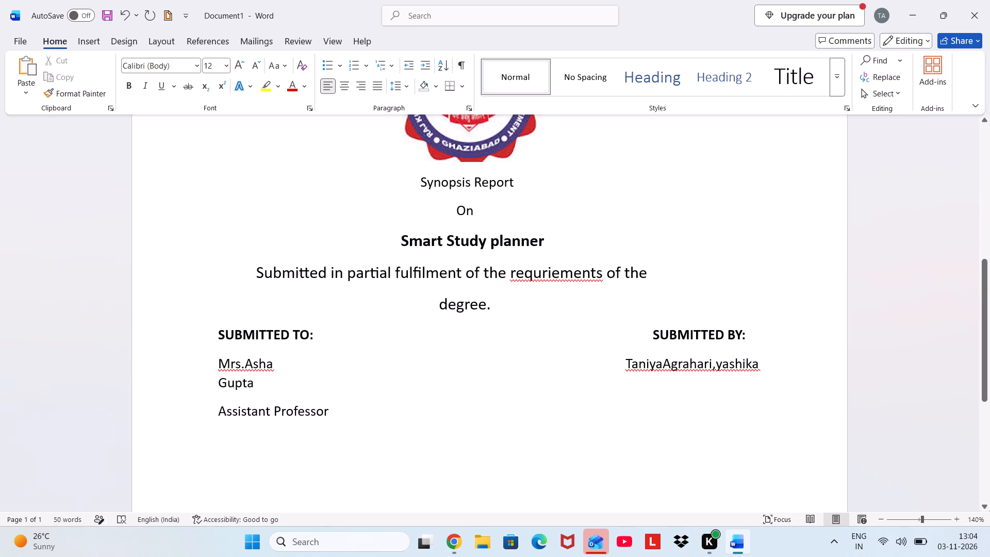
Trim the spacing before the student names and remove the space before the second student's wrapped surname.
{"action": "left_click", "coordinate": [610, 362]}
{"action": "key", "text": "BackSpace"}
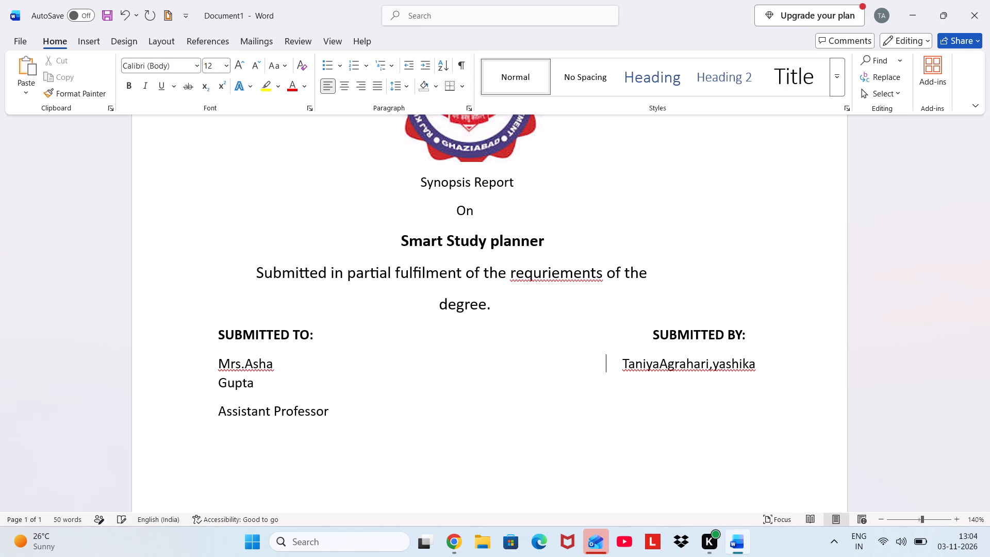
{"action": "key", "text": "BackSpace"}
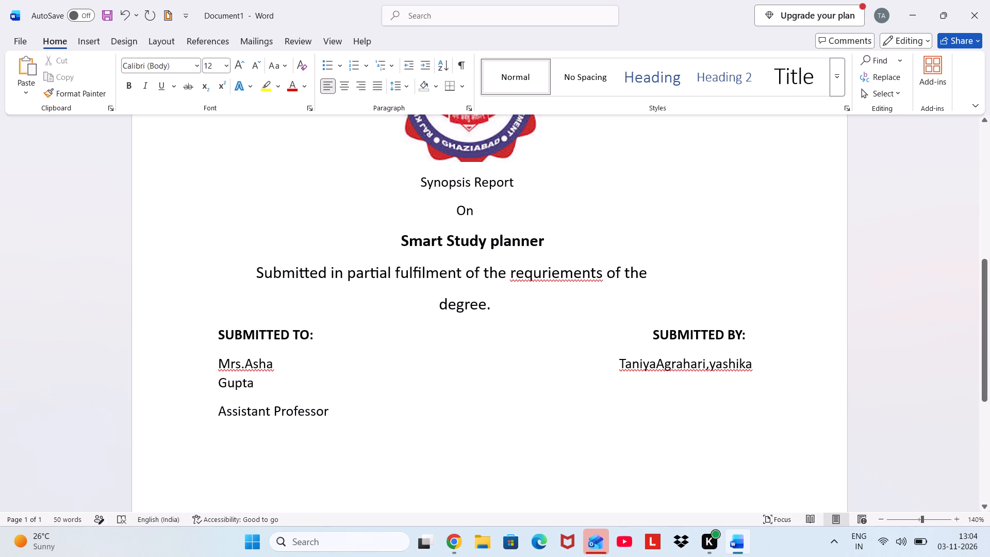
{"action": "left_click", "coordinate": [207, 384]}
{"action": "left_click", "coordinate": [214, 382]}
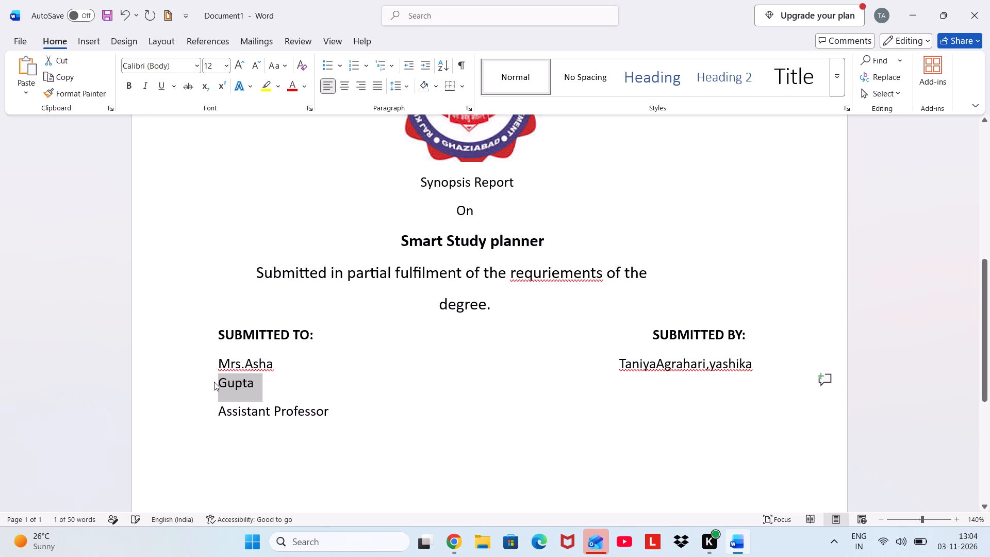
{"action": "key", "text": "BackSpace"}
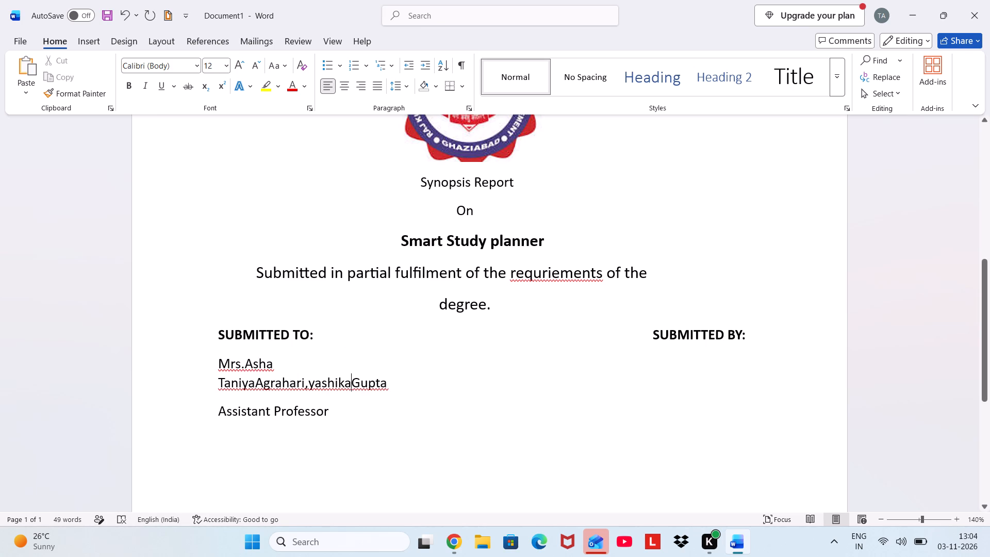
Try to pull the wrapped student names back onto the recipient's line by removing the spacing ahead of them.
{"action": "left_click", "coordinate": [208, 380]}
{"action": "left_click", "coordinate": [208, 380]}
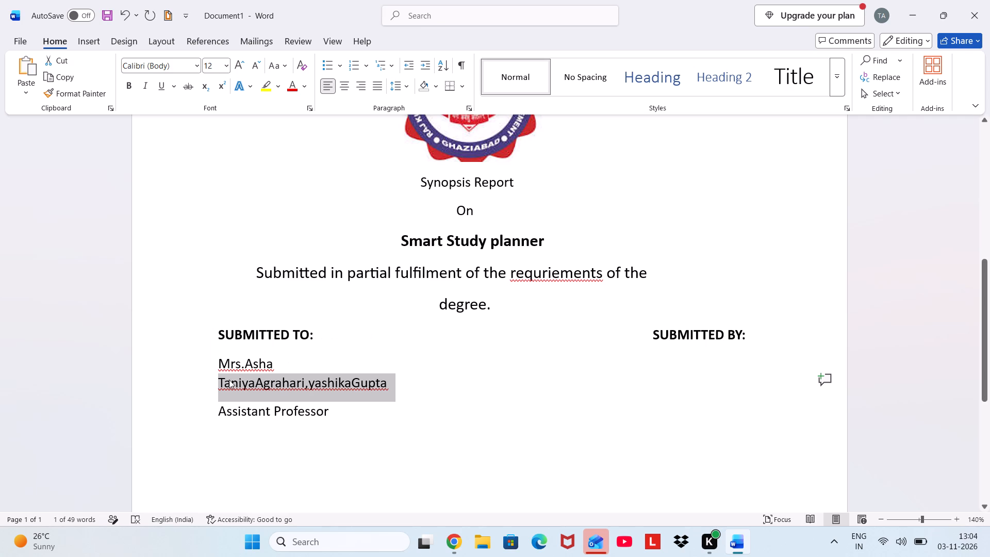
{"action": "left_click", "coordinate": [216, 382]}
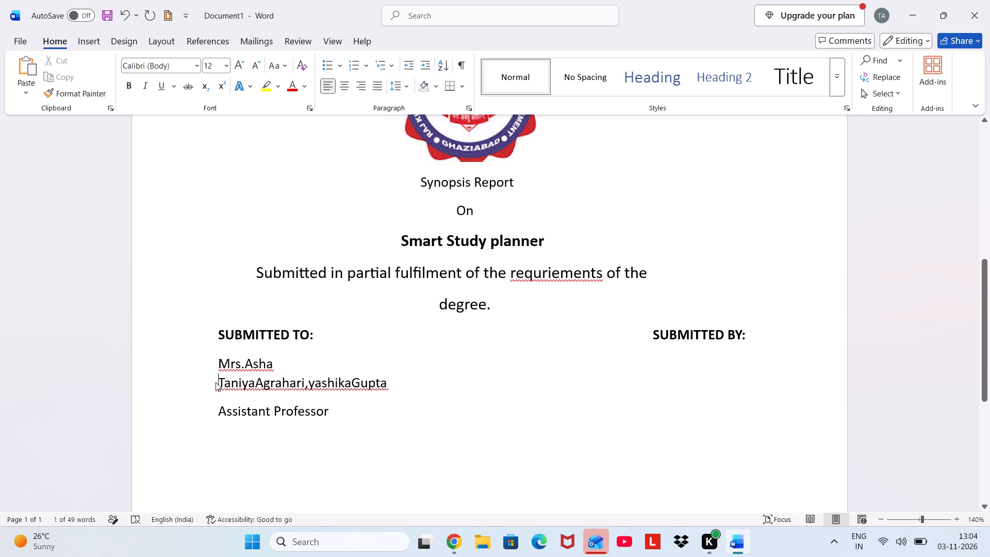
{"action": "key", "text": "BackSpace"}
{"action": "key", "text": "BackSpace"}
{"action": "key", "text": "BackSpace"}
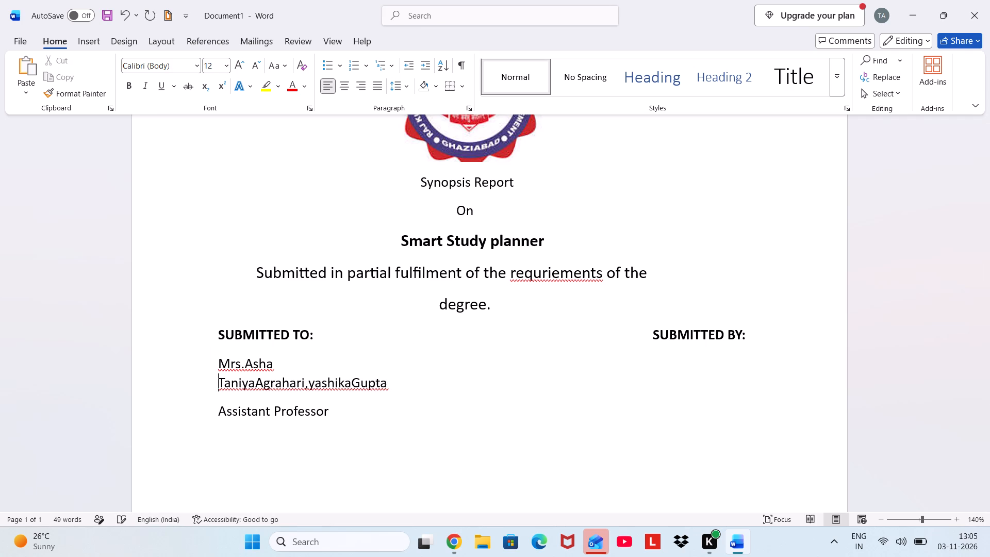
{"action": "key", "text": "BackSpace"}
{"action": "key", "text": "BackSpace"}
Copy the wrapped student names and try to paste them on the recipient's line after adding spaces behind the recipient's name.
{"action": "left_click_drag", "start_coordinate": [219, 388], "coordinate": [390, 398]}
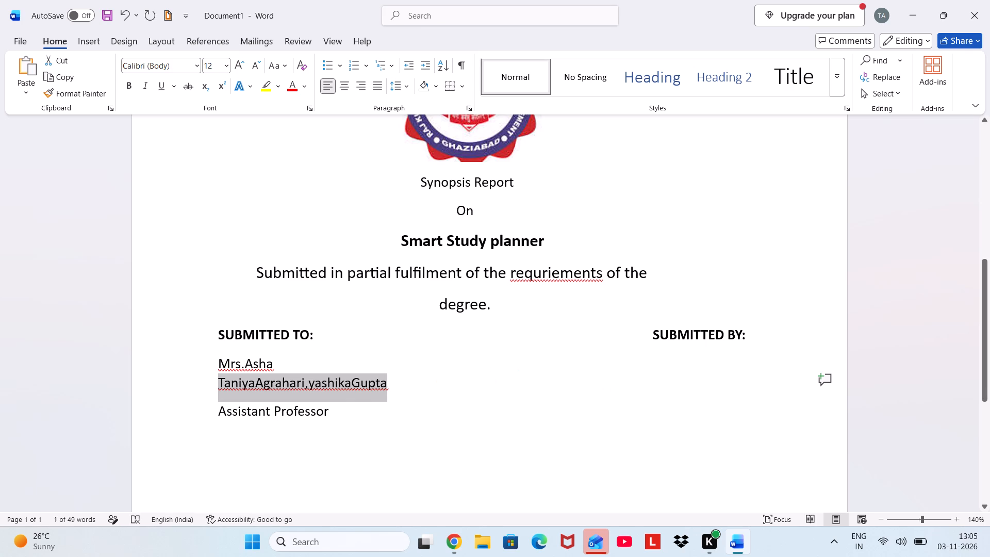
{"action": "key", "text": "ctrl+c"}
{"action": "left_click", "coordinate": [306, 368]}
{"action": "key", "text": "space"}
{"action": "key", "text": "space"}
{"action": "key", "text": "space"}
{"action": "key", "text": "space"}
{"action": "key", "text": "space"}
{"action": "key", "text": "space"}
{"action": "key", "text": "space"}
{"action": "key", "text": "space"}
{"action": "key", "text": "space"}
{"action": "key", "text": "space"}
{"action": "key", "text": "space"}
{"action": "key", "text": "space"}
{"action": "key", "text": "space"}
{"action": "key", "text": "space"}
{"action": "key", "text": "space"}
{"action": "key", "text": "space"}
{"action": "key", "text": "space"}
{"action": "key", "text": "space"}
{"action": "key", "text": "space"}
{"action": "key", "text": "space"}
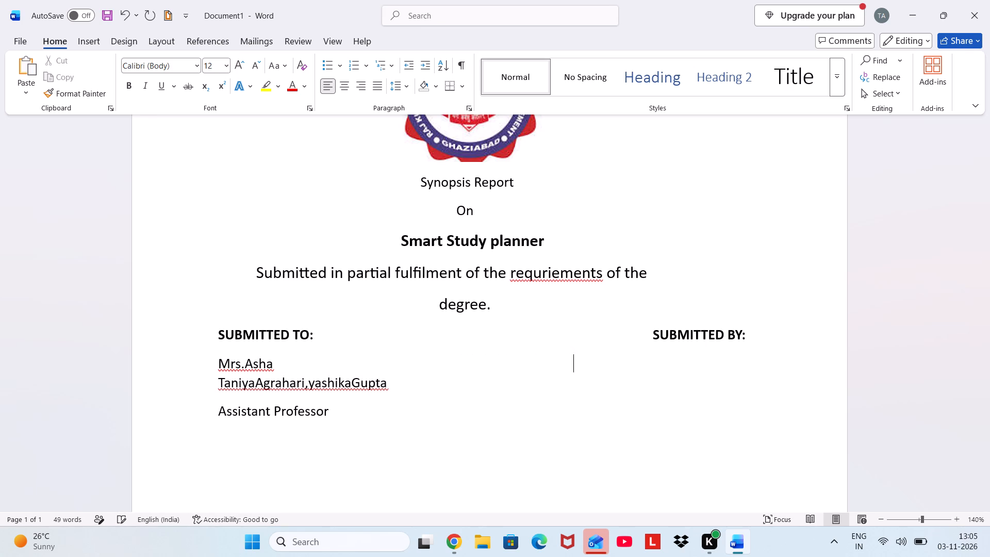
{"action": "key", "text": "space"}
{"action": "key", "text": "ctrl+v"}
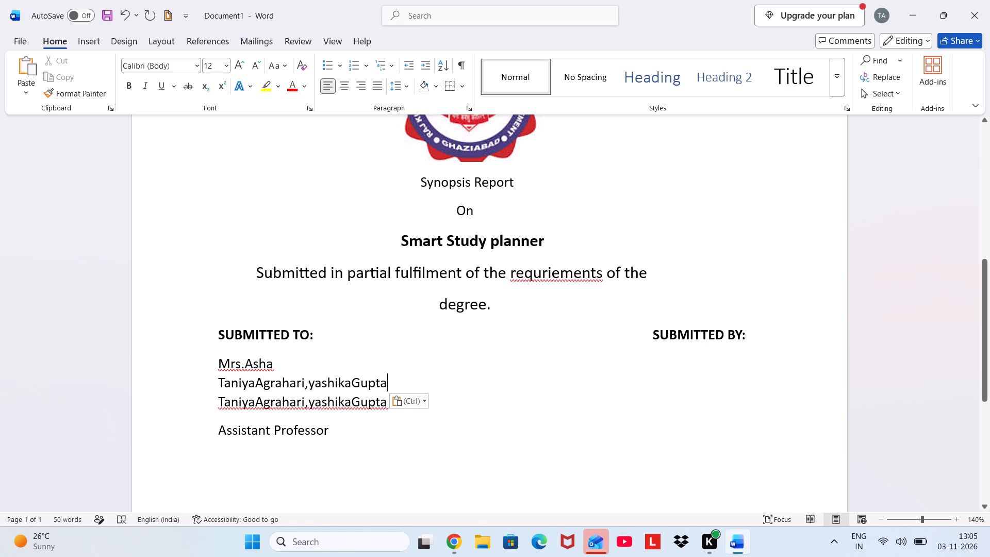
Paste the copied student names on the recipient's line, beneath "SUBMITTED BY:".
{"action": "left_click_drag", "start_coordinate": [318, 353], "coordinate": [322, 361]}
{"action": "left_click", "coordinate": [322, 361]}
{"action": "left_click_drag", "start_coordinate": [322, 361], "coordinate": [375, 362]}
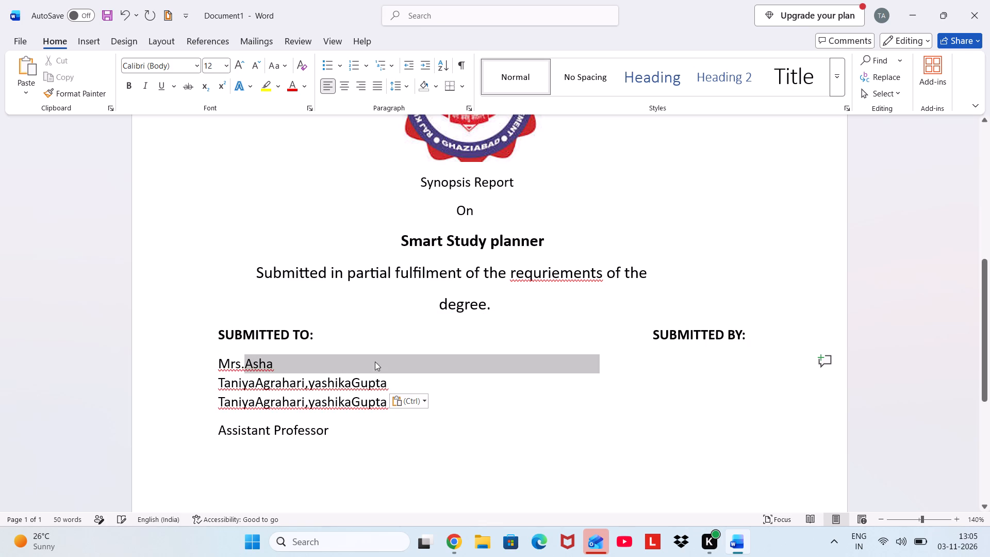
{"action": "left_click_drag", "start_coordinate": [375, 362], "coordinate": [560, 360]}
{"action": "left_click", "coordinate": [560, 360]}
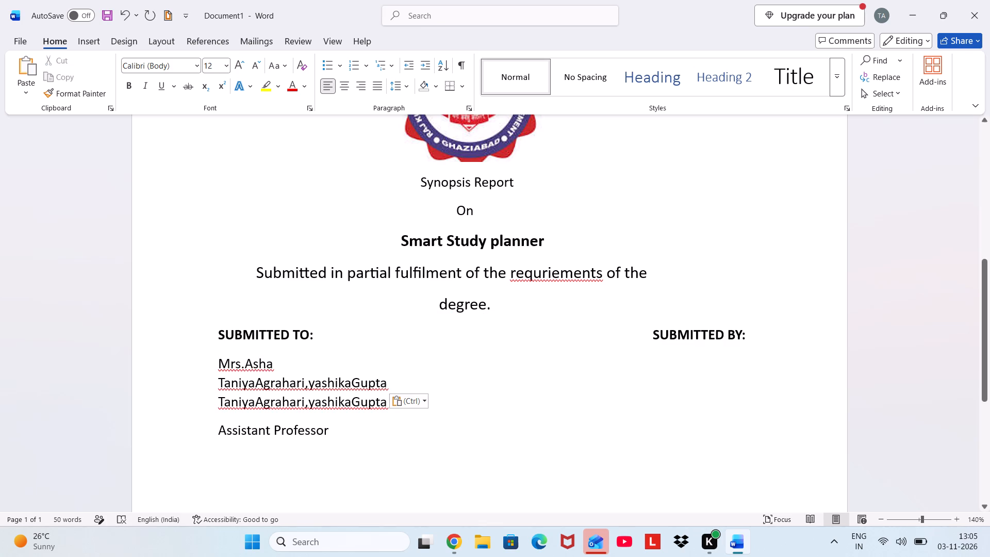
{"action": "key", "text": "ctrl+v"}
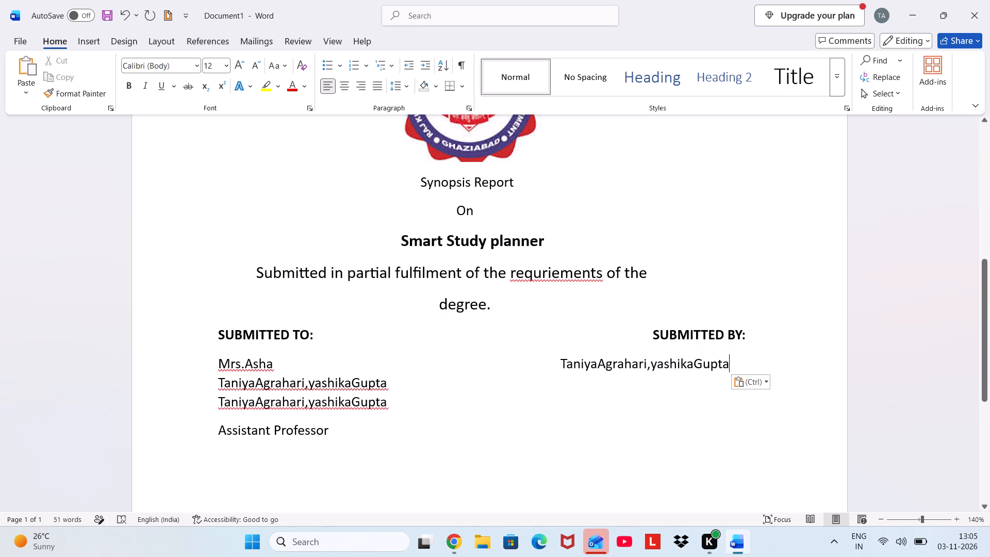
Delete the two duplicate lines of student names between the recipient's name and "Assistant Professor".
{"action": "left_click_drag", "start_coordinate": [217, 383], "coordinate": [365, 425]}
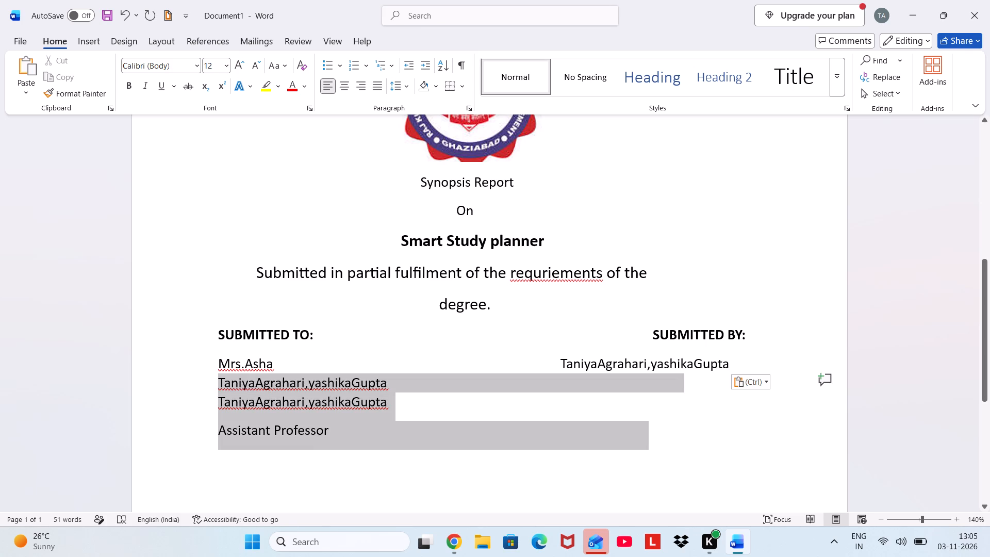
{"action": "left_click_drag", "start_coordinate": [365, 425], "coordinate": [392, 399]}
{"action": "key", "text": "BackSpace"}
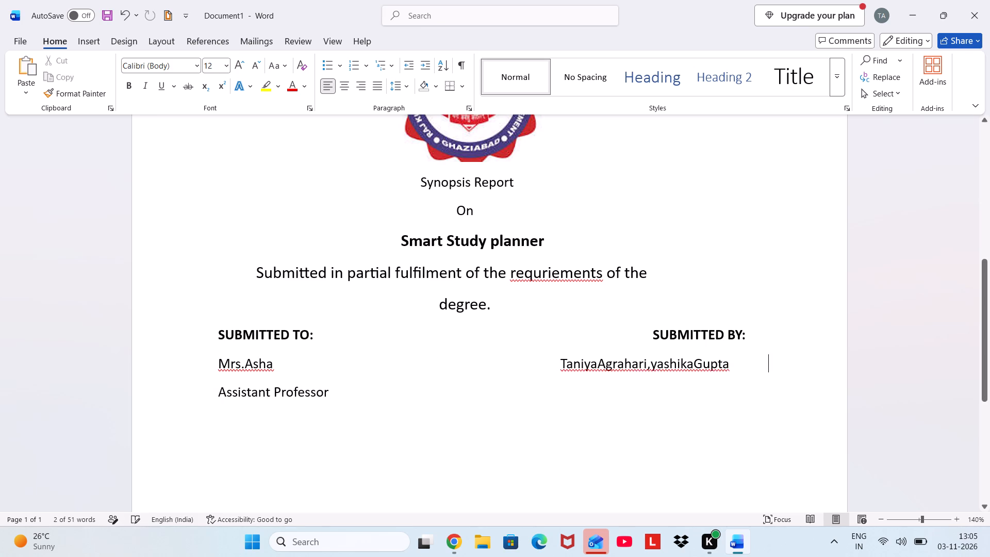
Widen the gap after the comma between the two student names, keeping both on the recipient's line.
{"action": "left_click", "coordinate": [651, 369]}
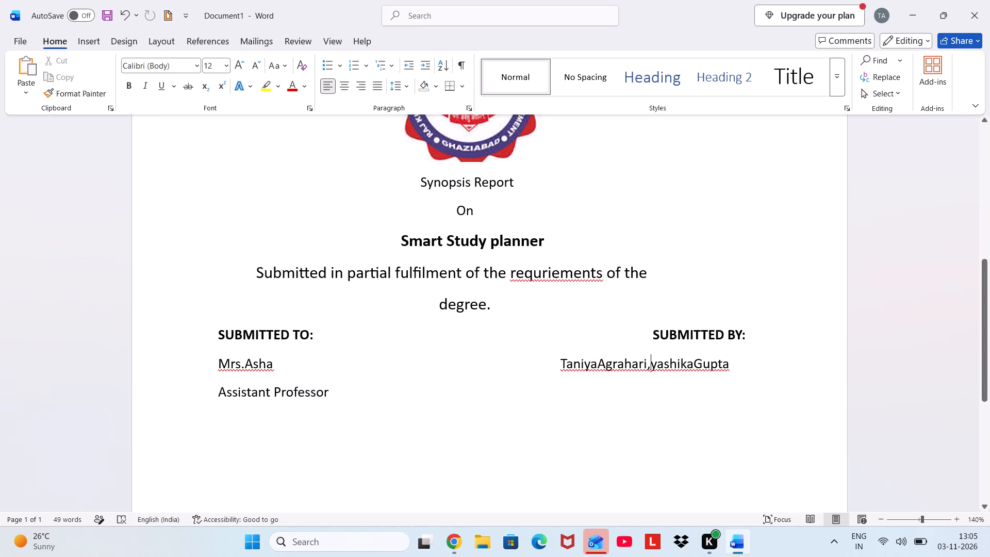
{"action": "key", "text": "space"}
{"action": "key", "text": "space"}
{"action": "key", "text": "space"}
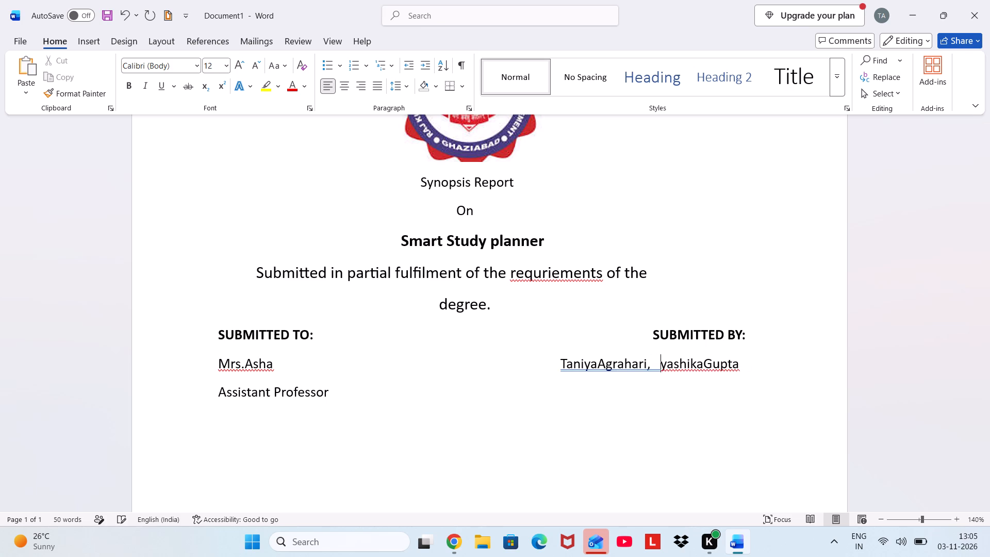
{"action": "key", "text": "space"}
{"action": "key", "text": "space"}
{"action": "key", "text": "BackSpace"}
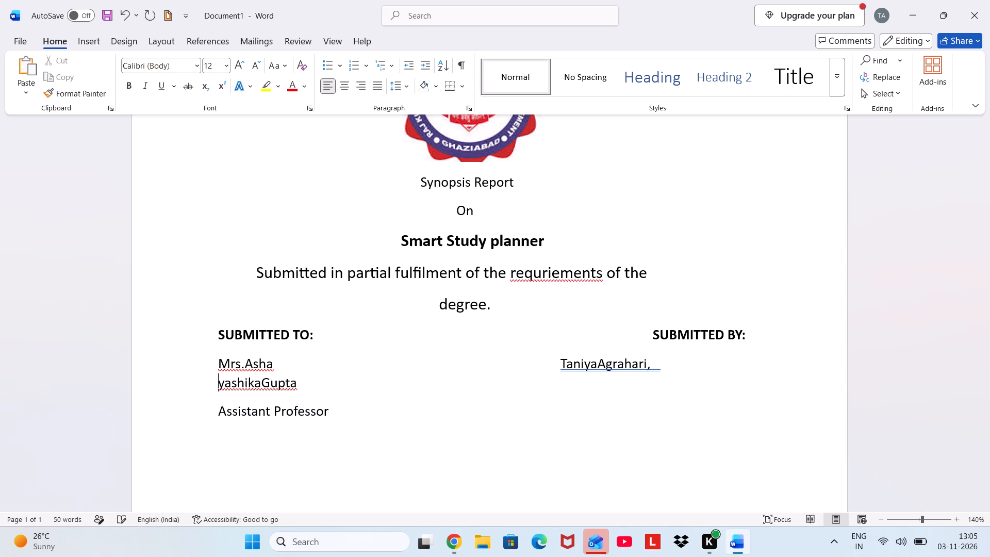
{"action": "key", "text": "BackSpace"}
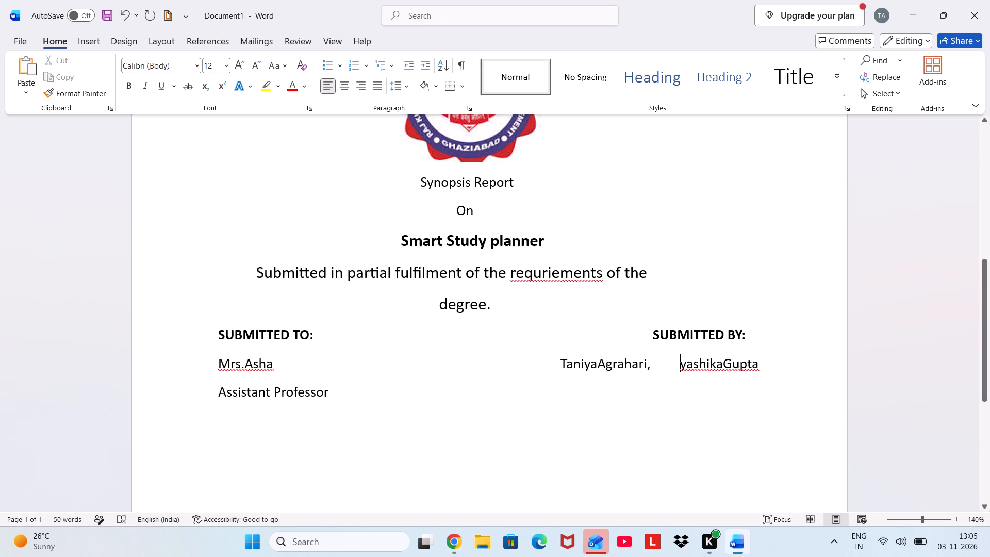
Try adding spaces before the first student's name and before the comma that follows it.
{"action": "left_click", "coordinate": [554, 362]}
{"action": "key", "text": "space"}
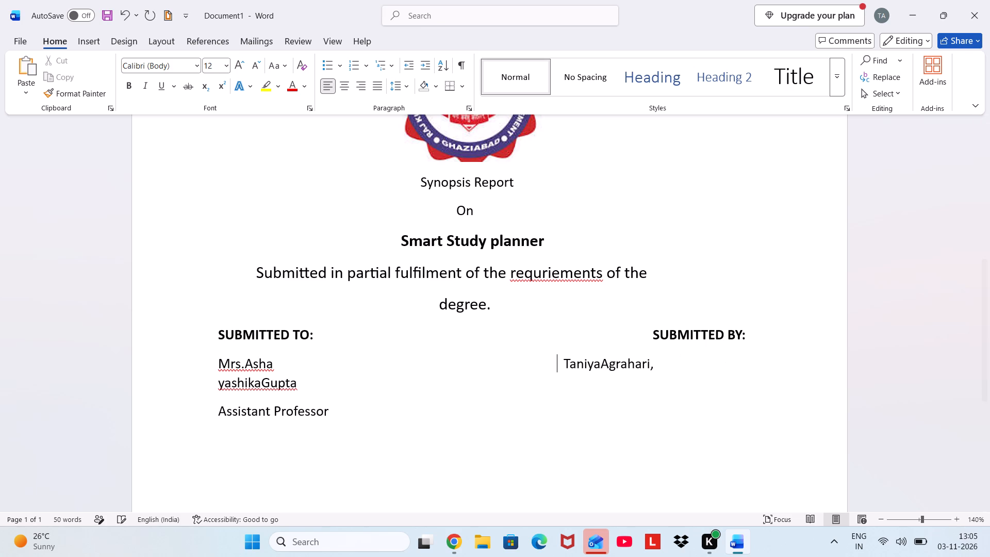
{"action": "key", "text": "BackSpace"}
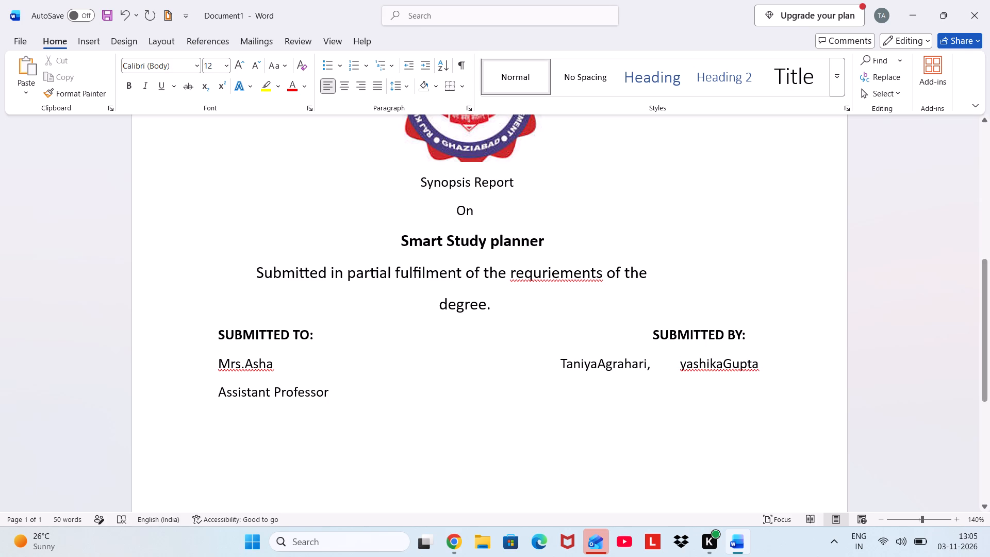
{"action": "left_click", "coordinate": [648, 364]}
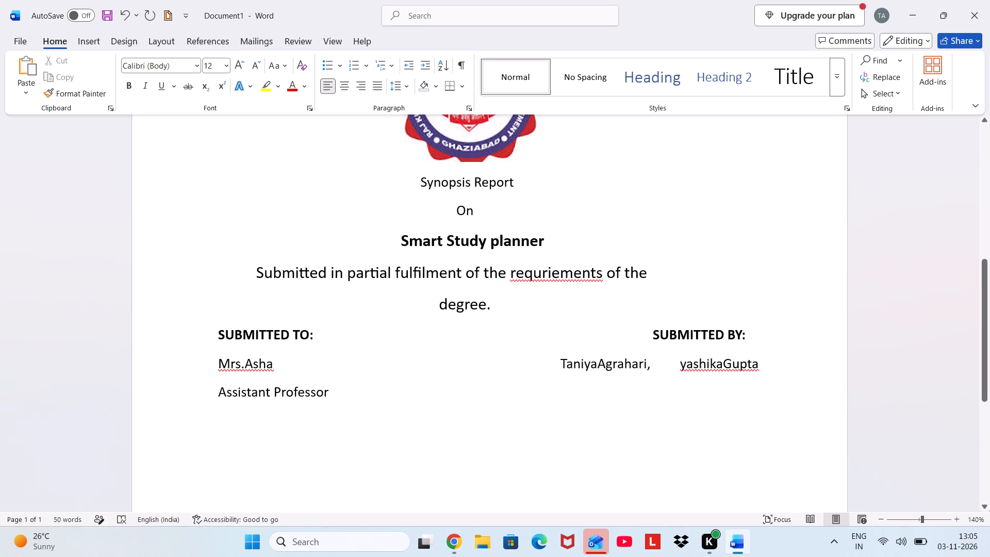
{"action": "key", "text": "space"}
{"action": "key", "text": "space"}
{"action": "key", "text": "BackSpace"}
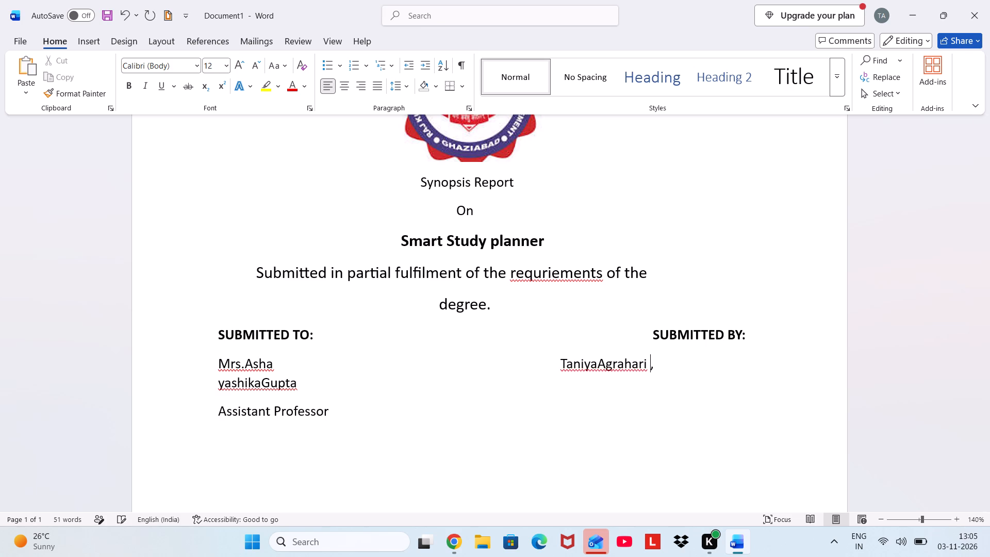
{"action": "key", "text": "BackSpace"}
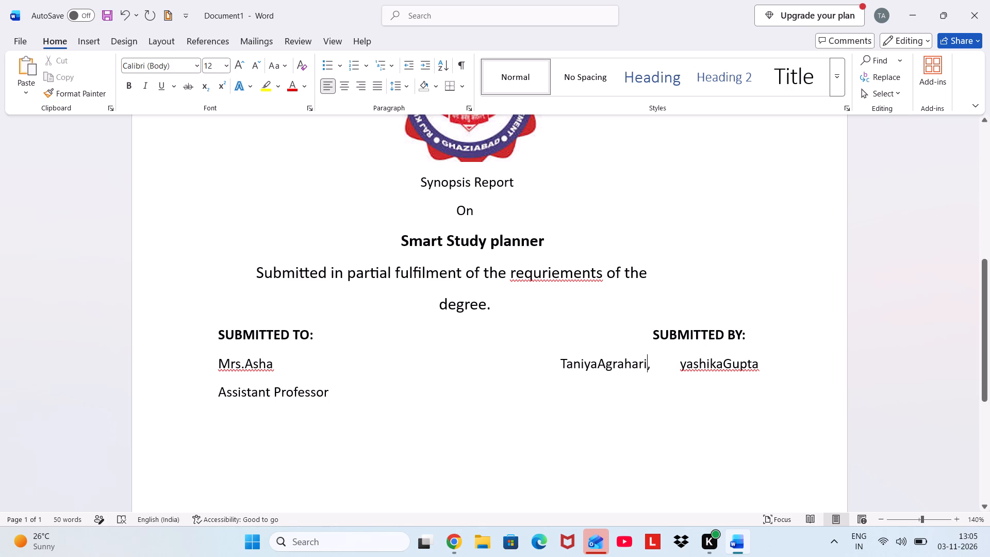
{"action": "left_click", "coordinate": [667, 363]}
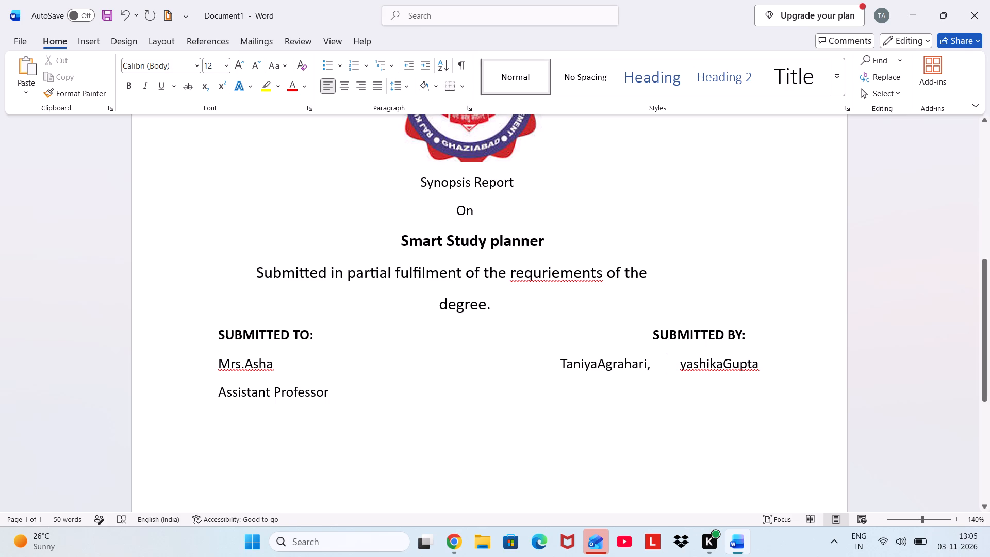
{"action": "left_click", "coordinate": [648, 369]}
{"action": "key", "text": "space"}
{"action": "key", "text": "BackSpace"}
Delete the first student's name with its comma and gap, and shift the second student's name along the line with spaces.
{"action": "left_click_drag", "start_coordinate": [652, 363], "coordinate": [577, 362]}
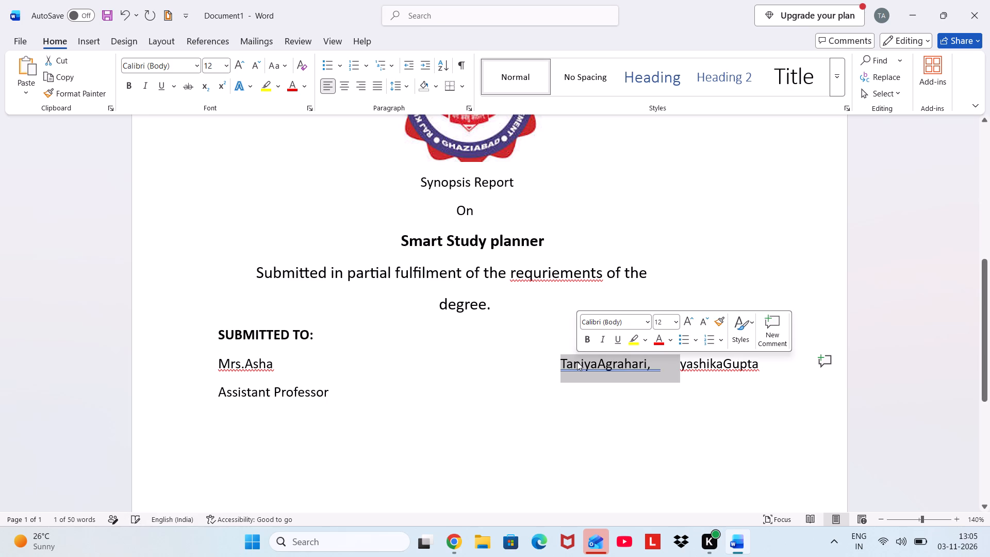
{"action": "key", "text": "BackSpace"}
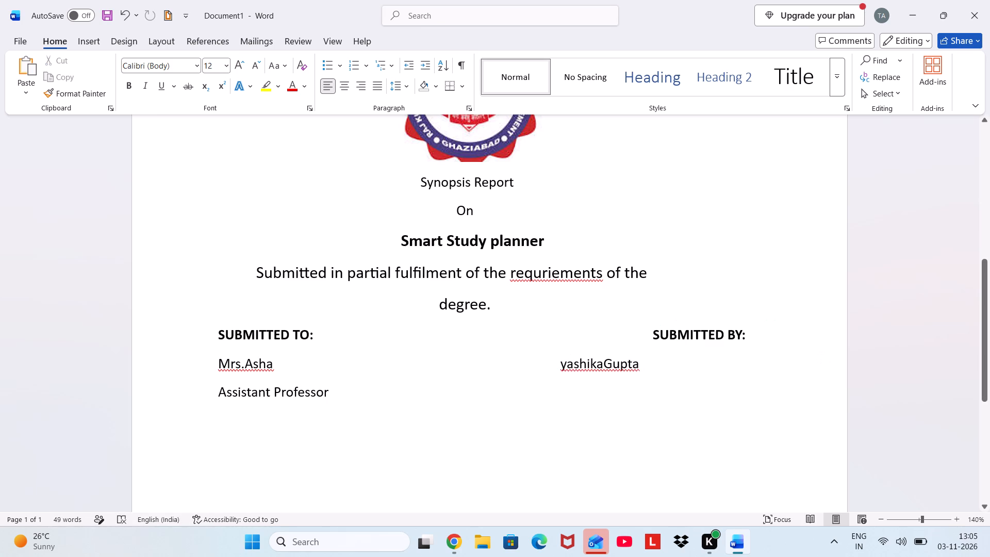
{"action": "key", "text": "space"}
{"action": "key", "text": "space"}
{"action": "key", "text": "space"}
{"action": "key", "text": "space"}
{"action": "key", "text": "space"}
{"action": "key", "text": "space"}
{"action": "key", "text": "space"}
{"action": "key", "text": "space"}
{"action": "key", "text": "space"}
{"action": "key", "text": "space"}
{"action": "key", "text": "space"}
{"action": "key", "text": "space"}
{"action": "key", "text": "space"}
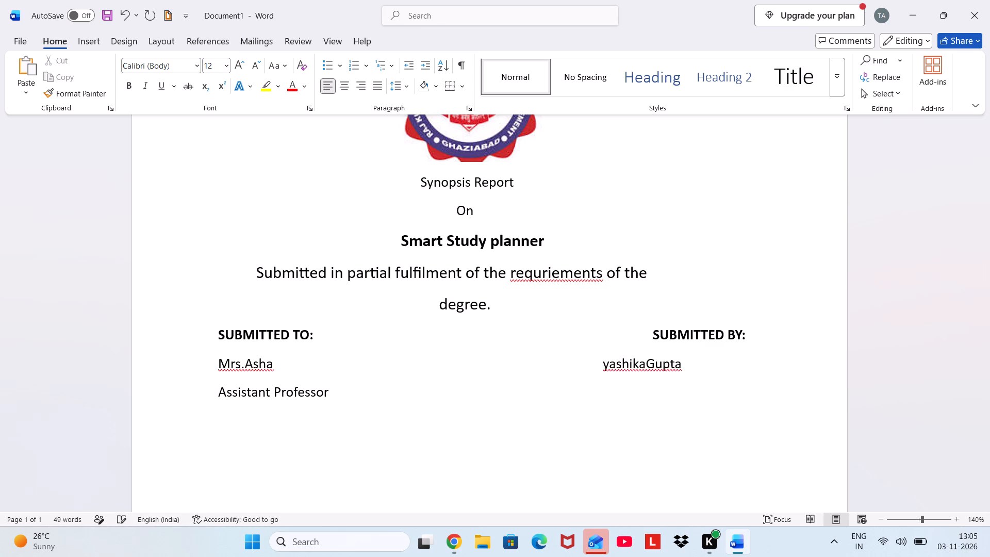
Retype the first student's name without an inner space, followed by a comma, directly before the second student's name.
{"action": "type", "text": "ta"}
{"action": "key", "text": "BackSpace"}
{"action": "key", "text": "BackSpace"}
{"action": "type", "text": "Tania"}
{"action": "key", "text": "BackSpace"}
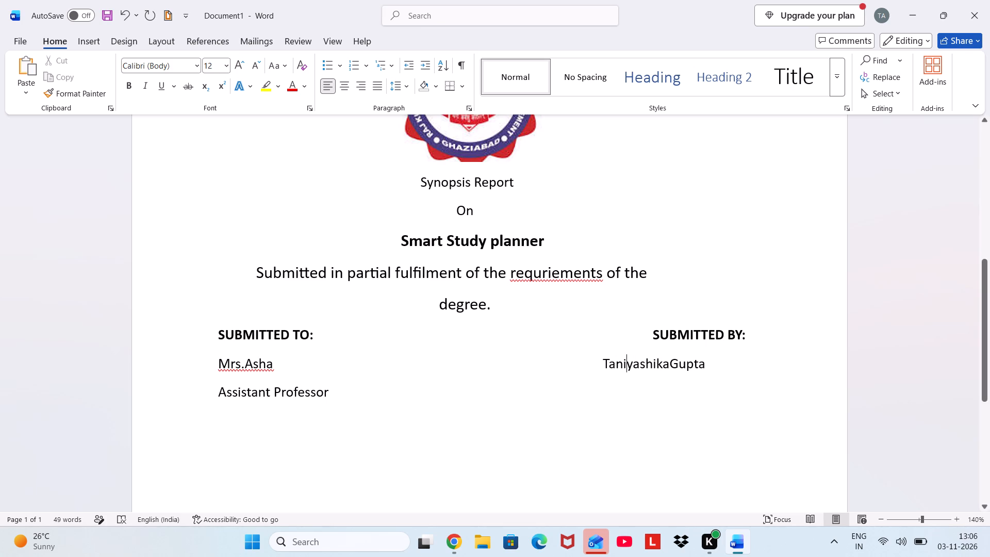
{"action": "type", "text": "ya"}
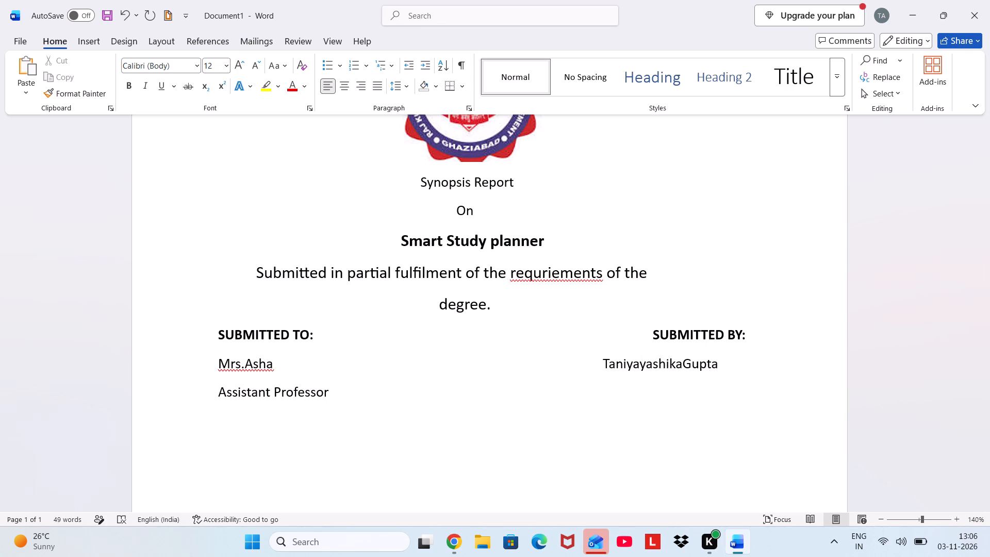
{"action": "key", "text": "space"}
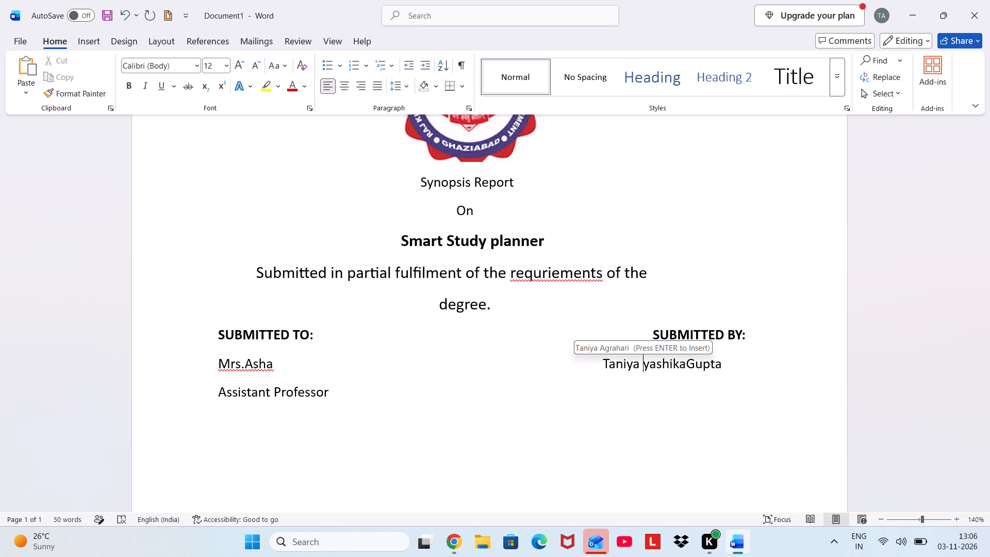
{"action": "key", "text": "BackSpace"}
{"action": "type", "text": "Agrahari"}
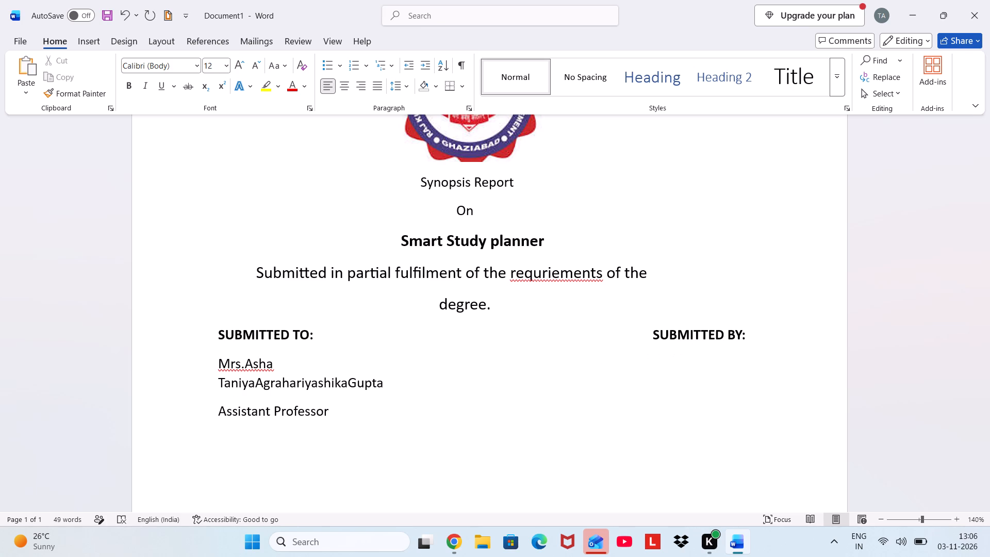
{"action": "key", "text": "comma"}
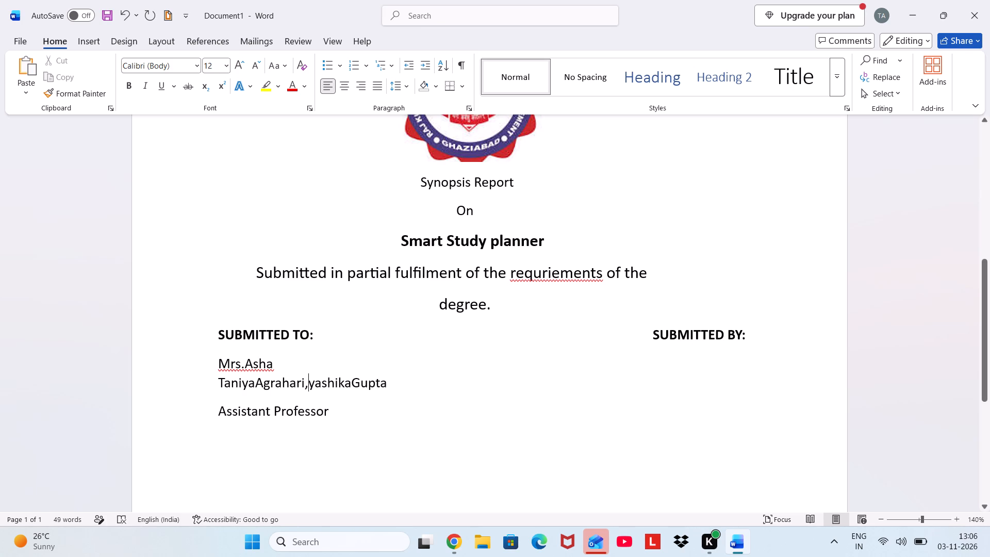
Delete just enough spaces before the first student's name to bring both names back onto the recipient's line beneath "SUBMITTED BY:".
{"action": "left_click", "coordinate": [216, 387]}
{"action": "key", "text": "BackSpace"}
{"action": "key", "text": "BackSpace"}
{"action": "key", "text": "BackSpace"}
{"action": "key", "text": "BackSpace"}
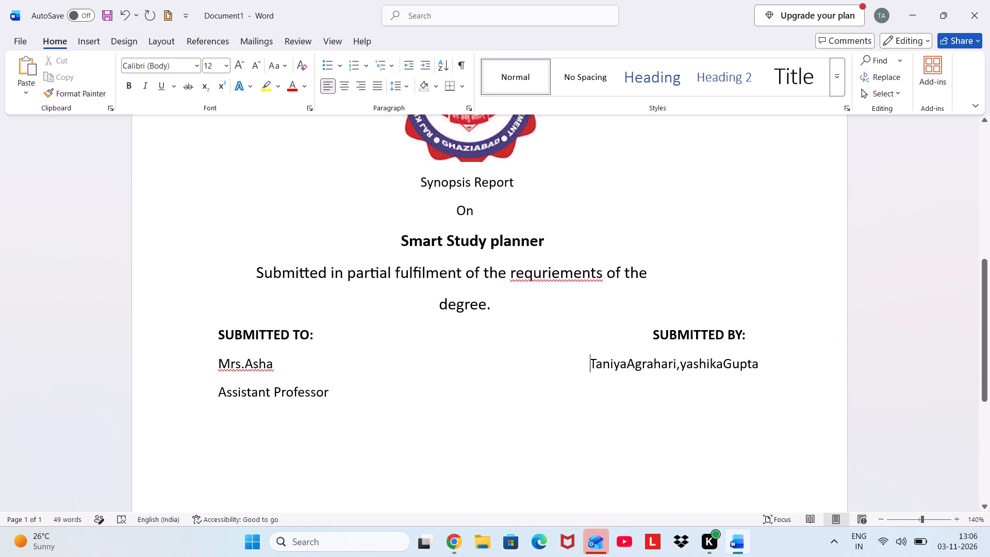
Add spaces after "Assistant Professor" until the insertion point sits beneath the start of the students' names.
{"action": "left_click", "coordinate": [408, 396]}
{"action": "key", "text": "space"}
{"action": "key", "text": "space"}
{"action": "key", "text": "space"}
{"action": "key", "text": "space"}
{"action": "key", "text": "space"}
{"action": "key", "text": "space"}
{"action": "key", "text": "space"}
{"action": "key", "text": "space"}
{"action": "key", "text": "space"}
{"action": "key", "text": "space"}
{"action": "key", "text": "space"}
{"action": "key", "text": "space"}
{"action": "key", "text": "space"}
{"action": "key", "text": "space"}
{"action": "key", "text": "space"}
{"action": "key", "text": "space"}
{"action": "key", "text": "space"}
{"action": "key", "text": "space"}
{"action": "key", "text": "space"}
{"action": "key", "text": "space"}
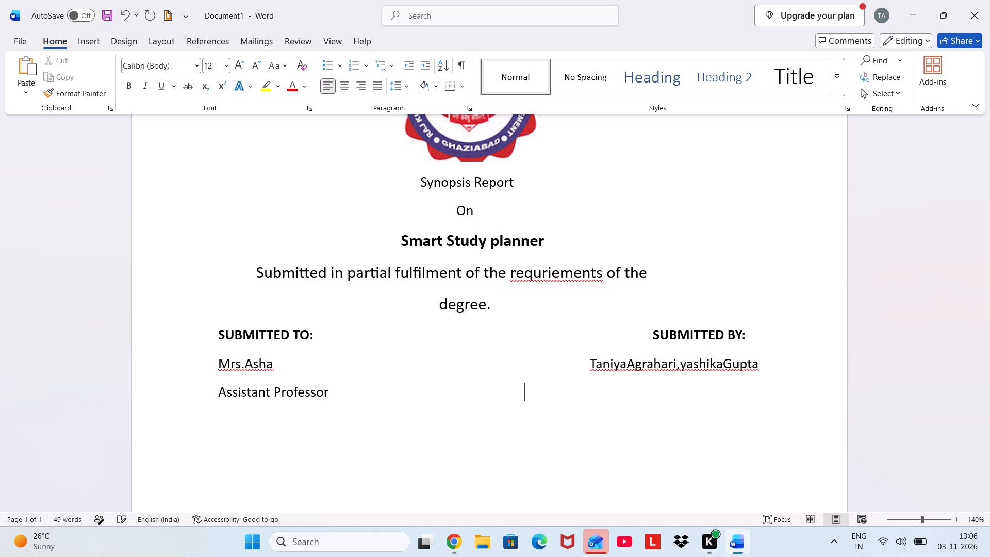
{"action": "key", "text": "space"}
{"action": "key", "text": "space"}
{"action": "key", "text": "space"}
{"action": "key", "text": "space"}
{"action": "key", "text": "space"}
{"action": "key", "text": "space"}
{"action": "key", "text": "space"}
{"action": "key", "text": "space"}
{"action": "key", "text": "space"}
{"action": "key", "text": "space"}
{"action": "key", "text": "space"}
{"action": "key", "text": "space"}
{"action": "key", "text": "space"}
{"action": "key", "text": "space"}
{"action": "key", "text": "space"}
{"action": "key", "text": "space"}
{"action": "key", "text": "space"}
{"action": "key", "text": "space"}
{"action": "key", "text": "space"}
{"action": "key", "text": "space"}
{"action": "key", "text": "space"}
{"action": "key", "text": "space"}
Add the label "Roll no." on the line below the student names.
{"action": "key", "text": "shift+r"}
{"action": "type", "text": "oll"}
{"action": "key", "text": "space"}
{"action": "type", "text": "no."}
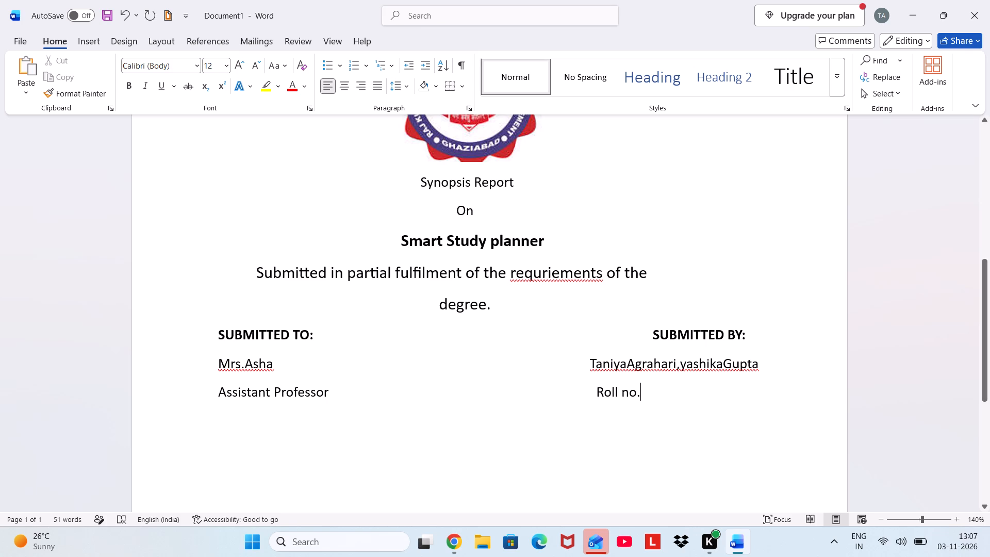
Delete several spaces before "Roll no." to make room on the line for the numbers.
{"action": "scroll", "coordinate": [408, 401], "scroll_direction": "right", "scroll_amount": 1}
{"action": "left_click", "coordinate": [581, 388]}
{"action": "left_click", "coordinate": [588, 394]}
{"action": "key", "text": "BackSpace"}
{"action": "key", "text": "BackSpace"}
{"action": "key", "text": "BackSpace"}
{"action": "key", "text": "BackSpace"}
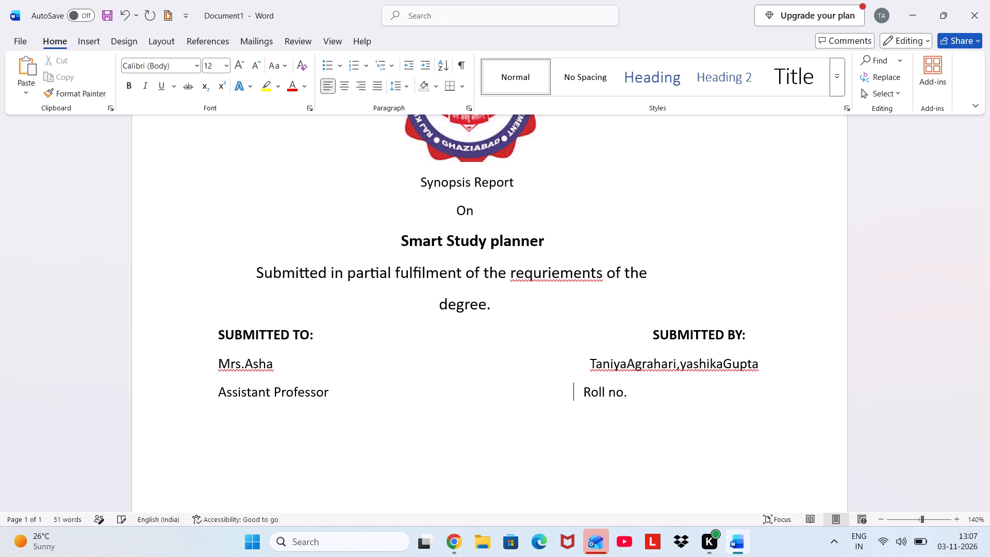
{"action": "key", "text": "BackSpace"}
{"action": "key", "text": "BackSpace"}
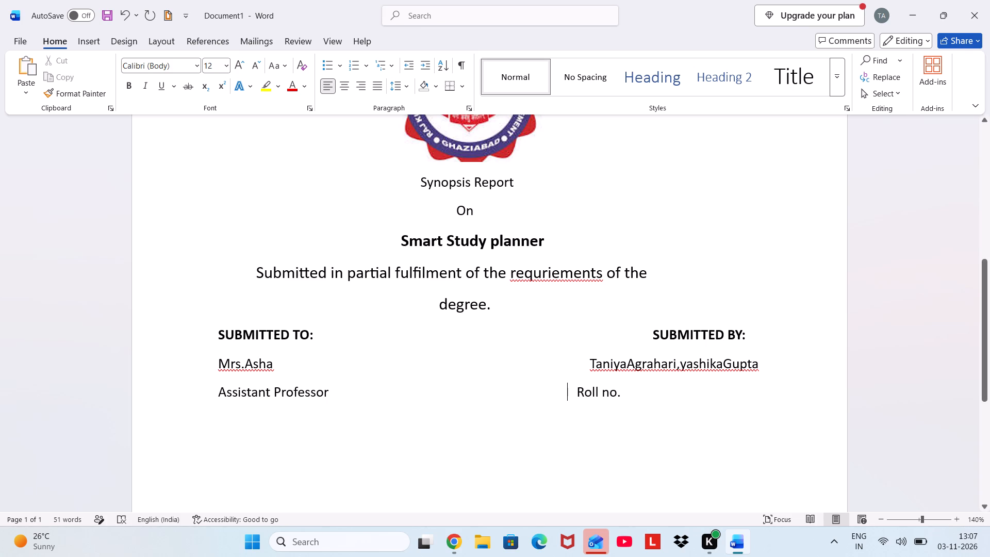
Enter the first student's roll number one space after "Roll no.".
{"action": "left_click", "coordinate": [630, 396]}
{"action": "key", "text": "BackSpace"}
{"action": "key", "text": "BackSpace"}
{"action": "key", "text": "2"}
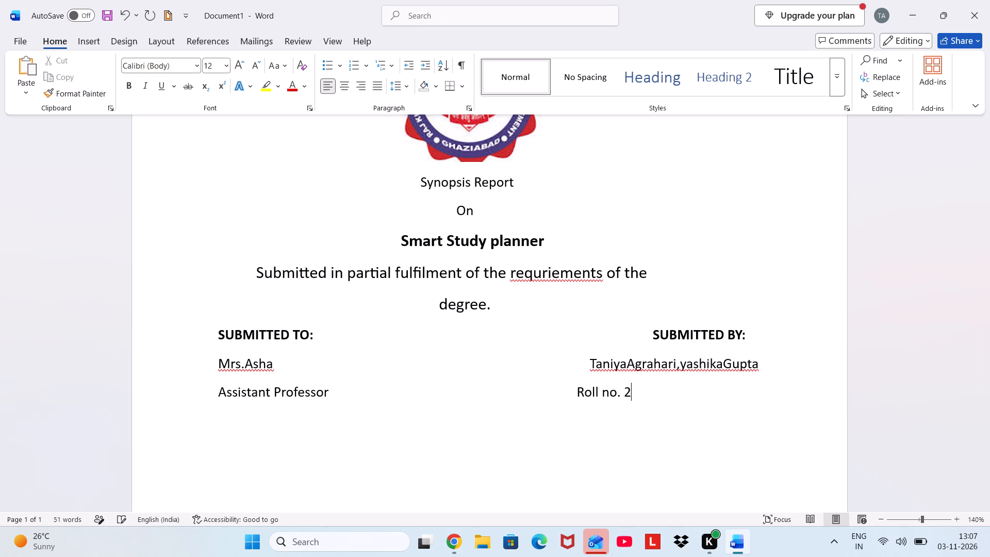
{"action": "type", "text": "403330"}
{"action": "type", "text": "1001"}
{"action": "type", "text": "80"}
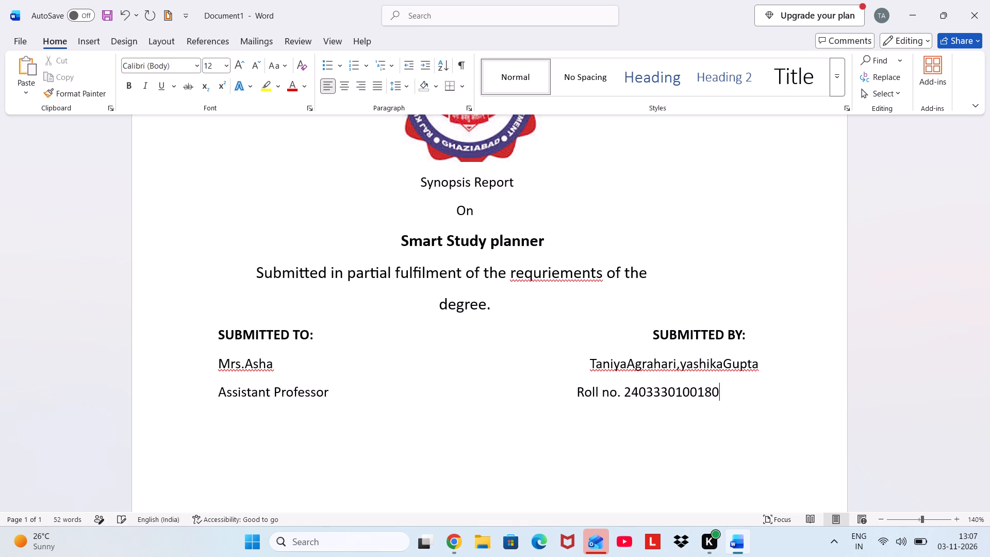
Add a comma and the second student's roll number after the first roll number.
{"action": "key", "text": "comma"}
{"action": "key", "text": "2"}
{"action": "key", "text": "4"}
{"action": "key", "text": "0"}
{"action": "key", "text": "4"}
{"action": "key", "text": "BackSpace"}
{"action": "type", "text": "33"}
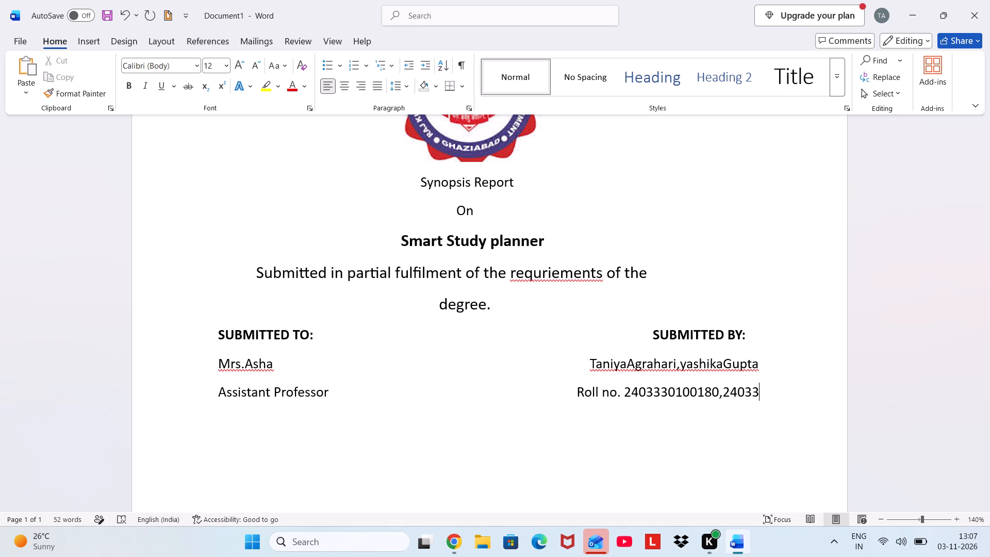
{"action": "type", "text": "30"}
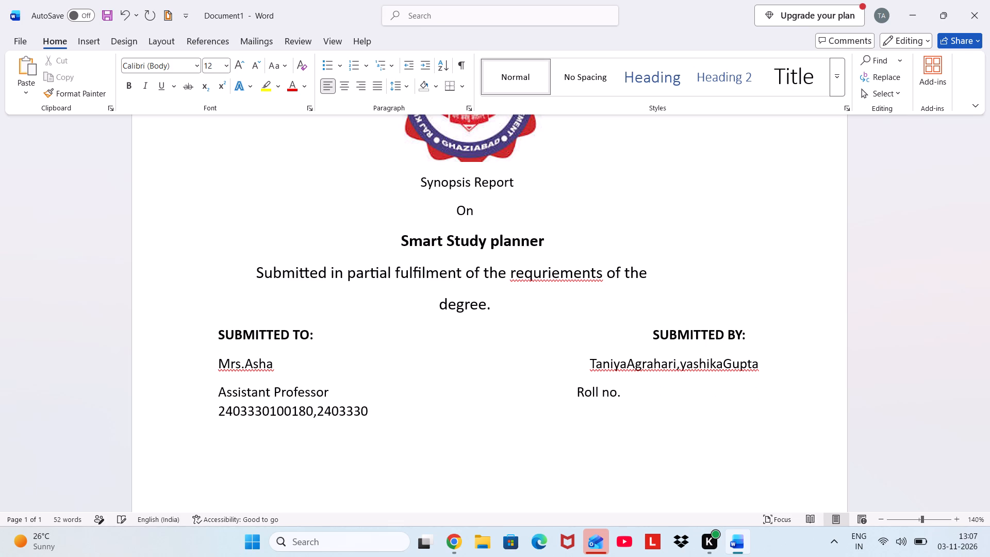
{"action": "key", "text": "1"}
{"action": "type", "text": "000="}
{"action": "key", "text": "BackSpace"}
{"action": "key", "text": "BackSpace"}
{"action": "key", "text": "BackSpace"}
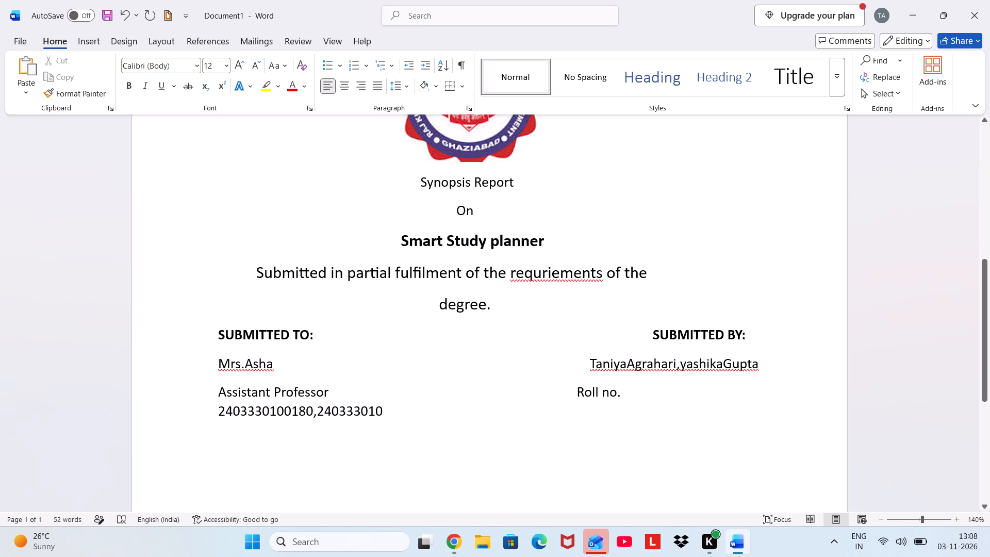
{"action": "left_click", "coordinate": [393, 408]}
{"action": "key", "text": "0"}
{"action": "key", "text": "BackSpace"}
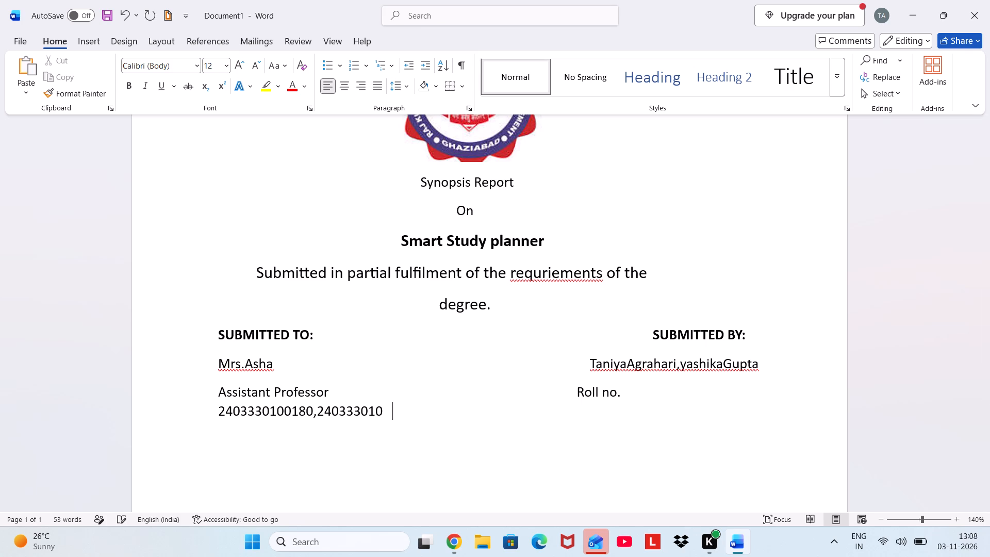
{"action": "key", "text": "BackSpace"}
{"action": "key", "text": "BackSpace"}
{"action": "key", "text": "BackSpace"}
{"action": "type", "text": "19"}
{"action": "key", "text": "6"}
Delete the "Roll no." label before the two roll numbers so they move up beside "Assistant Professor".
{"action": "left_click", "coordinate": [215, 407]}
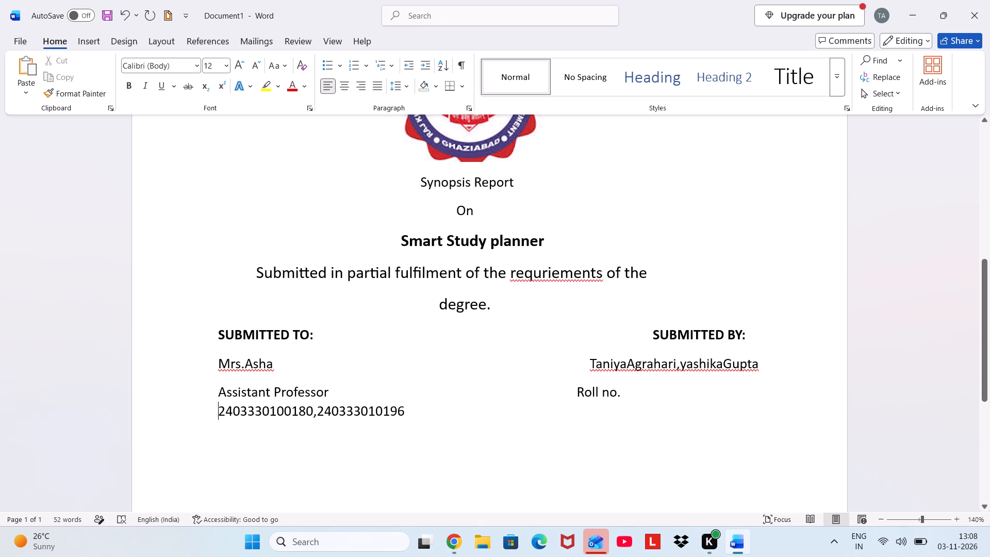
{"action": "key", "text": "BackSpace"}
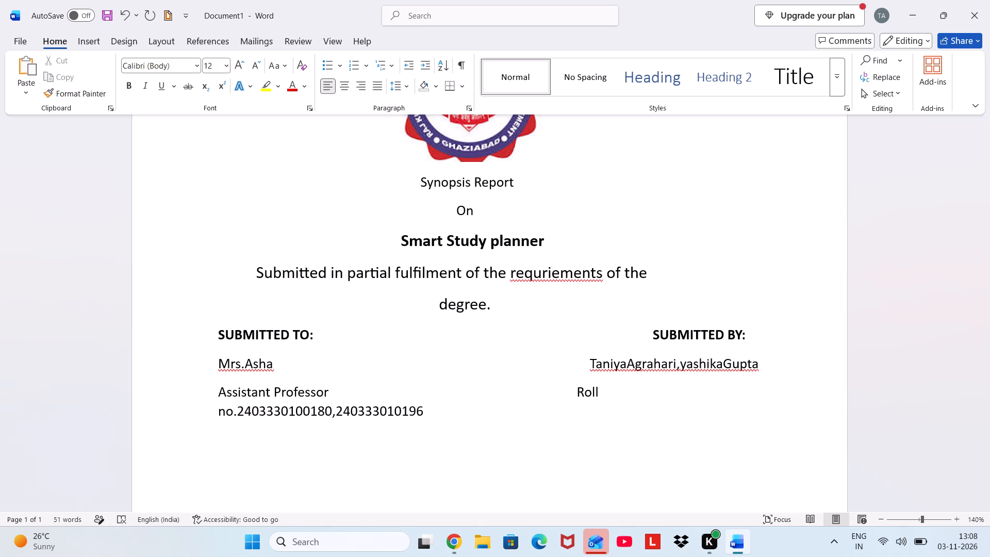
{"action": "key", "text": "BackSpace"}
{"action": "key", "text": "BackSpace"}
{"action": "key", "text": "BackSpace"}
{"action": "key", "text": "BackSpace"}
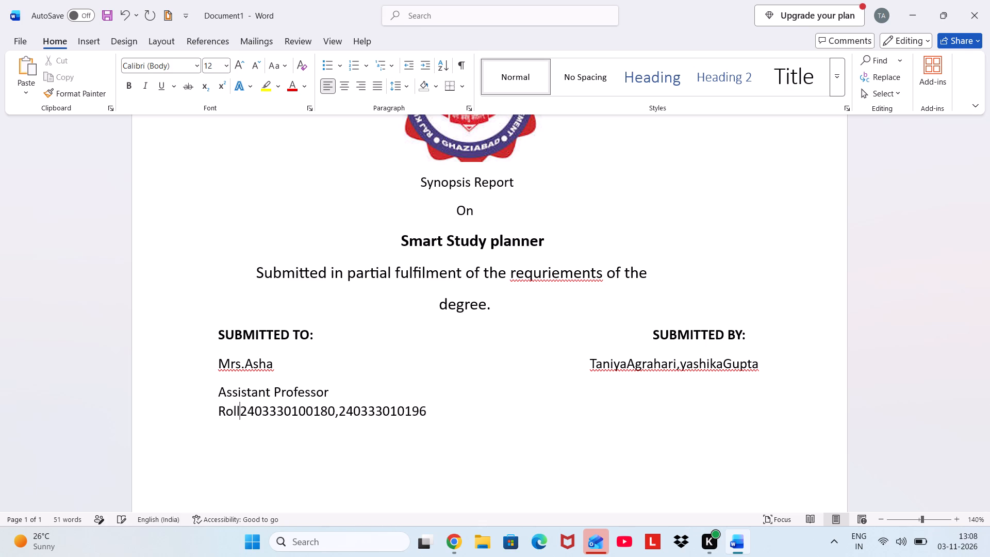
{"action": "key", "text": "BackSpace"}
{"action": "key", "text": "BackSpace"}
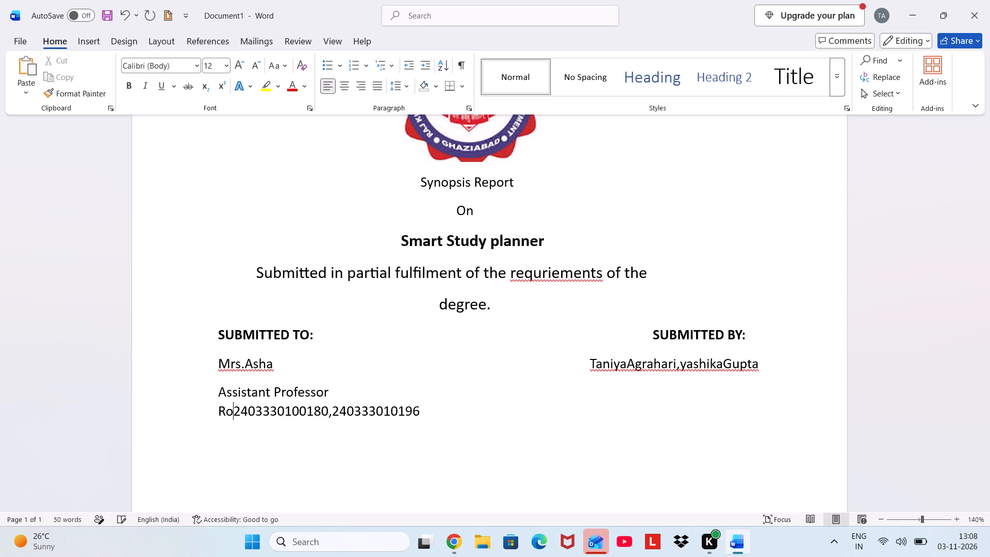
{"action": "key", "text": "BackSpace"}
{"action": "key", "text": "BackSpace"}
{"action": "key", "text": "BackSpace"}
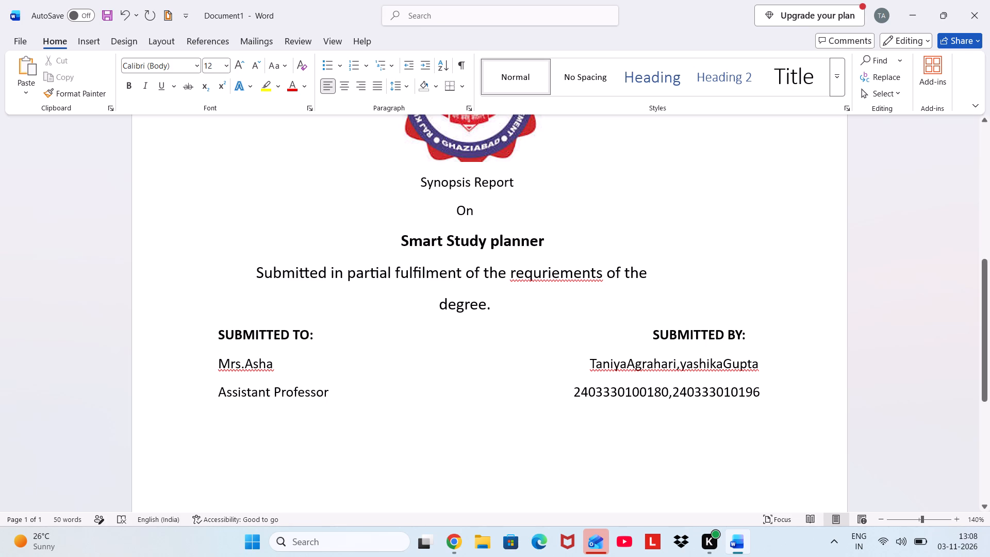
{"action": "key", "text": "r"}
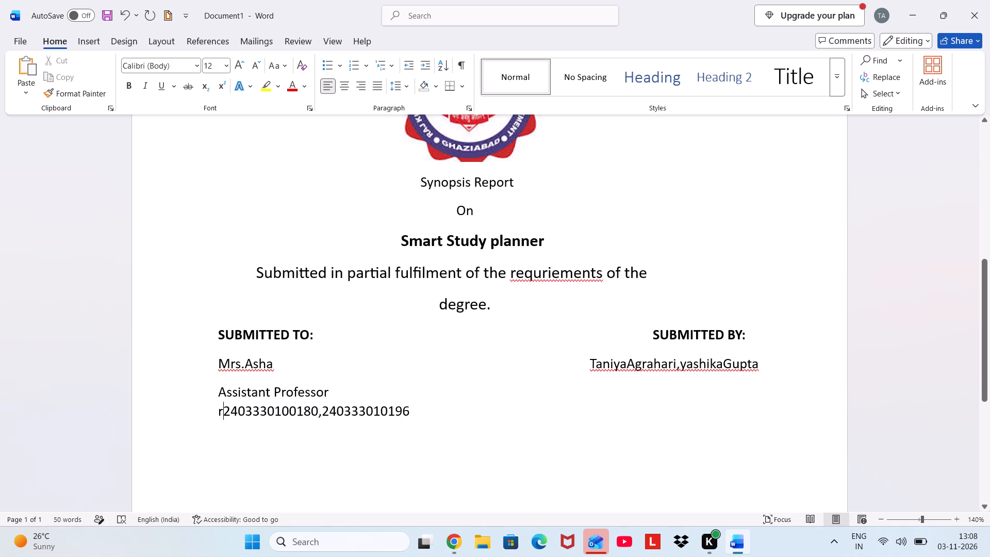
{"action": "key", "text": "BackSpace"}
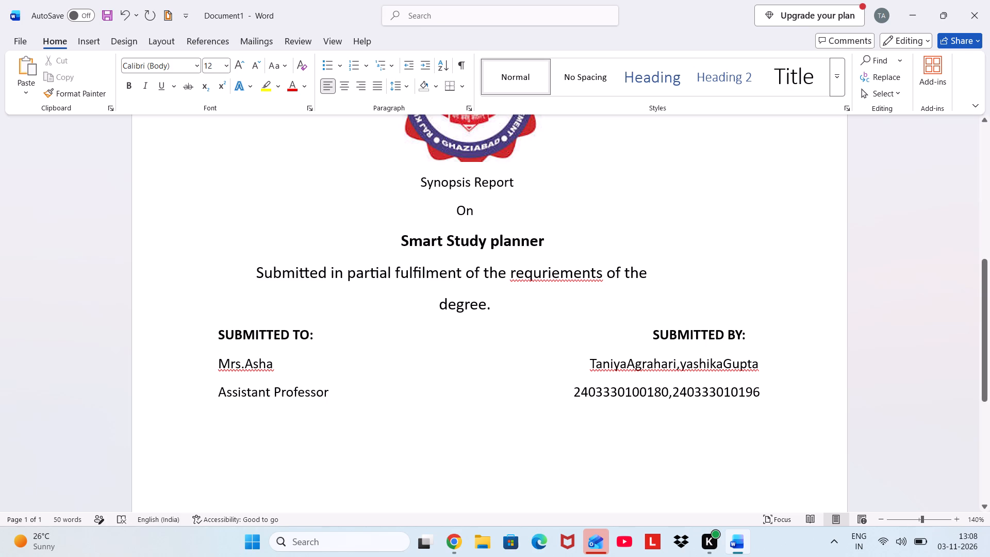
Insert several spaces after the comma between the two roll numbers to separate the second number from the first.
{"action": "left_click", "coordinate": [668, 390]}
{"action": "left_click", "coordinate": [673, 391]}
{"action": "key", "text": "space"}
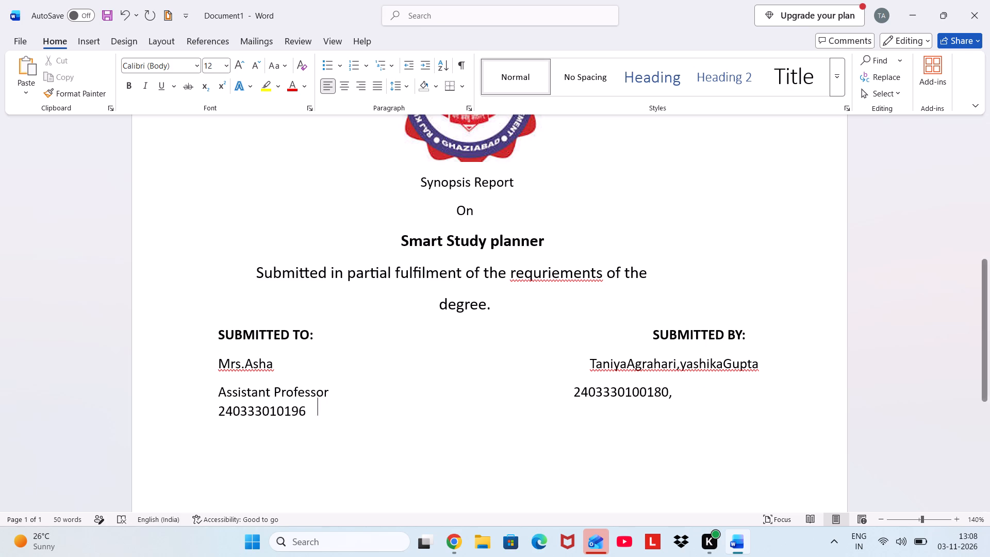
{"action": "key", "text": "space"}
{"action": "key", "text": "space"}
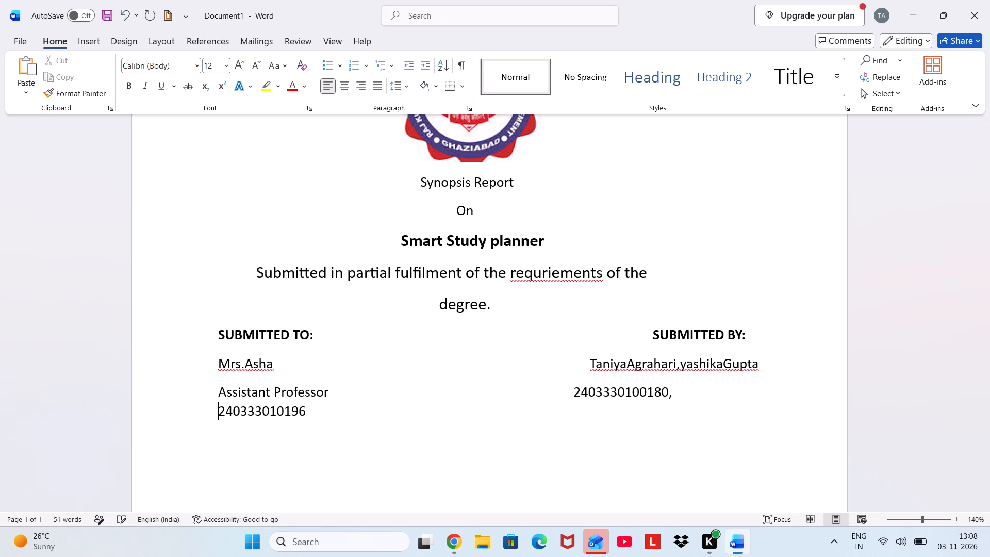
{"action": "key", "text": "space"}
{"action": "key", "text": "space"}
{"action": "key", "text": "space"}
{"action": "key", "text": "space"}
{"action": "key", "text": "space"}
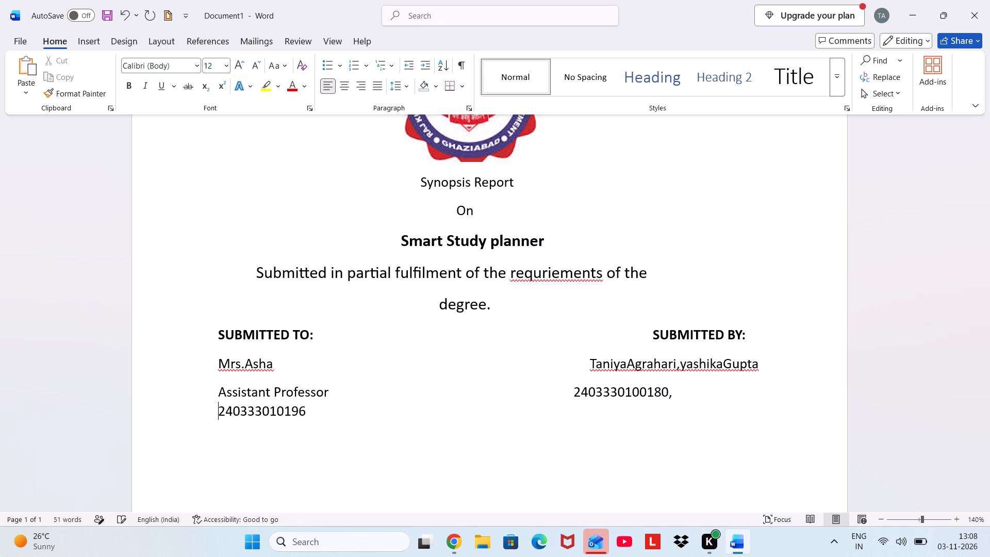
{"action": "left_click", "coordinate": [673, 391]}
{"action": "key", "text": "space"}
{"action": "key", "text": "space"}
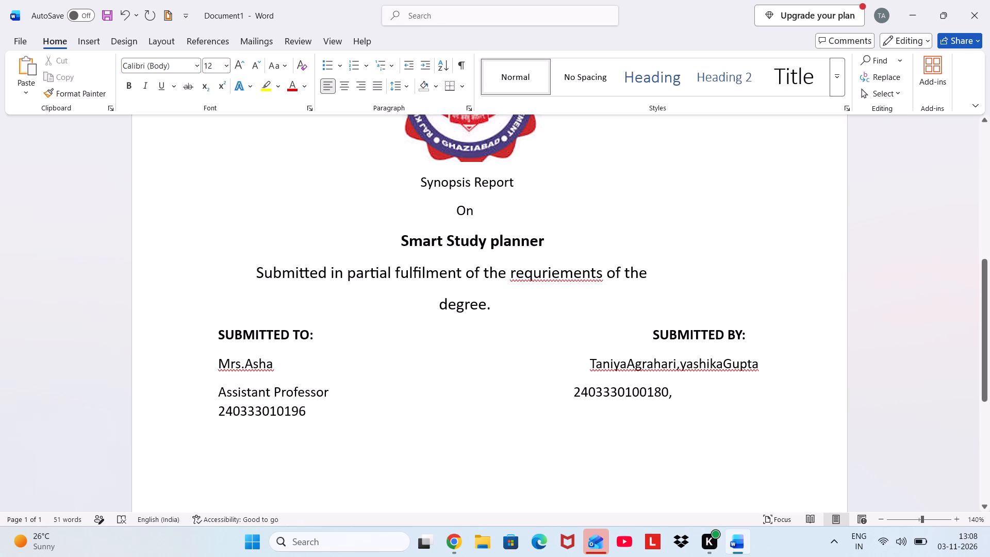
Adjust the spaces before the first roll number to shift it under the start of the student names.
{"action": "left_click", "coordinate": [566, 404]}
{"action": "left_click", "coordinate": [564, 399]}
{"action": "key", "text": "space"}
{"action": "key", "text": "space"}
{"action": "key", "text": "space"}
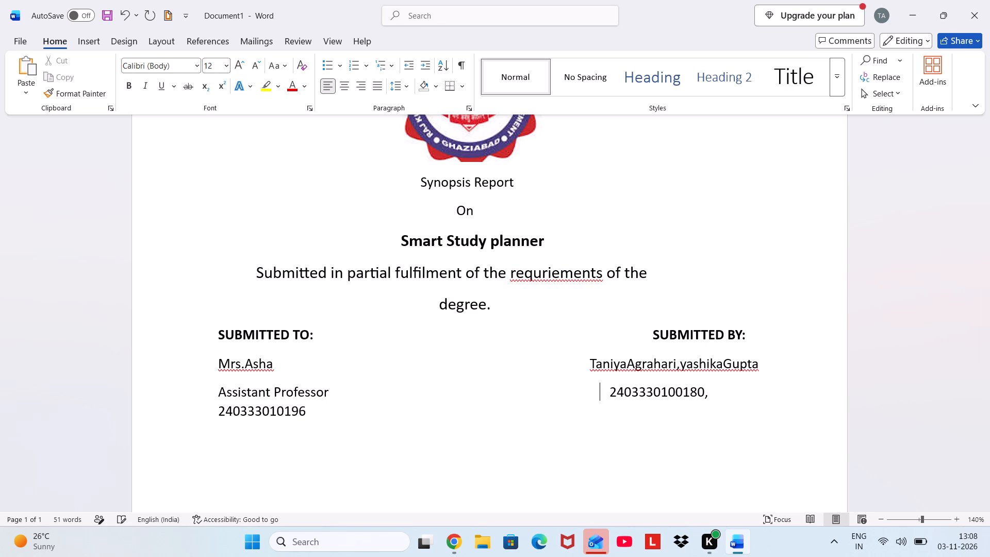
{"action": "key", "text": "BackSpace"}
{"action": "key", "text": "BackSpace"}
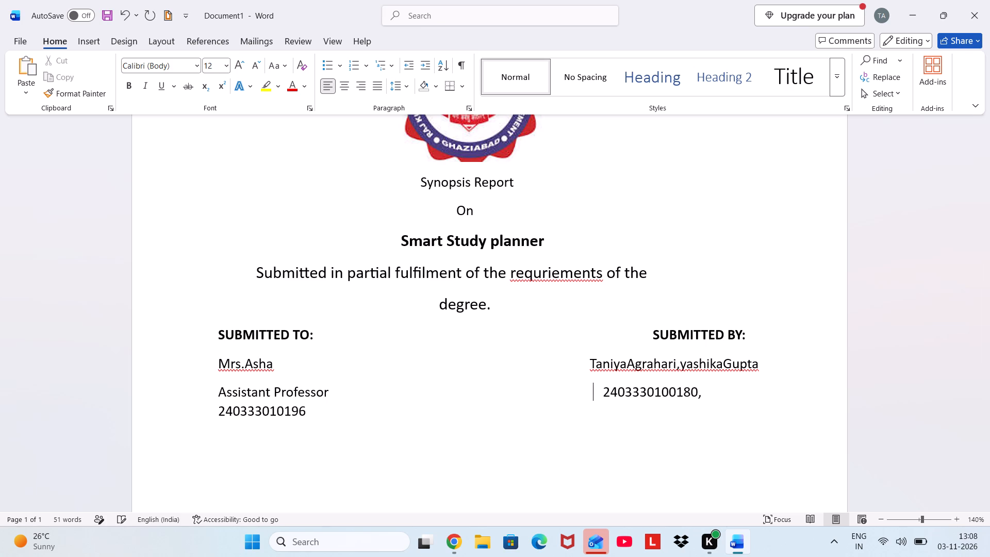
{"action": "key", "text": "BackSpace"}
Add the label "Roll No." before the first roll number, with a capital N.
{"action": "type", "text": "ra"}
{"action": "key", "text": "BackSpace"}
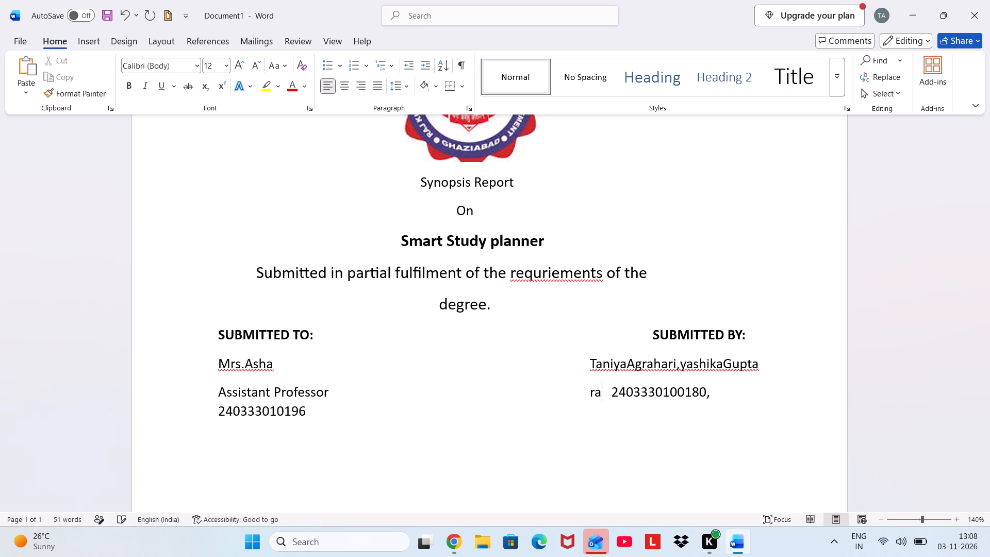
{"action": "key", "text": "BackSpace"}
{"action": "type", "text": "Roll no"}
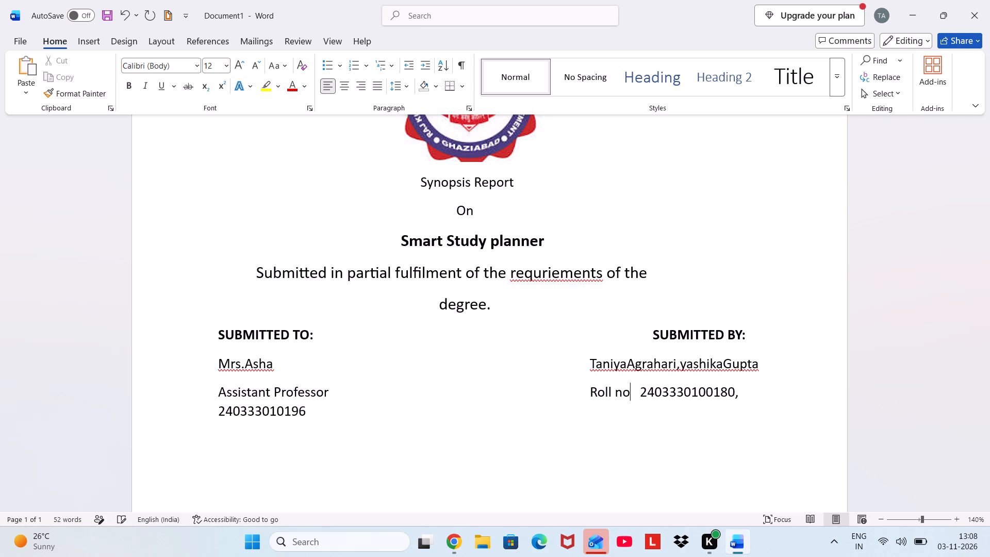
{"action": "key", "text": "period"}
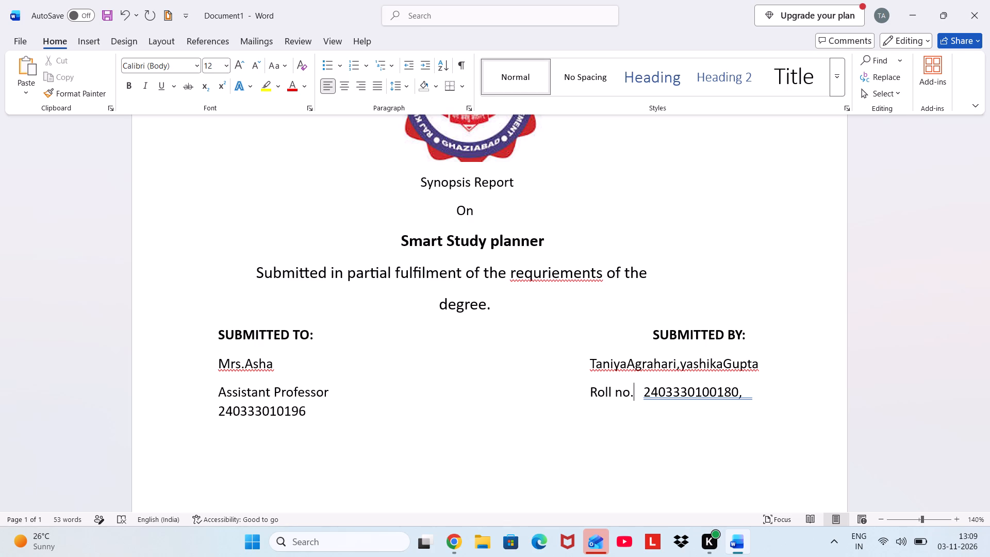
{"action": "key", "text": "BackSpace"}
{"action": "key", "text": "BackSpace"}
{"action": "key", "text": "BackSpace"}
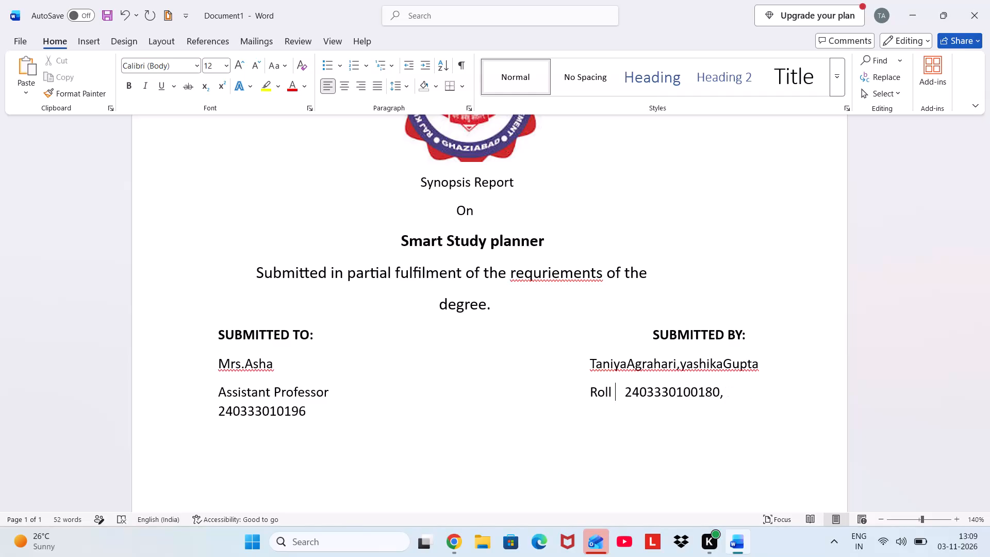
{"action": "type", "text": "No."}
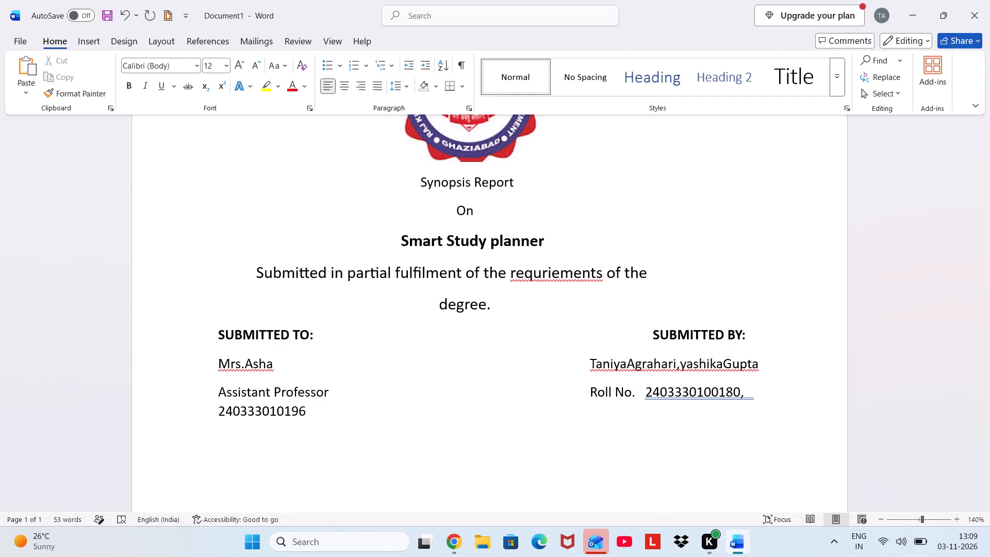
Remove the extra spaces between the "Roll No." label and the first roll number.
{"action": "left_click", "coordinate": [626, 368]}
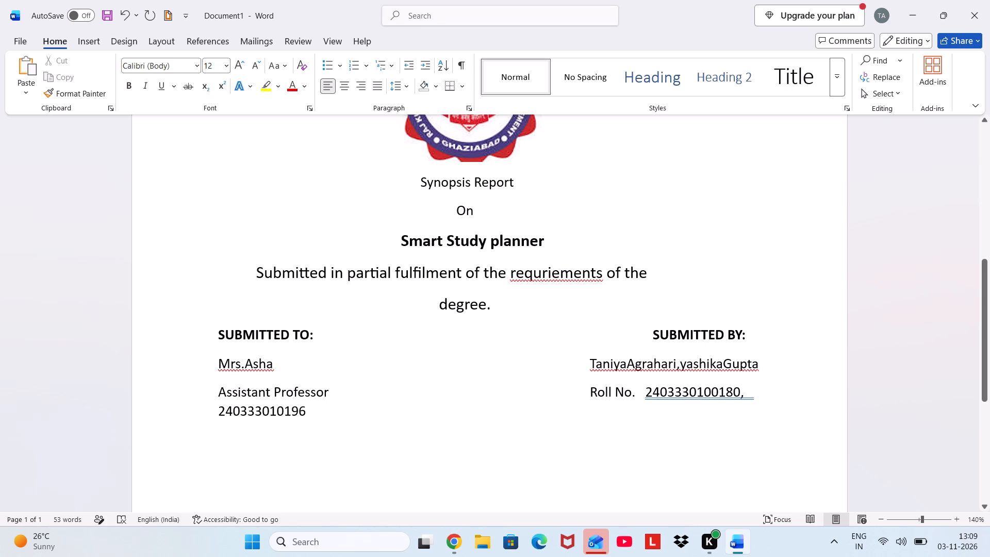
{"action": "left_click", "coordinate": [641, 385]}
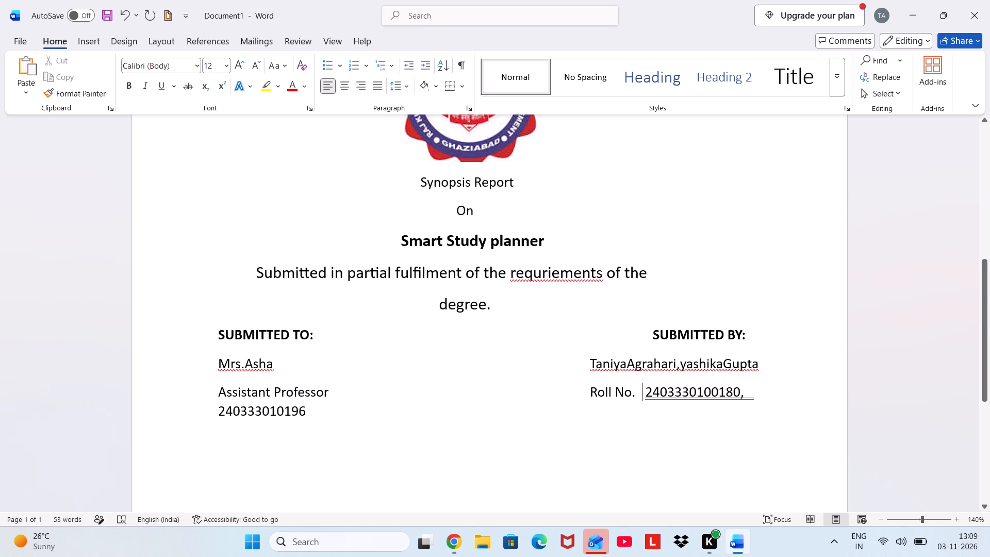
{"action": "left_click", "coordinate": [641, 385]}
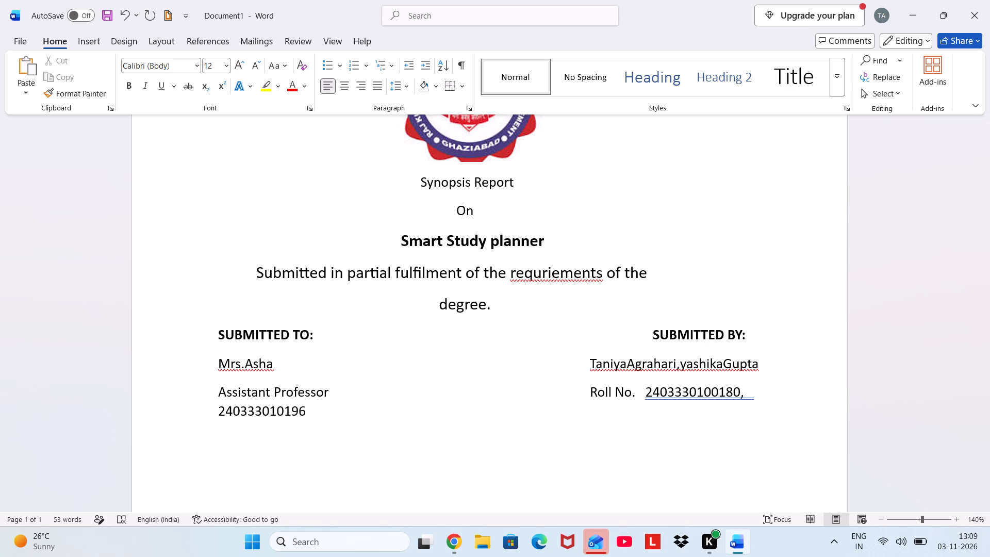
{"action": "key", "text": "BackSpace"}
{"action": "key", "text": "BackSpace"}
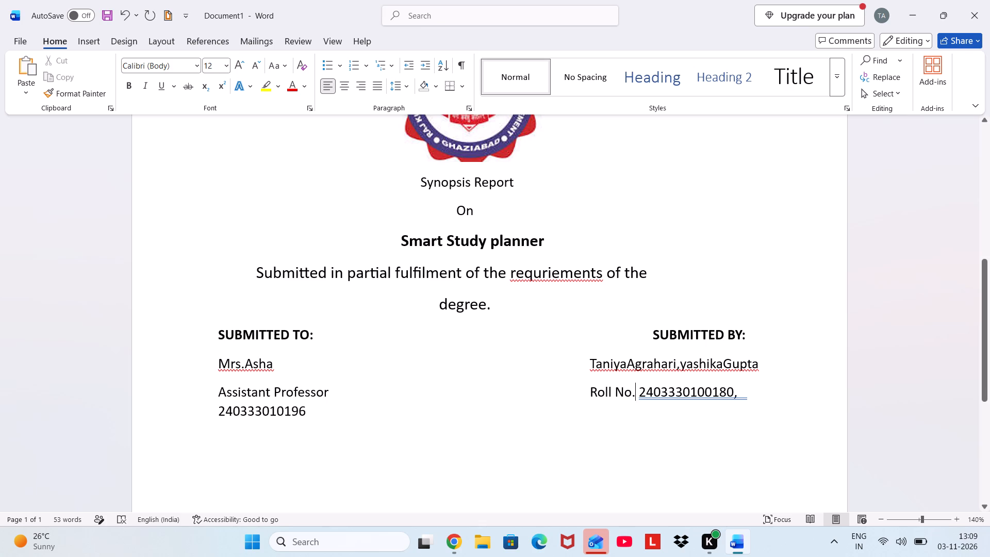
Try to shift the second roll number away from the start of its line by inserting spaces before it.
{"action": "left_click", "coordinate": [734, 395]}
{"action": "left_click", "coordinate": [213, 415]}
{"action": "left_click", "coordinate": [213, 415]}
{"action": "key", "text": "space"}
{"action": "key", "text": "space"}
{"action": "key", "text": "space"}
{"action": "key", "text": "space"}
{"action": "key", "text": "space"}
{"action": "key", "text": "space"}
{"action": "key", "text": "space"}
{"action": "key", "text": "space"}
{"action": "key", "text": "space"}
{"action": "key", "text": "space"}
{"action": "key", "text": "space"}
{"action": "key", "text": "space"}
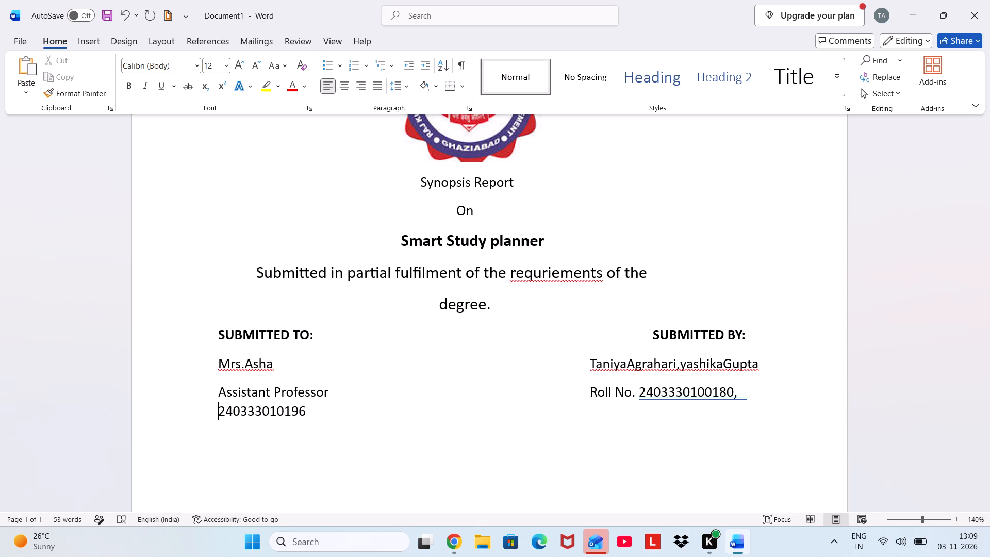
Add "DEPARTMENT OF CSE" in capitals under "Assistant Professor", directly before the second roll number.
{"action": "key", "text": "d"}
{"action": "key", "text": "BackSpace"}
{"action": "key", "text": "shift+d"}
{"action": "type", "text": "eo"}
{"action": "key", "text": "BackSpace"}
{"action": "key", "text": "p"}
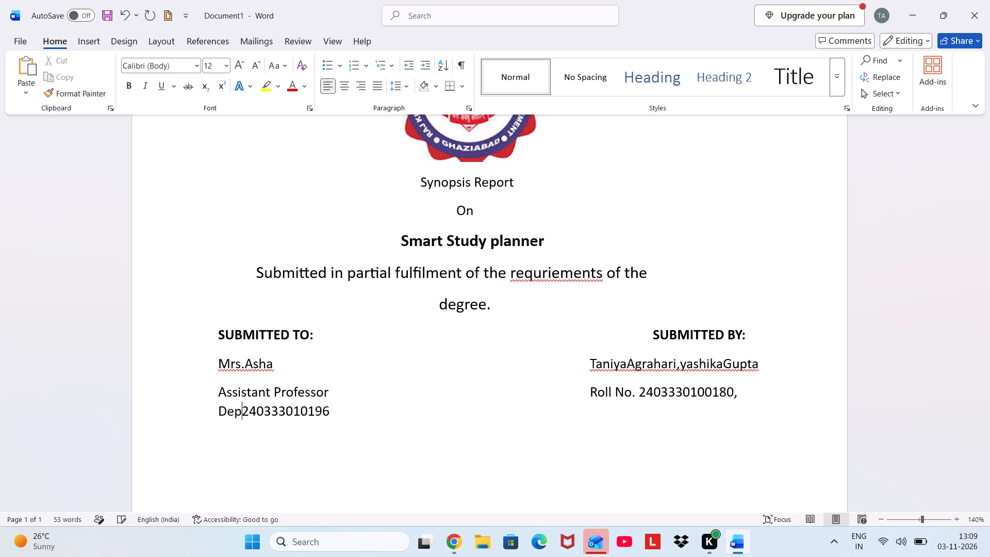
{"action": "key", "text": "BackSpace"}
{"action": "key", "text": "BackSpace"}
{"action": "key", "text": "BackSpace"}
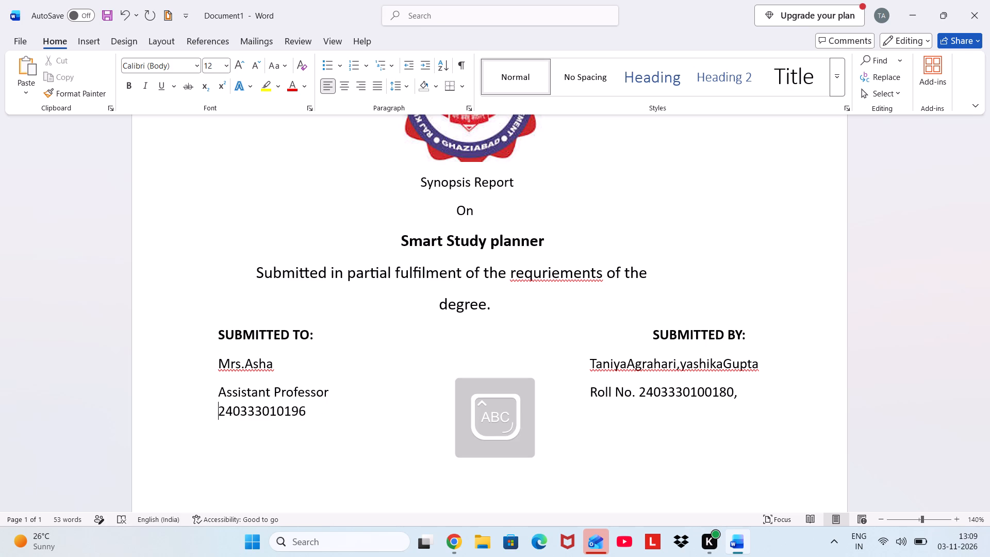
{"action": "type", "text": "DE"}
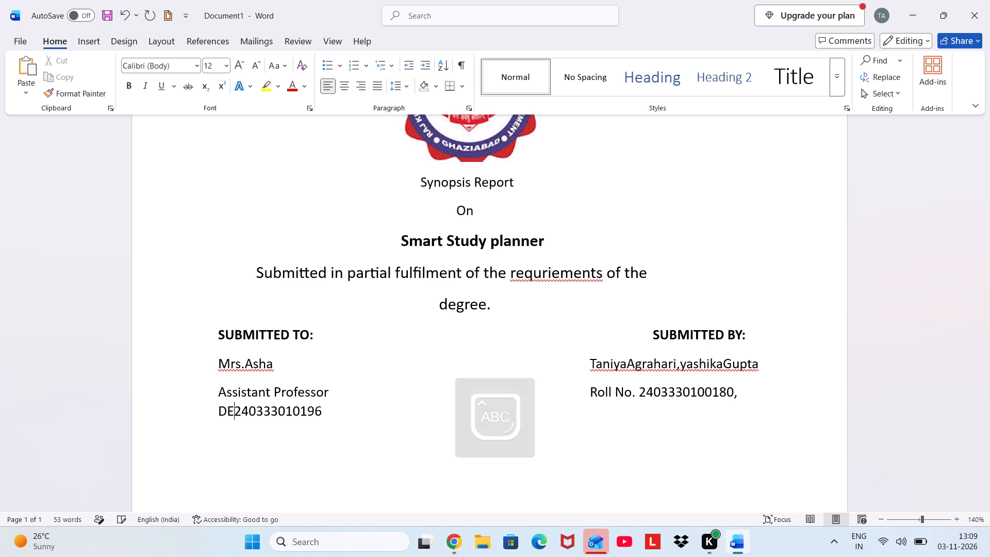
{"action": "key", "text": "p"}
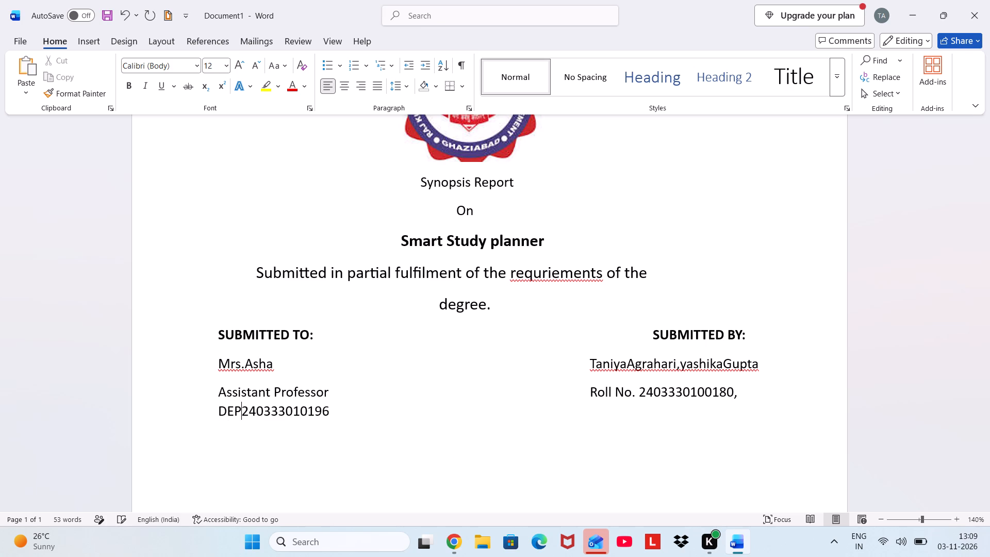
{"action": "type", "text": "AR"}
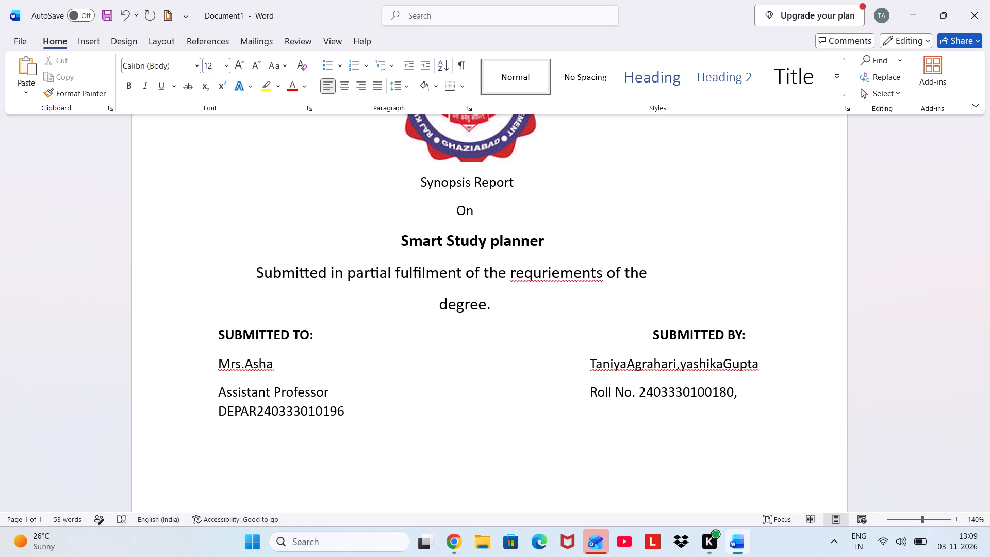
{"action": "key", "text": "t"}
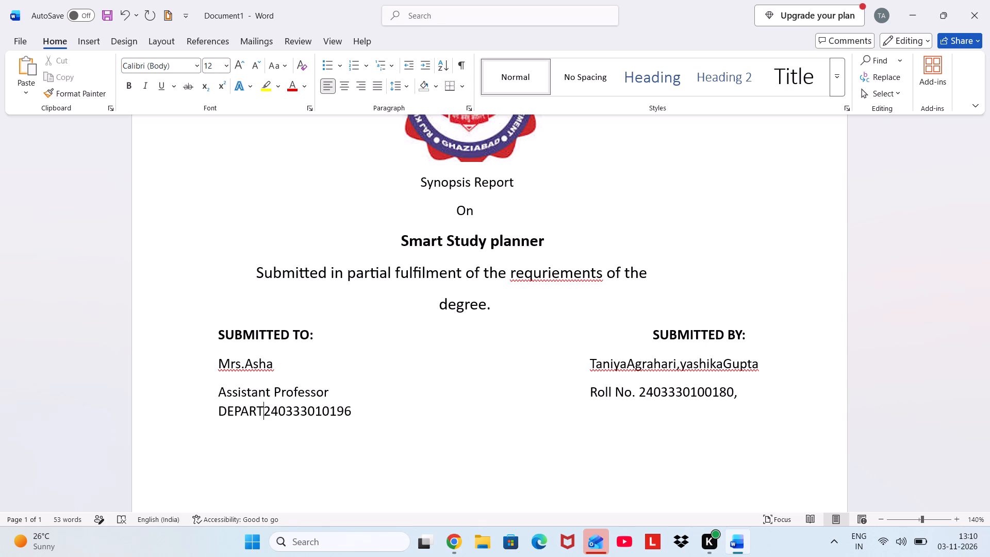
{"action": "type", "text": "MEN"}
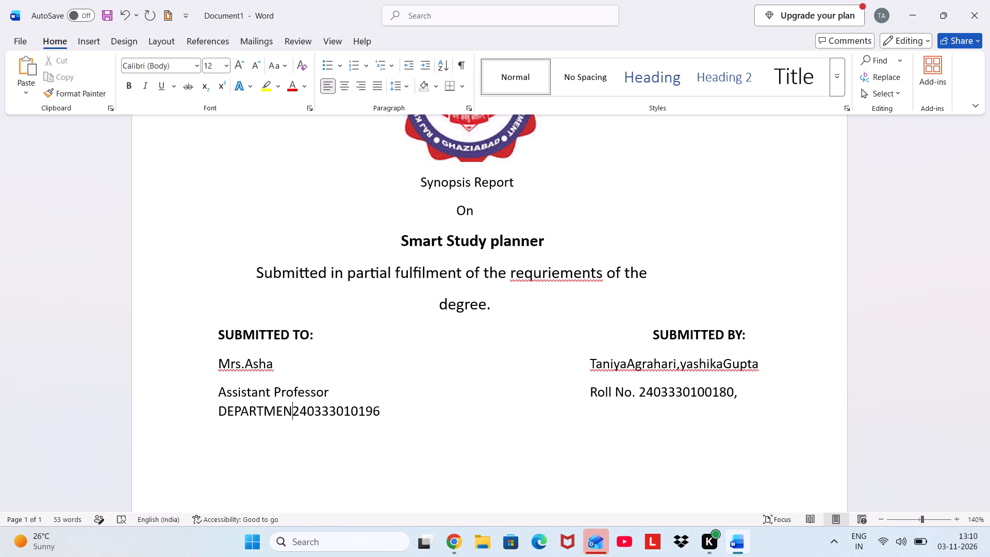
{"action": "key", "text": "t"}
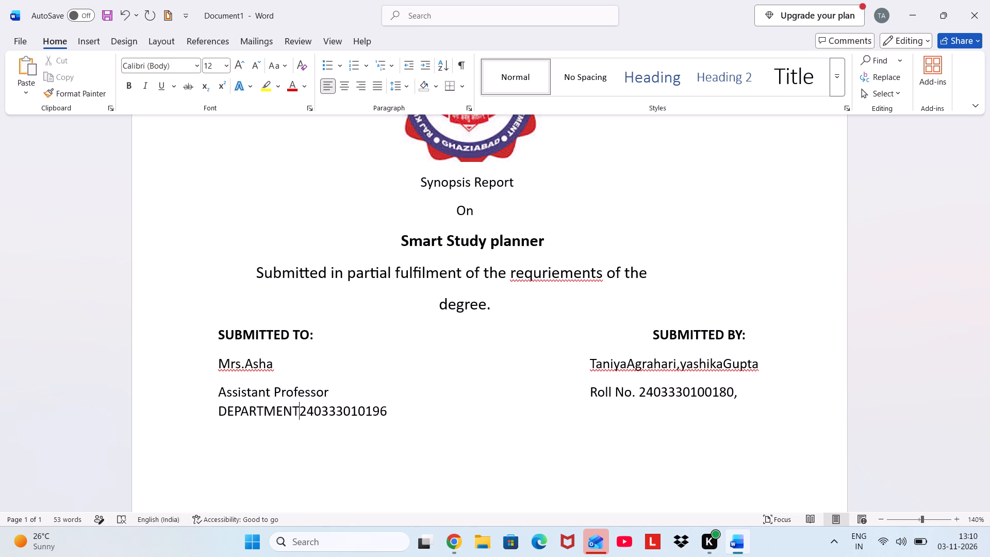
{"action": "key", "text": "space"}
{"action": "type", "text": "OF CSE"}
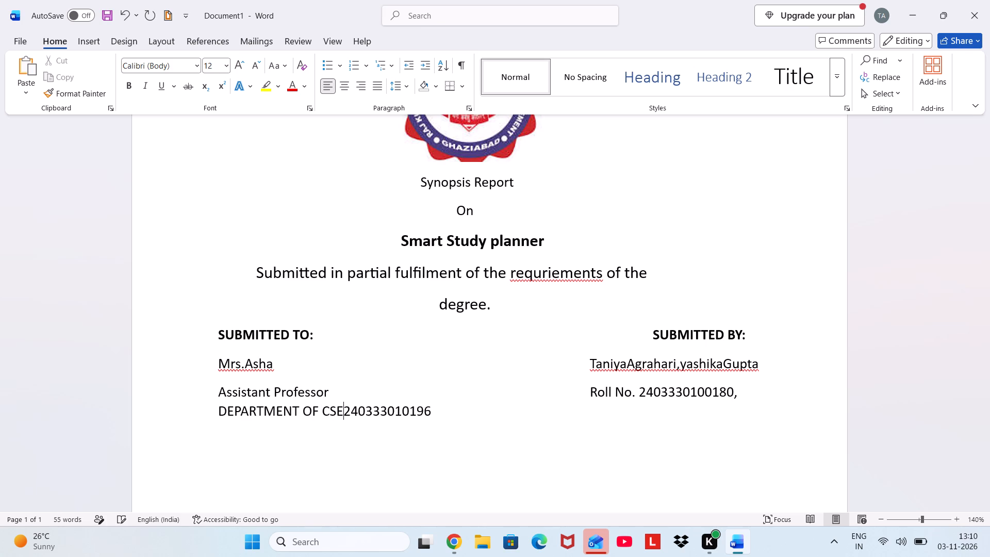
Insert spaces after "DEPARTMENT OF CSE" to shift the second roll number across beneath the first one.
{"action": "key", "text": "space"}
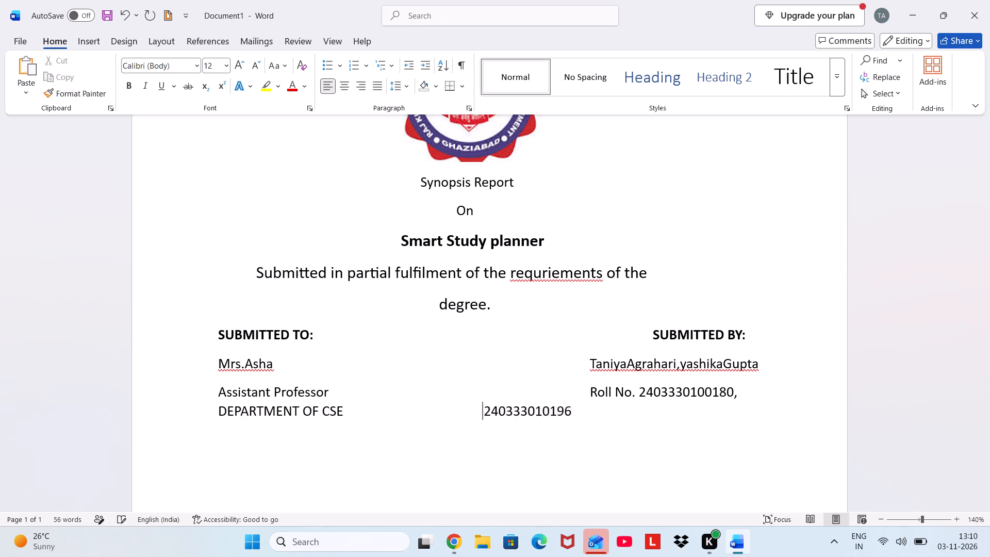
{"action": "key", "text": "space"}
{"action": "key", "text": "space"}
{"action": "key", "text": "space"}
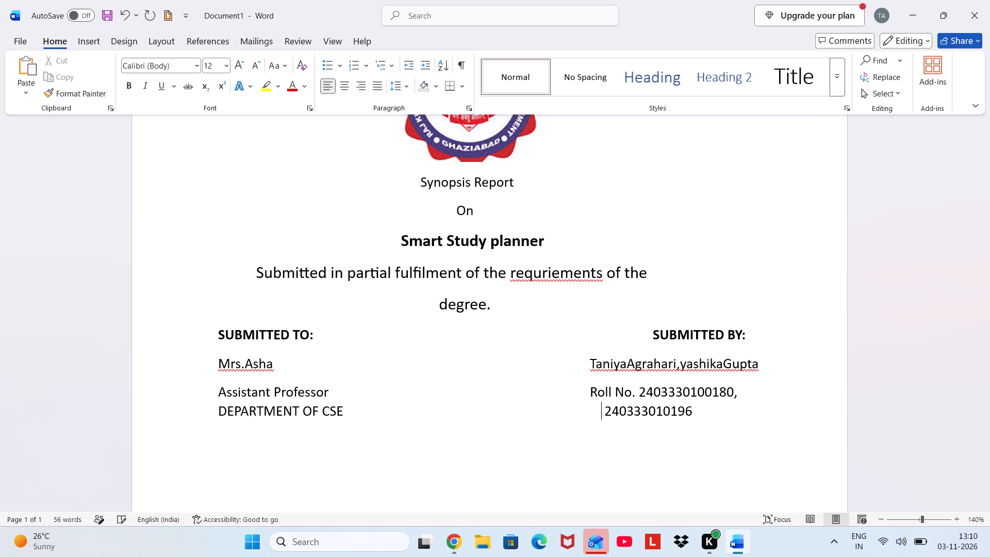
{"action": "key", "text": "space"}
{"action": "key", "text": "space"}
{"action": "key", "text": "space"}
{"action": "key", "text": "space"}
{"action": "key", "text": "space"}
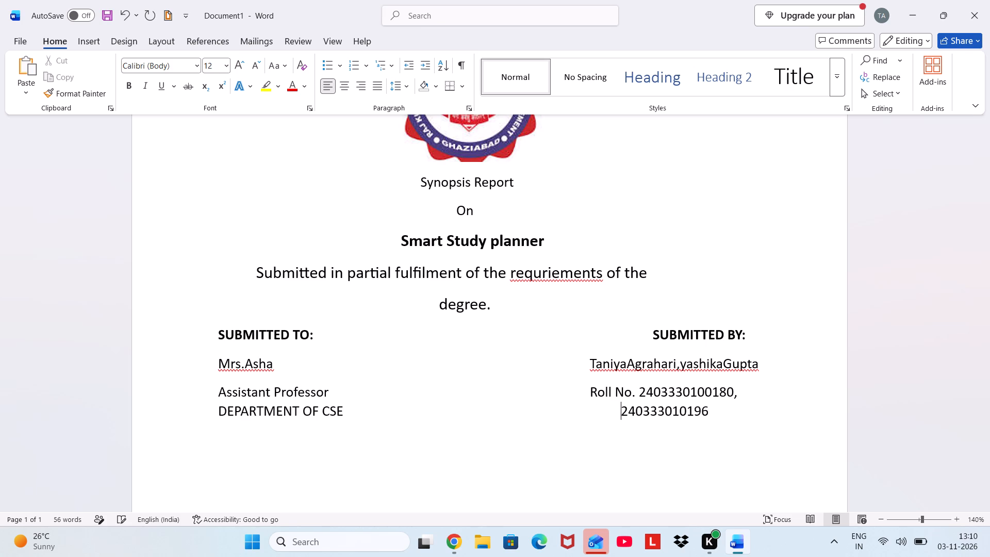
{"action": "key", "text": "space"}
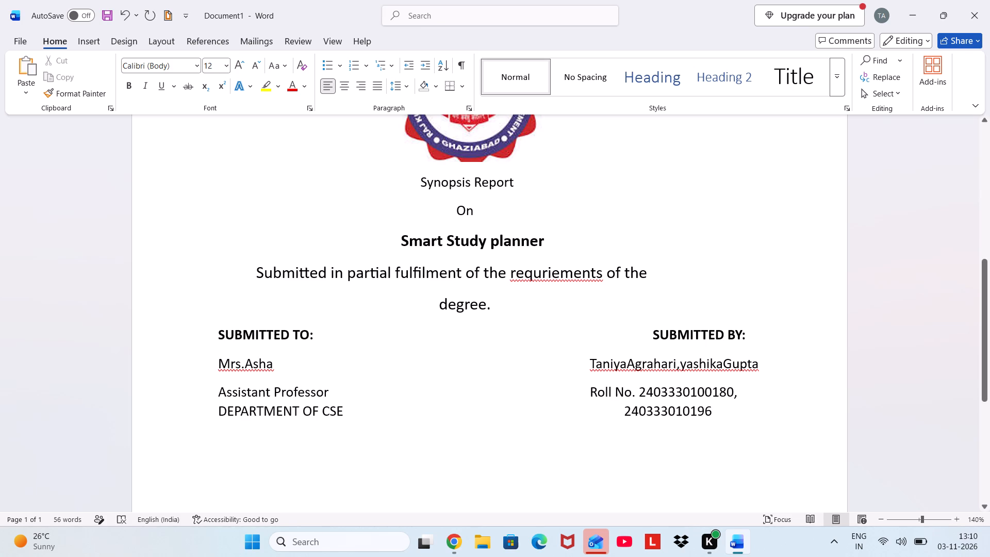
Remove the trailing space after the second roll number and change its last digit to 5.
{"action": "left_click", "coordinate": [720, 414]}
{"action": "key", "text": "BackSpace"}
{"action": "key", "text": "BackSpace"}
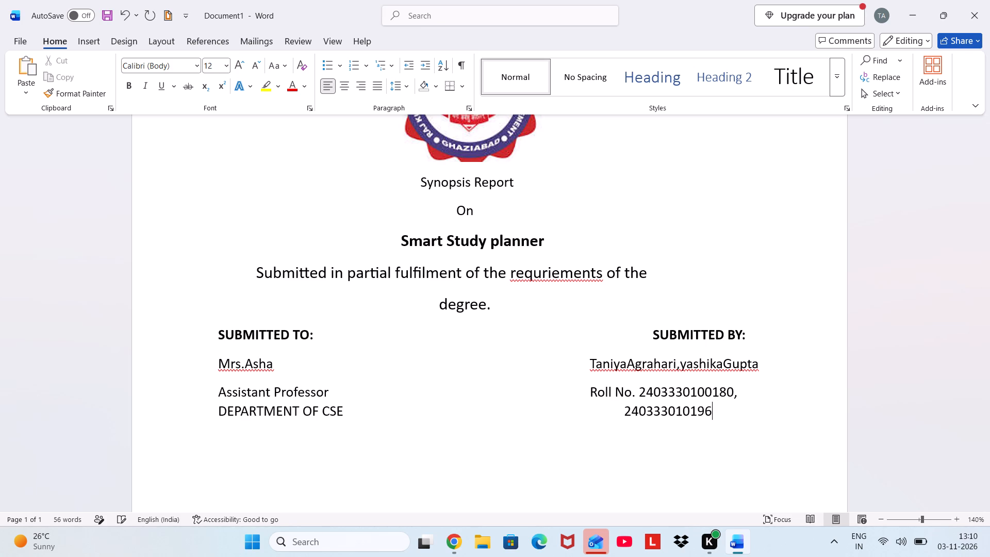
{"action": "key", "text": "BackSpace"}
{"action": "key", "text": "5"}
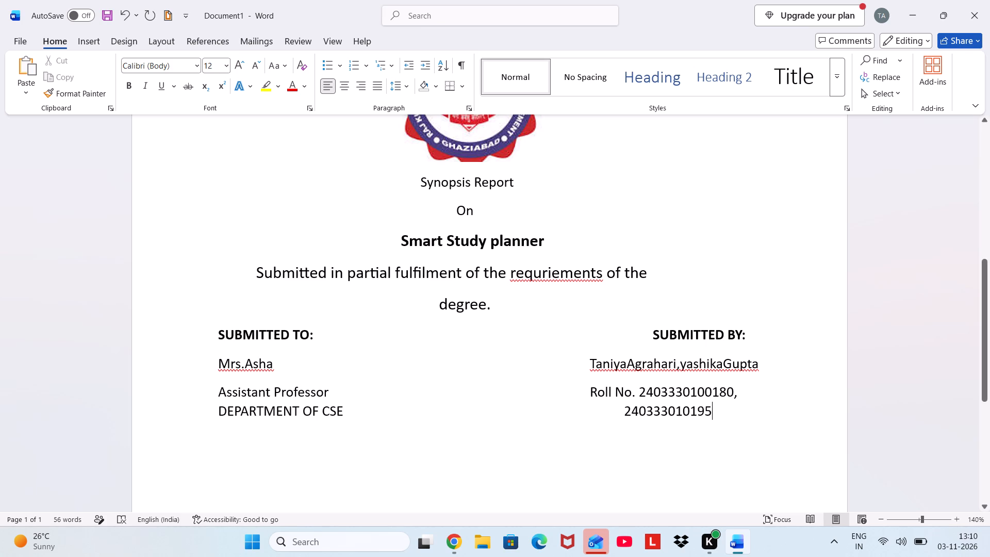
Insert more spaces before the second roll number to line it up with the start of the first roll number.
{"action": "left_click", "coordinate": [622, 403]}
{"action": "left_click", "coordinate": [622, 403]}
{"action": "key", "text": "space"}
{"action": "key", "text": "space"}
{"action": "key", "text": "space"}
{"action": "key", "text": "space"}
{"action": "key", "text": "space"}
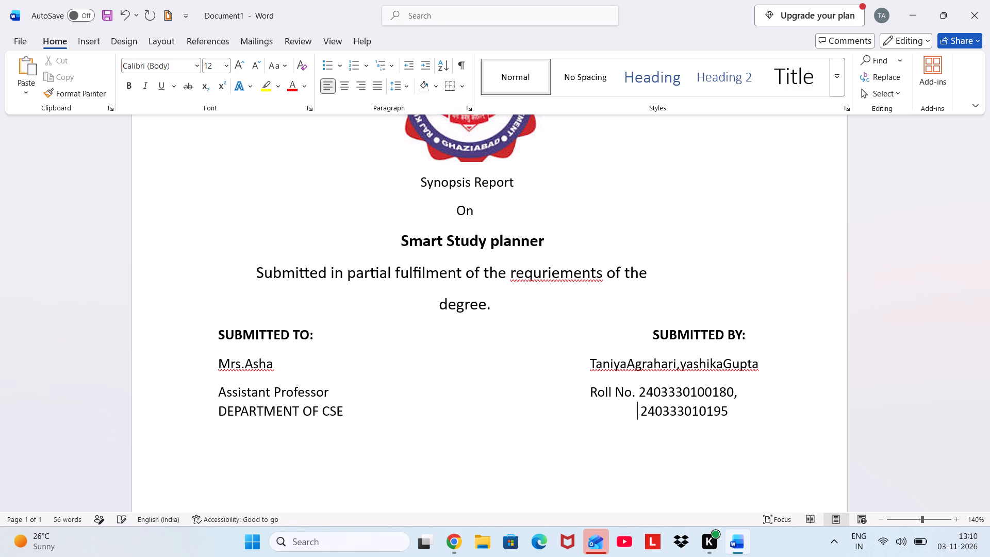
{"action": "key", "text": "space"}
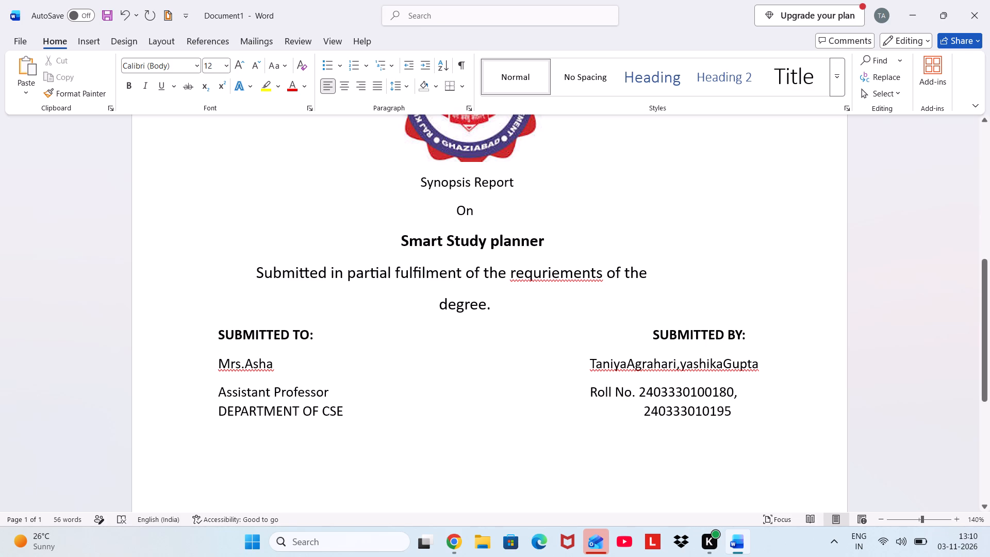
Move "DEPARTMENT OF CSE" and the spaces after it to a separate line below the second roll number.
{"action": "left_click", "coordinate": [371, 417]}
{"action": "left_click", "coordinate": [375, 413]}
{"action": "left_click_drag", "start_coordinate": [576, 409], "coordinate": [273, 412]}
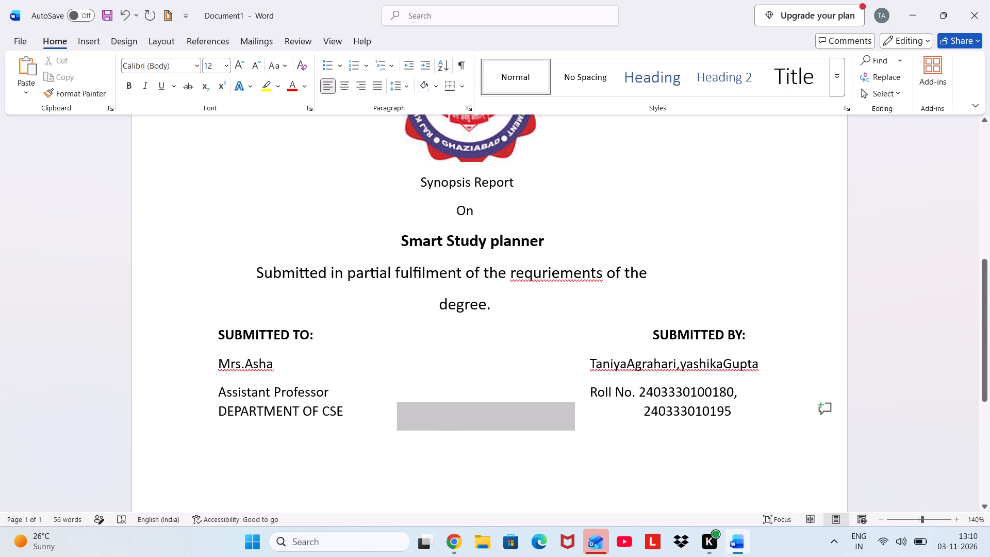
{"action": "left_click_drag", "start_coordinate": [273, 412], "coordinate": [224, 421]}
{"action": "left_click_drag", "start_coordinate": [224, 421], "coordinate": [238, 443]}
{"action": "left_click", "coordinate": [238, 443]}
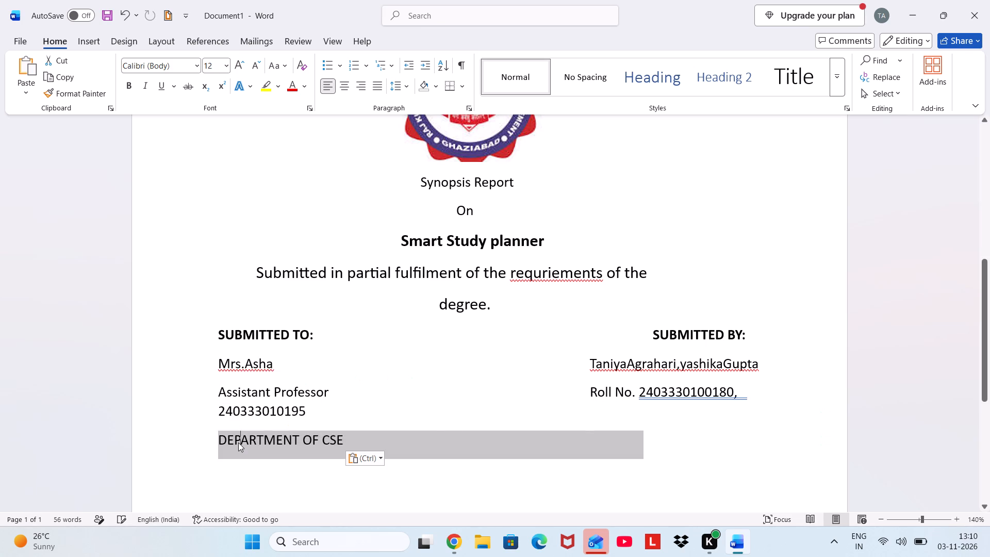
Copy the second roll number and delete it from its line, bringing "DEPARTMENT OF CSE" up beneath "Assistant Professor".
{"action": "left_click_drag", "start_coordinate": [329, 414], "coordinate": [263, 386]}
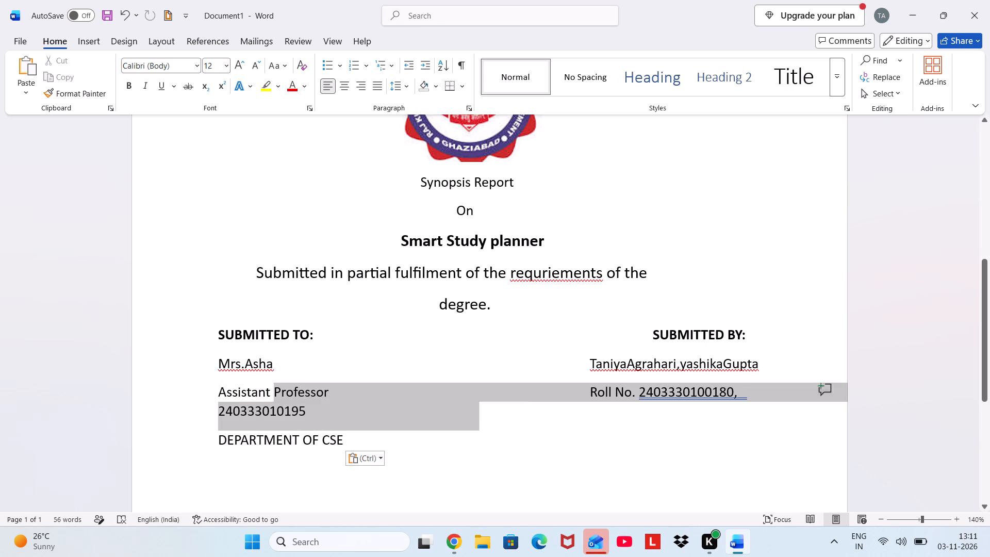
{"action": "left_click_drag", "start_coordinate": [263, 386], "coordinate": [220, 407]}
{"action": "key", "text": "ctrl+c"}
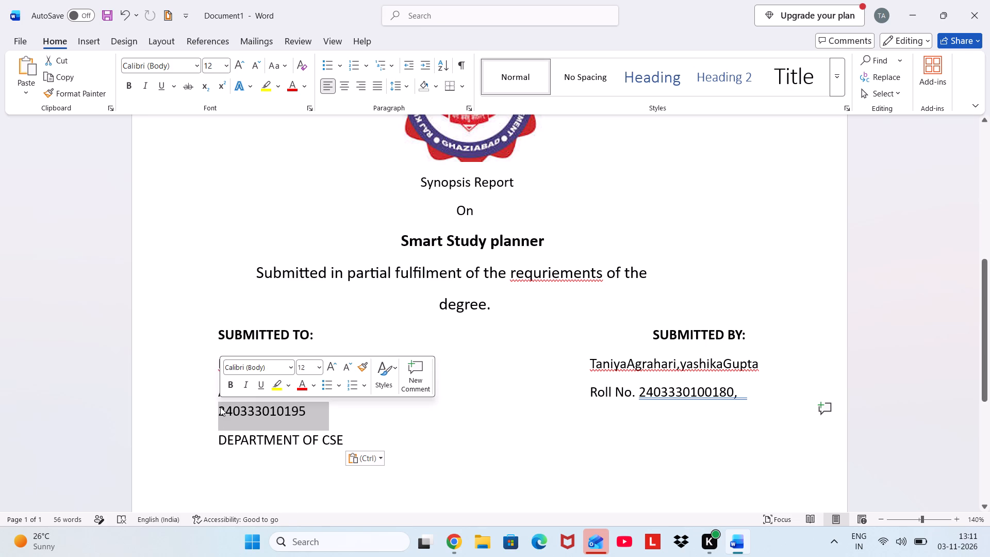
{"action": "key", "text": "BackSpace"}
{"action": "key", "text": "BackSpace"}
{"action": "key", "text": "BackSpace"}
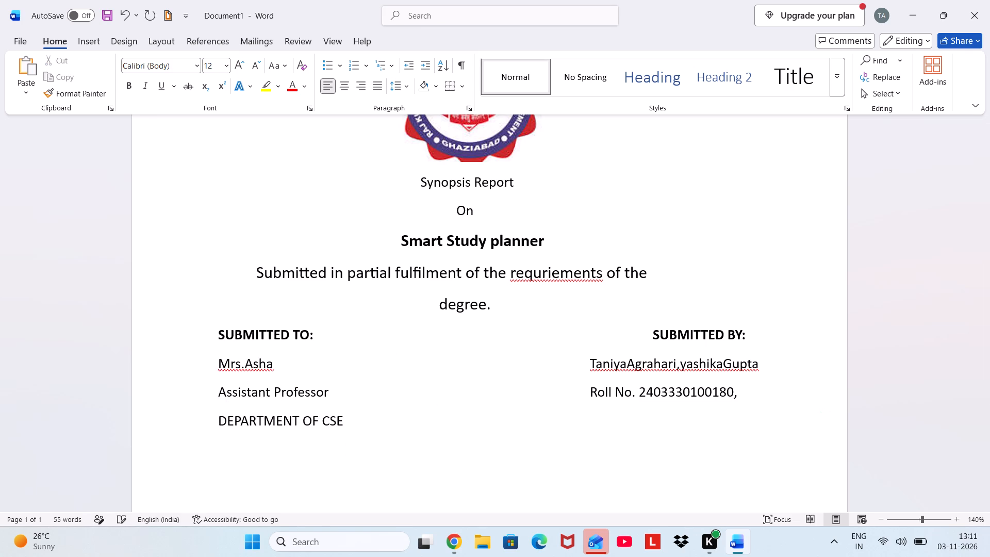
{"action": "key", "text": "BackSpace"}
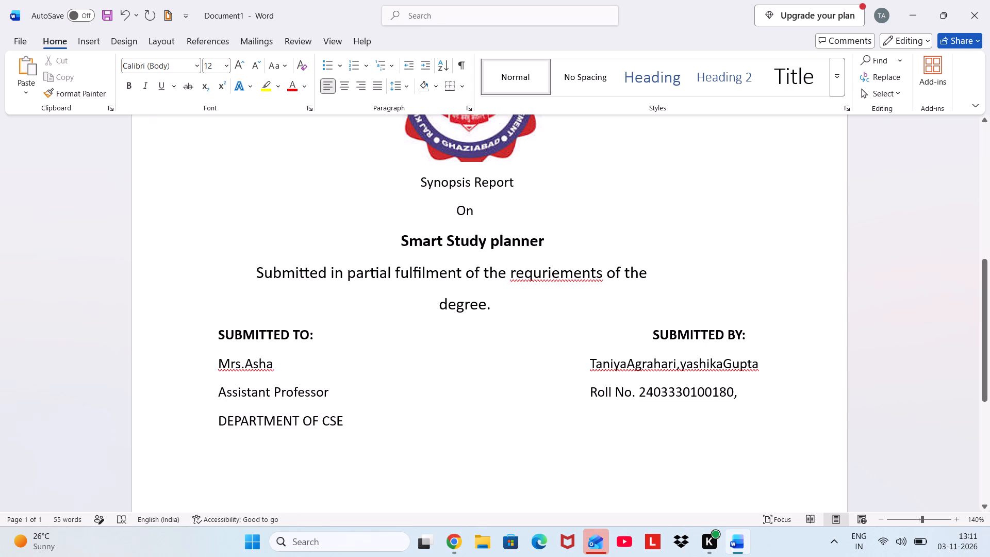
Insert spaces after "DEPARTMENT OF CSE" to reach the area beneath the first roll number.
{"action": "left_click", "coordinate": [348, 417]}
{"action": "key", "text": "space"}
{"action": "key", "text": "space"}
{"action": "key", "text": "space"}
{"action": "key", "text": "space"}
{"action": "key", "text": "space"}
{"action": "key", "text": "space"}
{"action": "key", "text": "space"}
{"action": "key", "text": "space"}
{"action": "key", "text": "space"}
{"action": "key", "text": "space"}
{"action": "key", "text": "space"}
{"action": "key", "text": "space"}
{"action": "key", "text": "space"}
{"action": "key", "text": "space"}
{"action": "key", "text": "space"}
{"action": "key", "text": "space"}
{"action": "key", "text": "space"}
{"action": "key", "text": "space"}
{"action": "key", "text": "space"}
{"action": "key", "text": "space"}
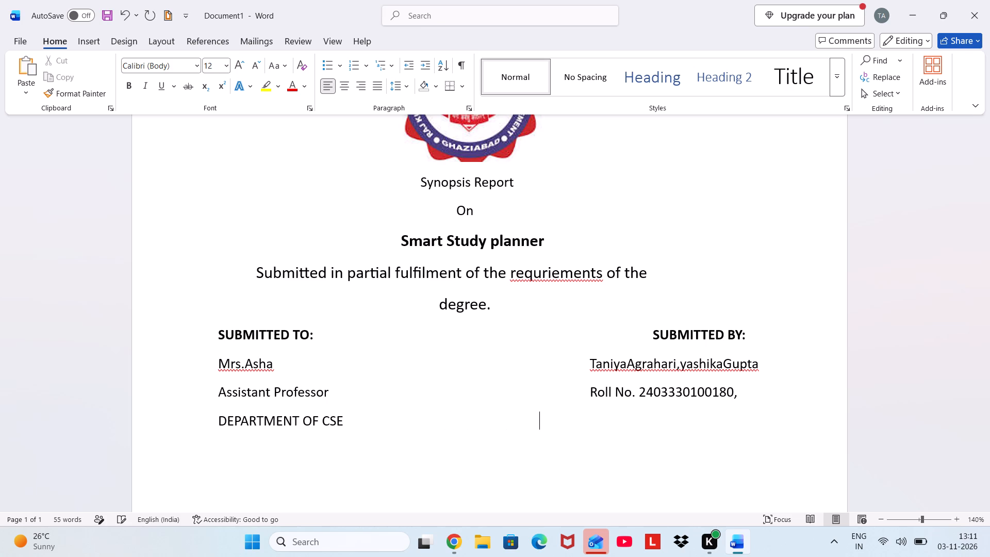
{"action": "key", "text": "BackSpace"}
{"action": "key", "text": "BackSpace"}
{"action": "key", "text": "BackSpace"}
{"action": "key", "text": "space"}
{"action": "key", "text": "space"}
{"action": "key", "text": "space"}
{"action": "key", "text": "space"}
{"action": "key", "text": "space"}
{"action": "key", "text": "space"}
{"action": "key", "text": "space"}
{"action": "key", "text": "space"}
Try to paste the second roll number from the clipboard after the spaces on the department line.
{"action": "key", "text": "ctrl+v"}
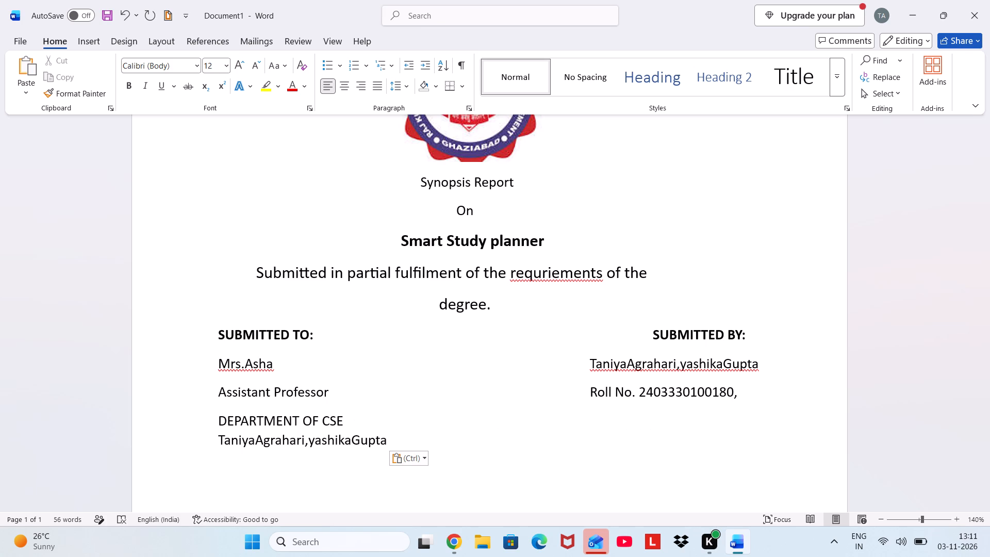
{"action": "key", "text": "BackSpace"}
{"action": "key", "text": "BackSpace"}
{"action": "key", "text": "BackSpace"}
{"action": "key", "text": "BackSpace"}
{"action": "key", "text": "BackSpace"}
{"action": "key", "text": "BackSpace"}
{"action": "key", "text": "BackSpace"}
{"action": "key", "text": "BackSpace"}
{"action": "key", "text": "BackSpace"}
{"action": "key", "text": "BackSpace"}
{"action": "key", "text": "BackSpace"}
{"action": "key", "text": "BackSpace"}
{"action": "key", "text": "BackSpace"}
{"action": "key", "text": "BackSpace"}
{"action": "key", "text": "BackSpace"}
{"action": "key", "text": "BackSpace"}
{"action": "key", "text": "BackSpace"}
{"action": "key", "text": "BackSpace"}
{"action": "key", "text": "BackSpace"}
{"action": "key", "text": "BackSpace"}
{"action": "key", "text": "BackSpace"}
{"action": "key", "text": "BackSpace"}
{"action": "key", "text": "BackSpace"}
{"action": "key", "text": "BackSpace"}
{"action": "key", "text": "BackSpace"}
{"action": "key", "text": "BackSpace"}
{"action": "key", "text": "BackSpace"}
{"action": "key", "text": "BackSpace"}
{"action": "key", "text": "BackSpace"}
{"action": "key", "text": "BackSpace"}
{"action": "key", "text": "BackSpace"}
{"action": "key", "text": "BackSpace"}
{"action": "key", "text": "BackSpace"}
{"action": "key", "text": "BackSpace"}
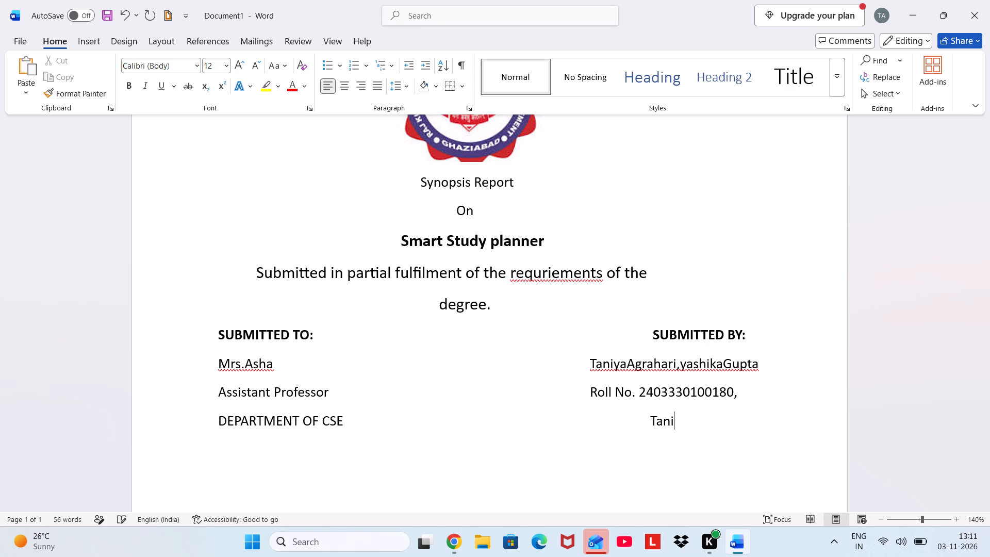
Align with the start of the first roll number using spaces and enter the second student's roll number on the "DEPARTMENT OF CSE" line.
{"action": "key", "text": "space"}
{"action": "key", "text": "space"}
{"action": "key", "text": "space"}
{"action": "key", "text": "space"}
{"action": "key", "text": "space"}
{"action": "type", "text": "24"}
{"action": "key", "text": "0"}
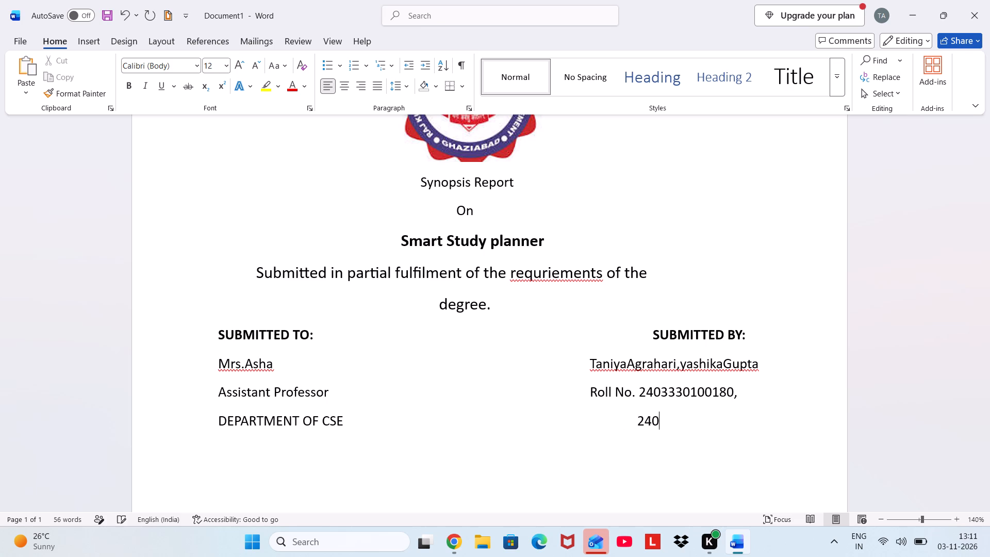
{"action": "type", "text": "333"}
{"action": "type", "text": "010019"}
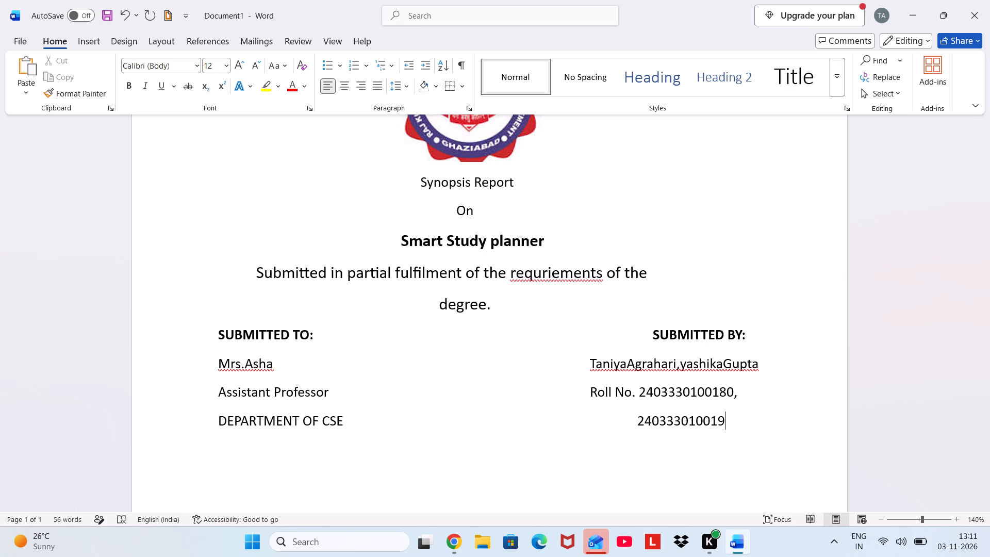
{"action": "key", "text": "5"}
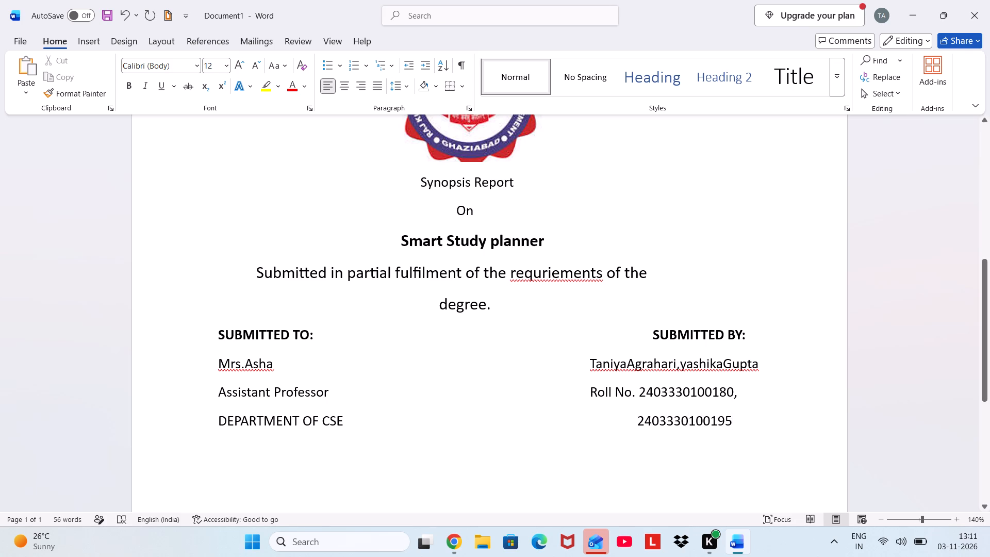
Add a long run of trailing spaces after the second roll number.
{"action": "left_click", "coordinate": [234, 444]}
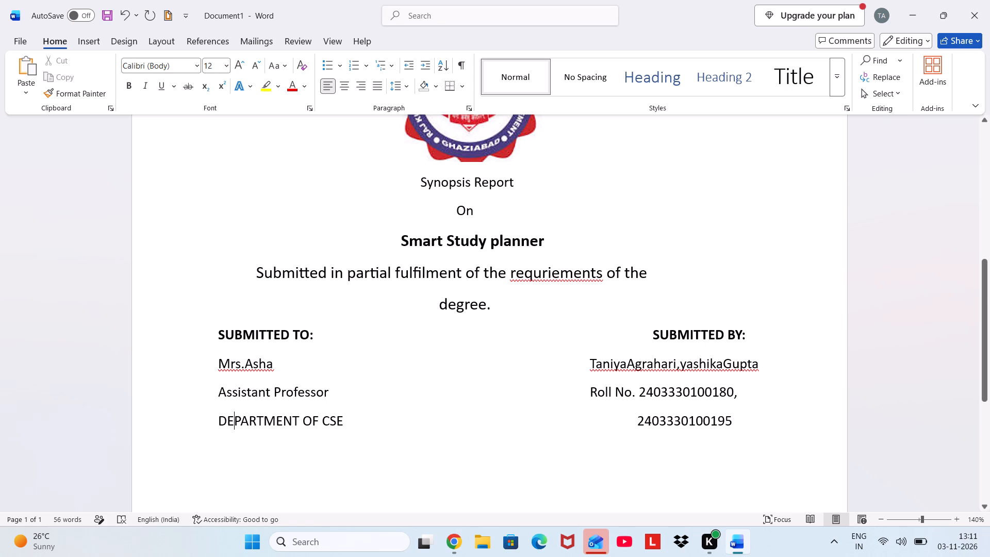
{"action": "left_click", "coordinate": [734, 415]}
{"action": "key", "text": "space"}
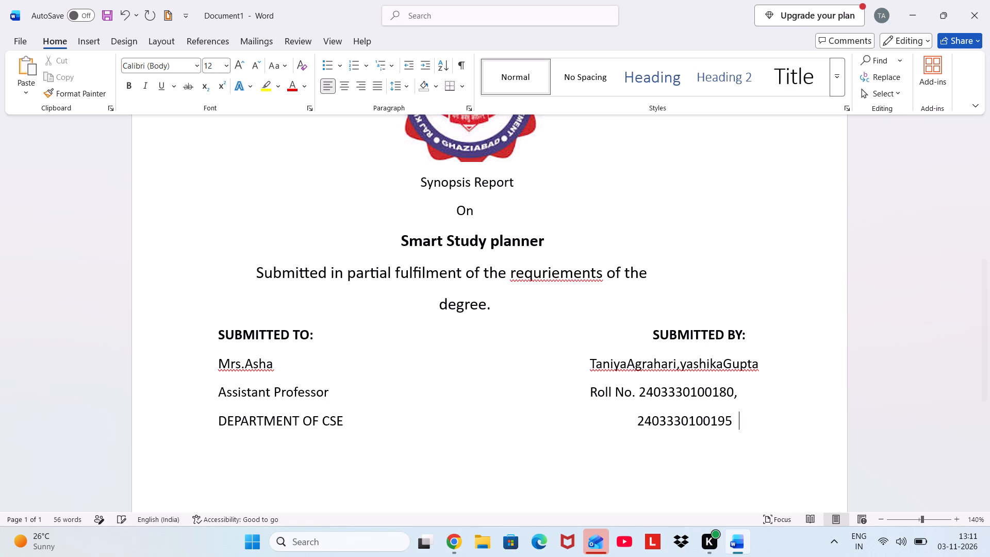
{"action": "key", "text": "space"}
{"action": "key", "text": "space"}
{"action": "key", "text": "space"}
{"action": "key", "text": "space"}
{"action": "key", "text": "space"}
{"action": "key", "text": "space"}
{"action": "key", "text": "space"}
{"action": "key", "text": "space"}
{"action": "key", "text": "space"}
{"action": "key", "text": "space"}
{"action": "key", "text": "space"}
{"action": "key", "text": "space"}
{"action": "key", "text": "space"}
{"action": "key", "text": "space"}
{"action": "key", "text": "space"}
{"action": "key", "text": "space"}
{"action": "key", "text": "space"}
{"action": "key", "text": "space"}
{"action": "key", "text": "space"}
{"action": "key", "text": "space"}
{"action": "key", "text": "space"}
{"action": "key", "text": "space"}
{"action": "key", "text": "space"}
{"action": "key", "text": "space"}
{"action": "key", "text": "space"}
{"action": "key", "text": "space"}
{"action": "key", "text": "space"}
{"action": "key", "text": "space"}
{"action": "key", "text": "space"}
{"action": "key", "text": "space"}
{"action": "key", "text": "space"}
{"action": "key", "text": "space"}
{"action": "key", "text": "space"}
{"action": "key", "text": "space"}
Indent the empty line below "DEPARTMENT OF CSE" with spaces until it starts roughly beneath "Roll No.".
{"action": "left_click", "coordinate": [371, 420]}
{"action": "left_click", "coordinate": [296, 445]}
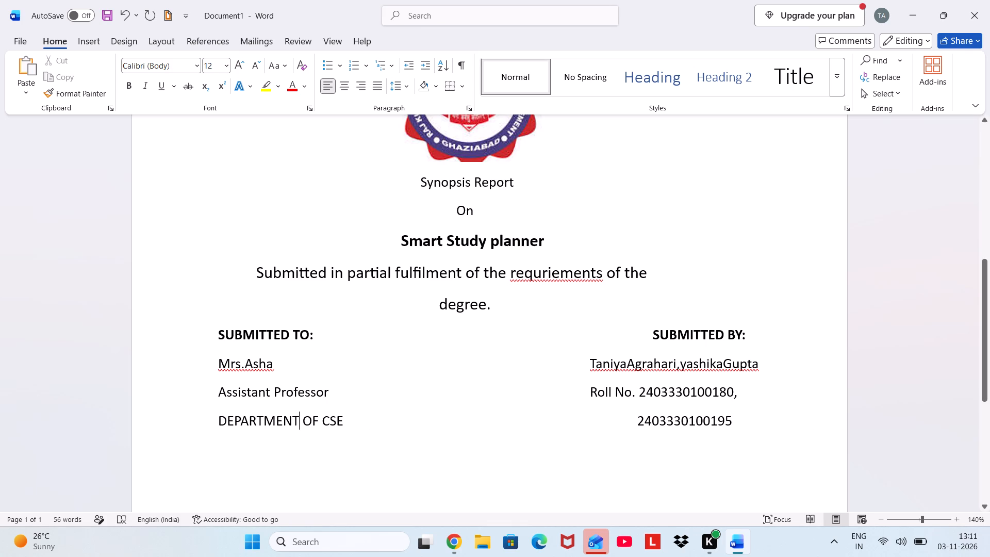
{"action": "double_click", "coordinate": [235, 439]}
{"action": "left_click", "coordinate": [235, 439]}
{"action": "left_click", "coordinate": [214, 437]}
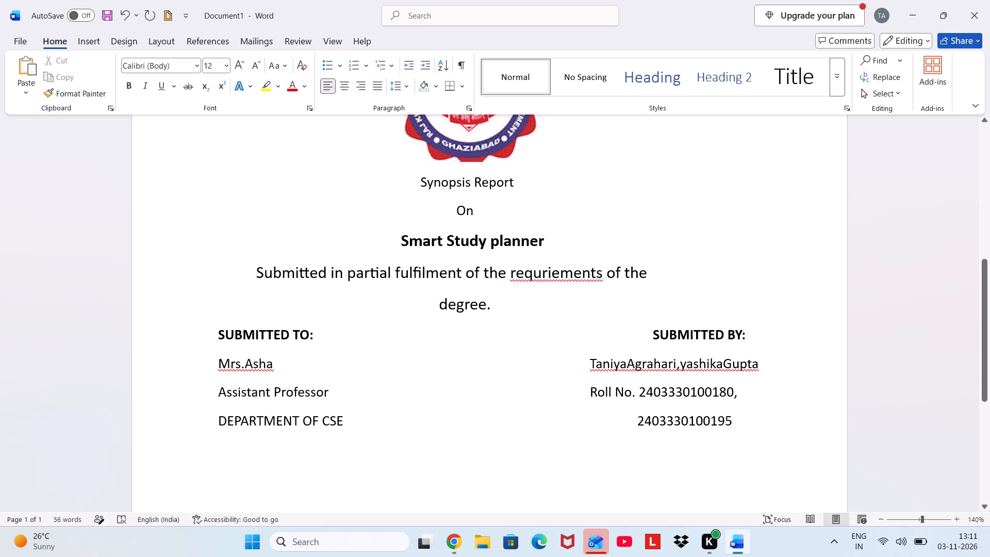
{"action": "left_click", "coordinate": [377, 426]}
{"action": "triple_click", "coordinate": [215, 449]}
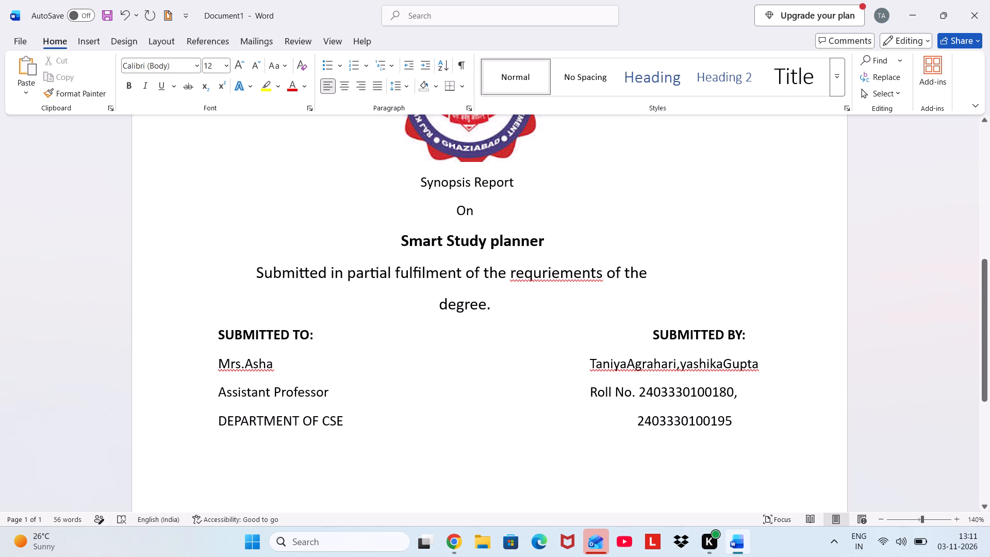
{"action": "left_click", "coordinate": [215, 449]}
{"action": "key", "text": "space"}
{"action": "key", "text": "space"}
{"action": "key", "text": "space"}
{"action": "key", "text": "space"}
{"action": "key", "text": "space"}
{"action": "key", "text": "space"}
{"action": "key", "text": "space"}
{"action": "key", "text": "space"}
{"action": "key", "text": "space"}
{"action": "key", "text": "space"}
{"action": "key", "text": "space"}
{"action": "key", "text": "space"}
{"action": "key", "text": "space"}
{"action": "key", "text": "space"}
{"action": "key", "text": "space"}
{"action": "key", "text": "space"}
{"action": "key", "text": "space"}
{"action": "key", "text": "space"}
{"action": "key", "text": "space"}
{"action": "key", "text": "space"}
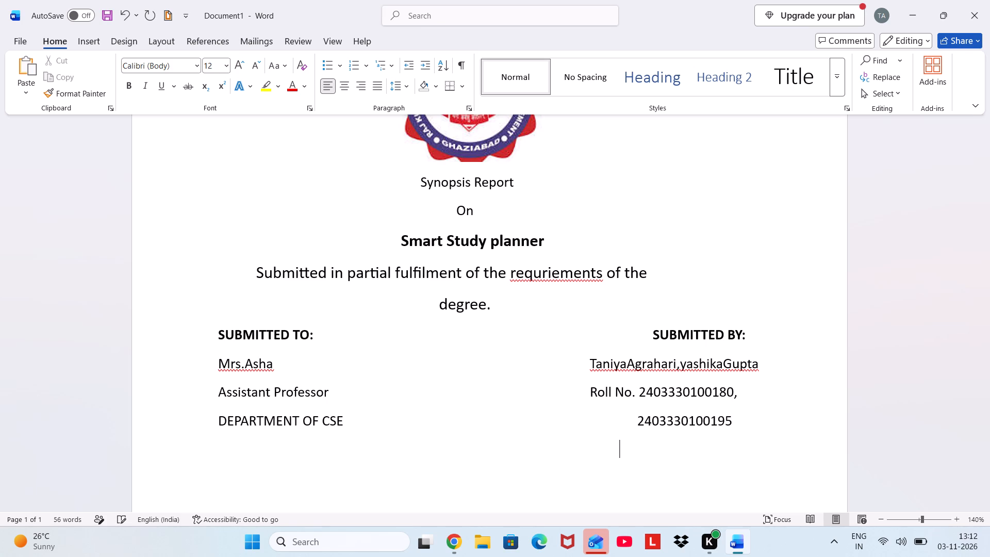
{"action": "key", "text": "BackSpace"}
{"action": "key", "text": "BackSpace"}
{"action": "key", "text": "BackSpace"}
{"action": "key", "text": "BackSpace"}
{"action": "key", "text": "BackSpace"}
{"action": "key", "text": "BackSpace"}
{"action": "key", "text": "BackSpace"}
Enter "B.TECH(CSE) 3rd year" on the indented line below the second roll number, with "rd" in lowercase.
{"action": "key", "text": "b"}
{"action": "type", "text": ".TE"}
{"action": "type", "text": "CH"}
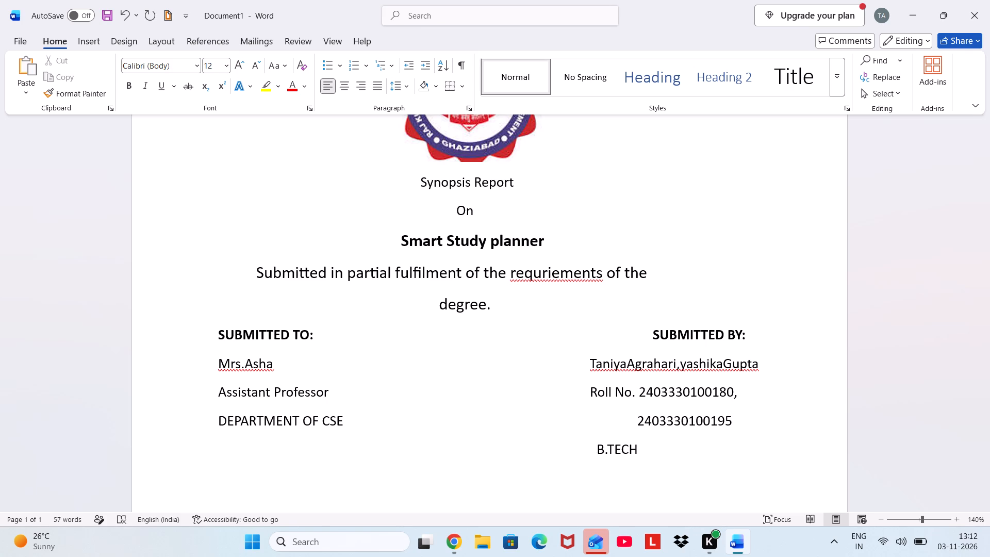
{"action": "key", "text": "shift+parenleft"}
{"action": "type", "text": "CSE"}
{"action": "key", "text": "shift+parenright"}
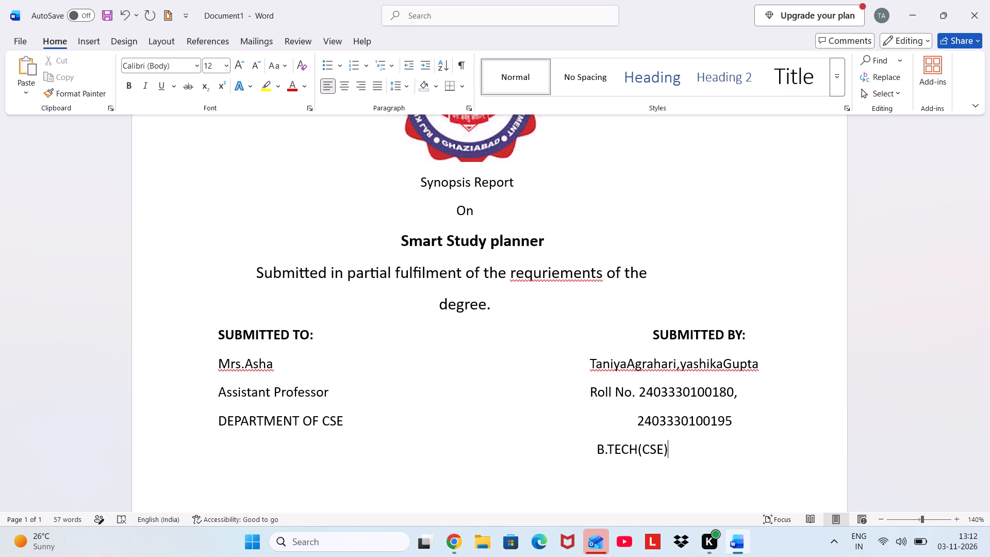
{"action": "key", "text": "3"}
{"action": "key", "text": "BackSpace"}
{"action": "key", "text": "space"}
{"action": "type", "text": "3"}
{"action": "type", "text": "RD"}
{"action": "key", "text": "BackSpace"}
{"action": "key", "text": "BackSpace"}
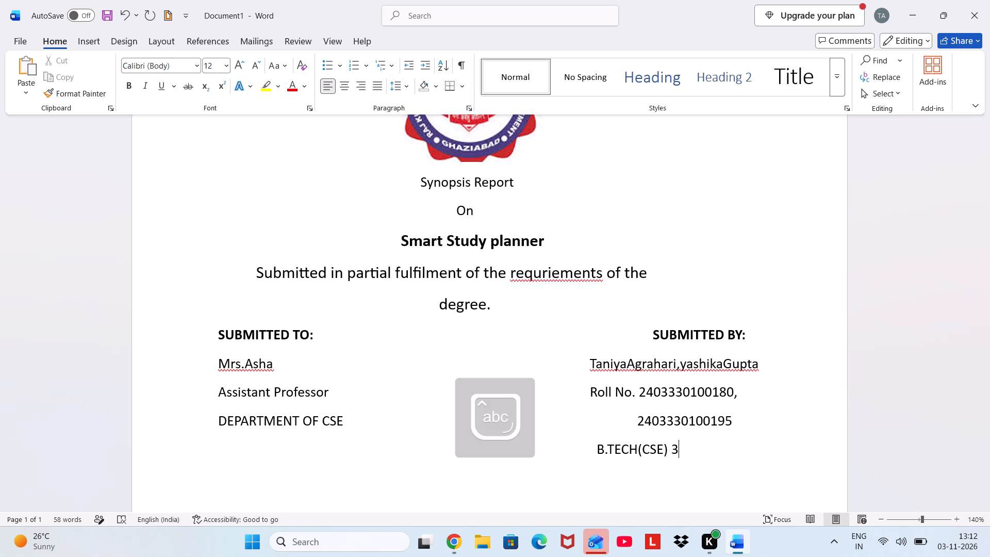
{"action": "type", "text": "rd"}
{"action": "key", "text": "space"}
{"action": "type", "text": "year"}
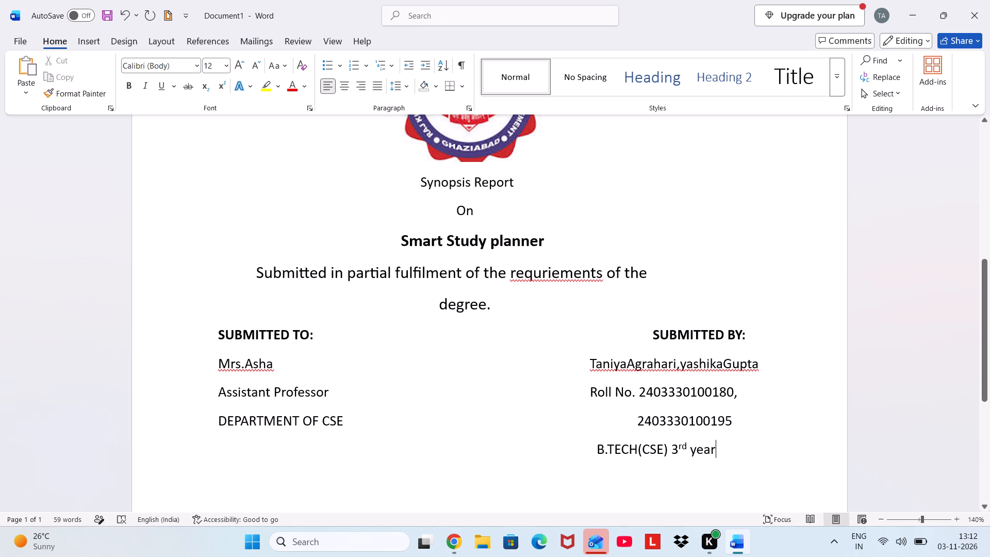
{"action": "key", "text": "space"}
Indent the course line further with spaces until it starts roughly beneath the second roll number.
{"action": "left_click", "coordinate": [589, 439]}
{"action": "left_click", "coordinate": [588, 453]}
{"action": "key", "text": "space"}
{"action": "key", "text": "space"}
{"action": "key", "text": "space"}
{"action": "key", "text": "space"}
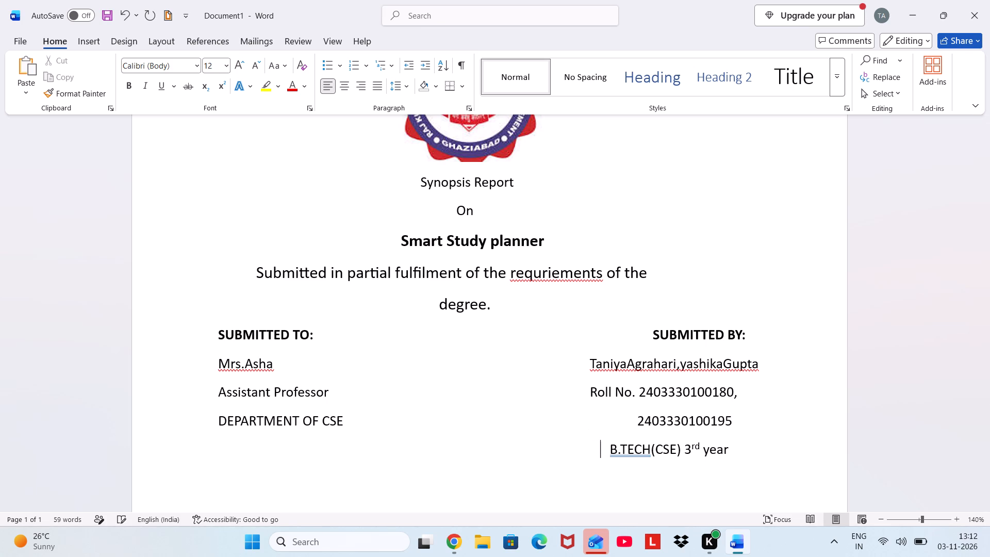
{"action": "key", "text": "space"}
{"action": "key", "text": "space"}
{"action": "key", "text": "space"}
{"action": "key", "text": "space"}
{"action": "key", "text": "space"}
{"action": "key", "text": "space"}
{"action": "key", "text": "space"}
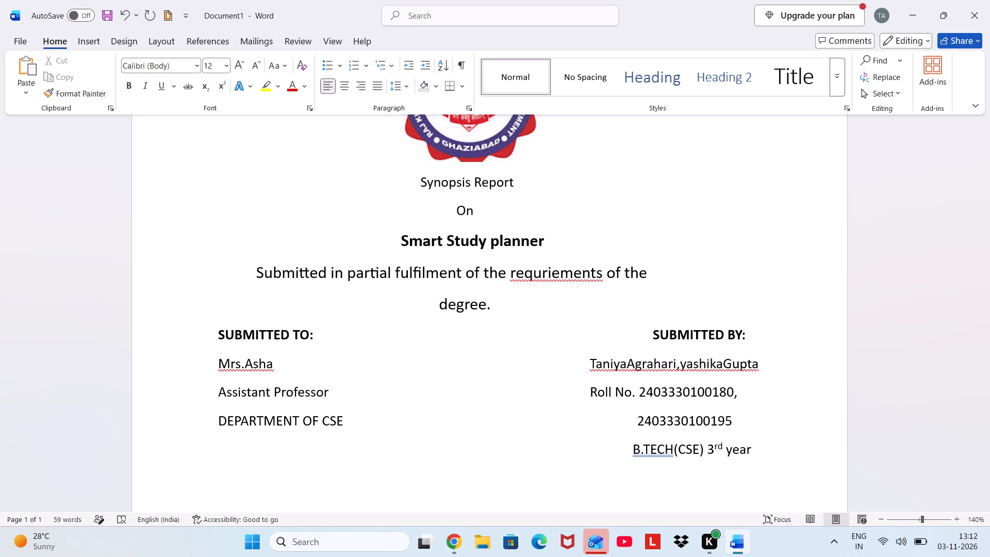
Change the capitalisation of the course name on the last line to "B.Tech".
{"action": "left_click", "coordinate": [674, 447]}
{"action": "key", "text": "BackSpace"}
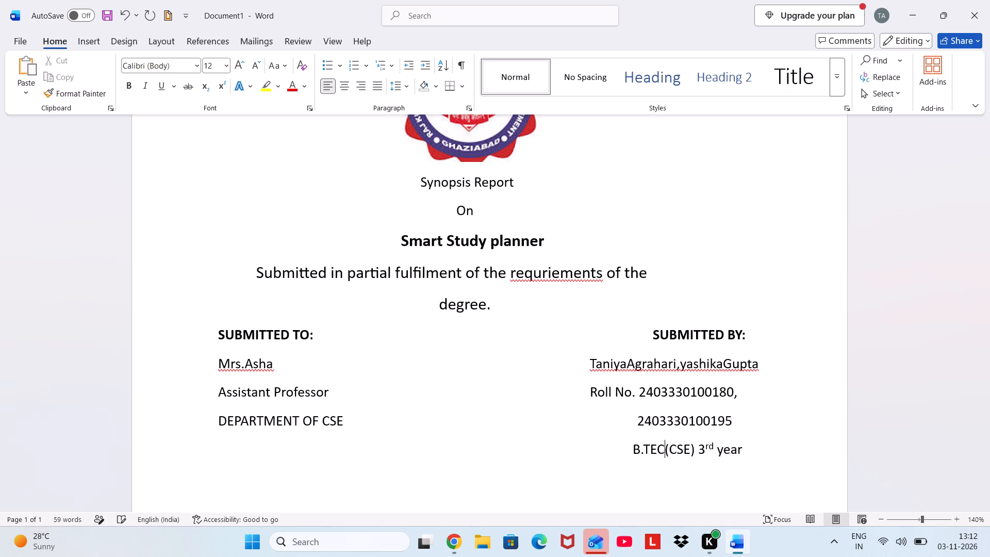
{"action": "key", "text": "BackSpace"}
{"action": "key", "text": "BackSpace"}
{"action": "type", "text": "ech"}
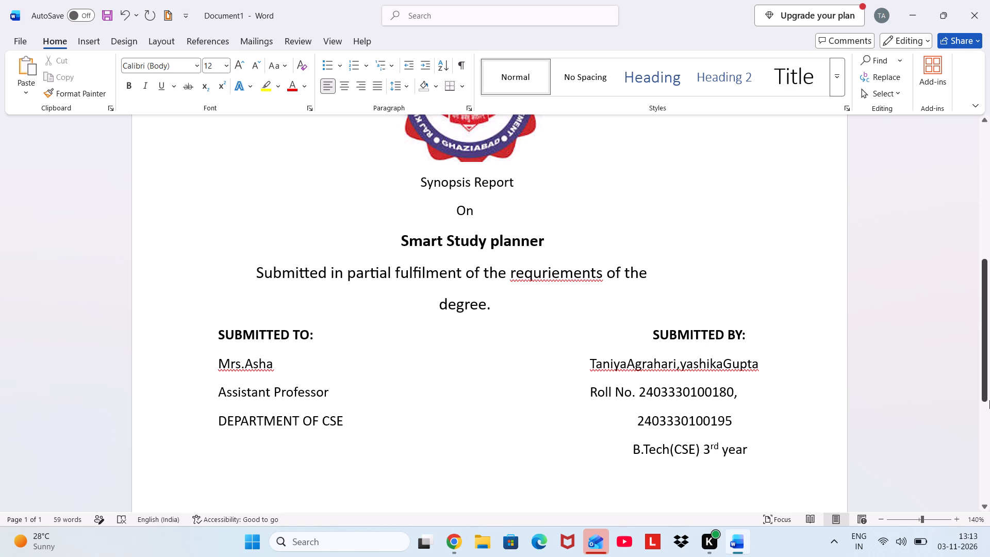
Examine the cover page from top to bottom and view the whole page at 50% zoom to check its layout.
{"action": "left_click_drag", "start_coordinate": [989, 400], "coordinate": [966, 230]}
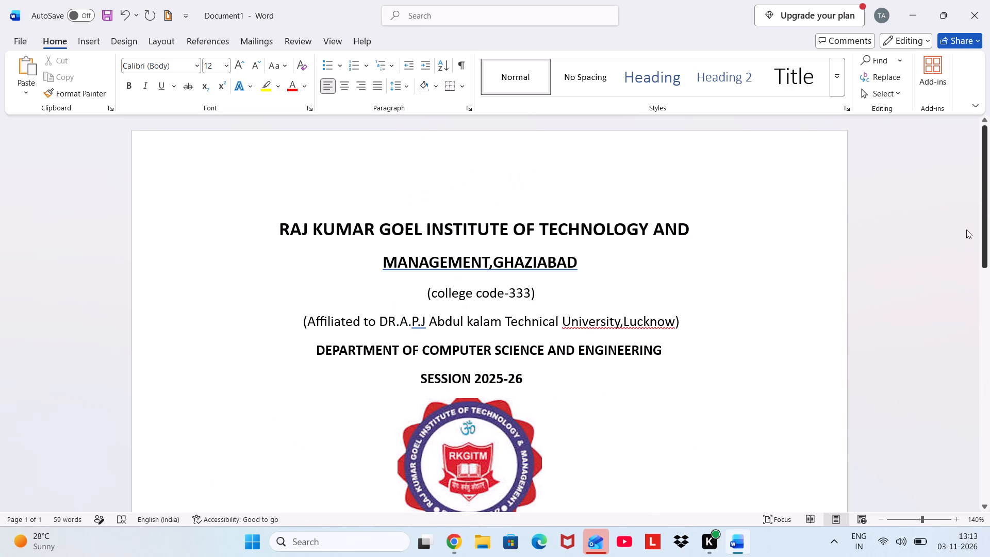
{"action": "left_click_drag", "start_coordinate": [966, 230], "coordinate": [985, 289]}
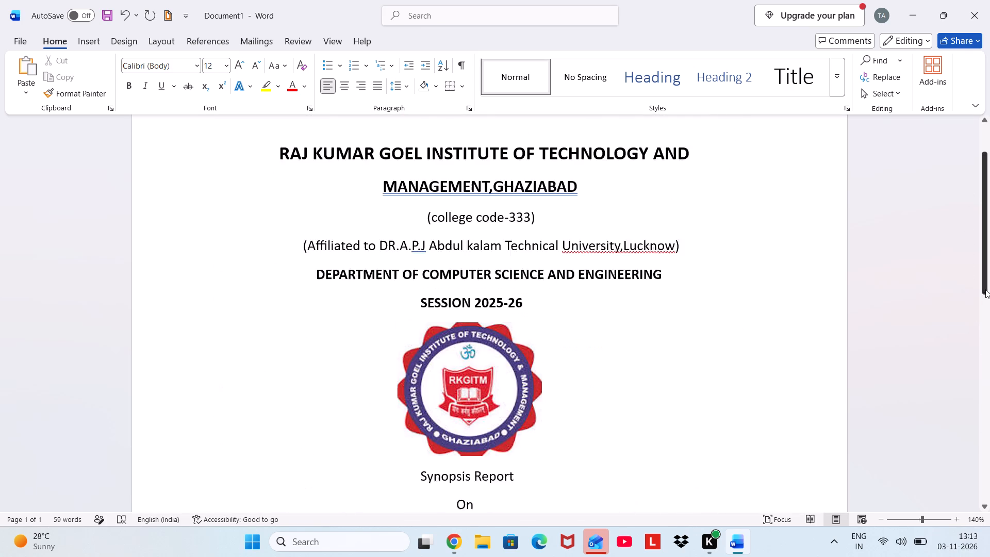
{"action": "left_click_drag", "start_coordinate": [985, 289], "coordinate": [983, 494]}
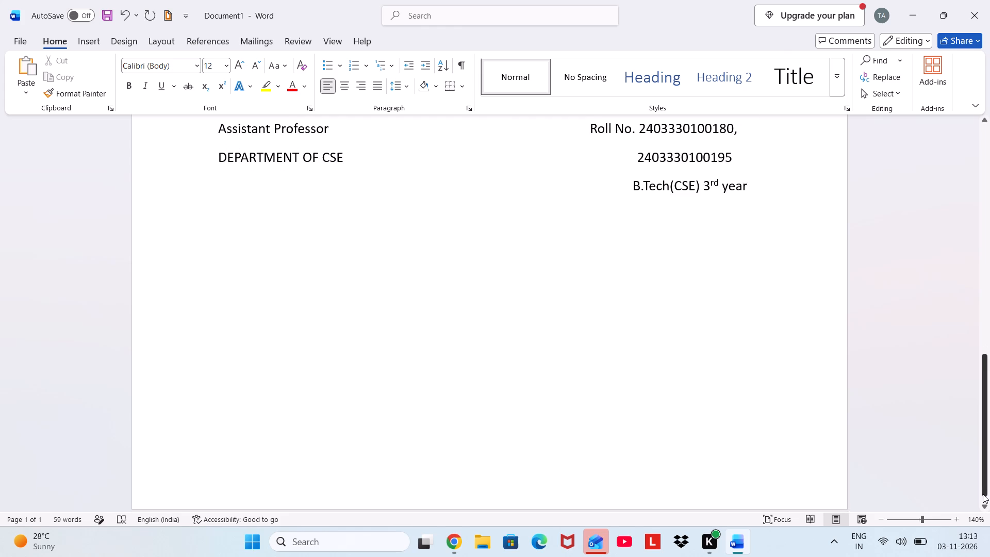
{"action": "left_click_drag", "start_coordinate": [983, 494], "coordinate": [886, 318]}
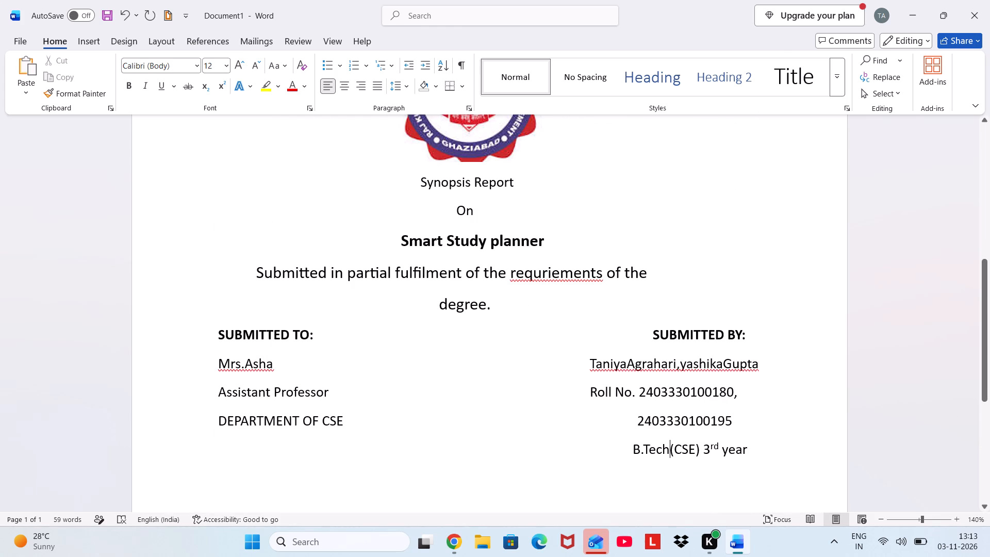
{"action": "key", "text": "ctrl+minus"}
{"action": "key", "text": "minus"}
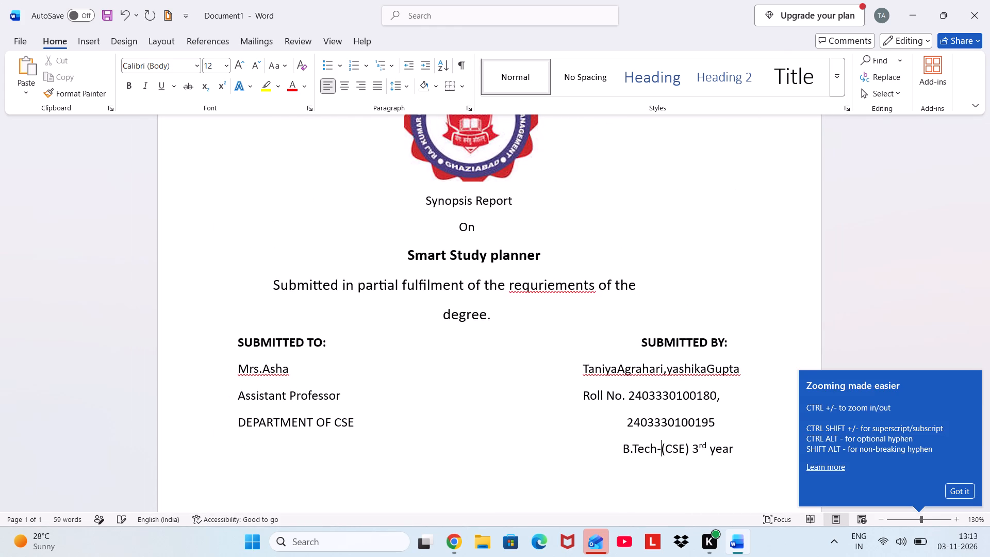
{"action": "key", "text": "ctrl+minus"}
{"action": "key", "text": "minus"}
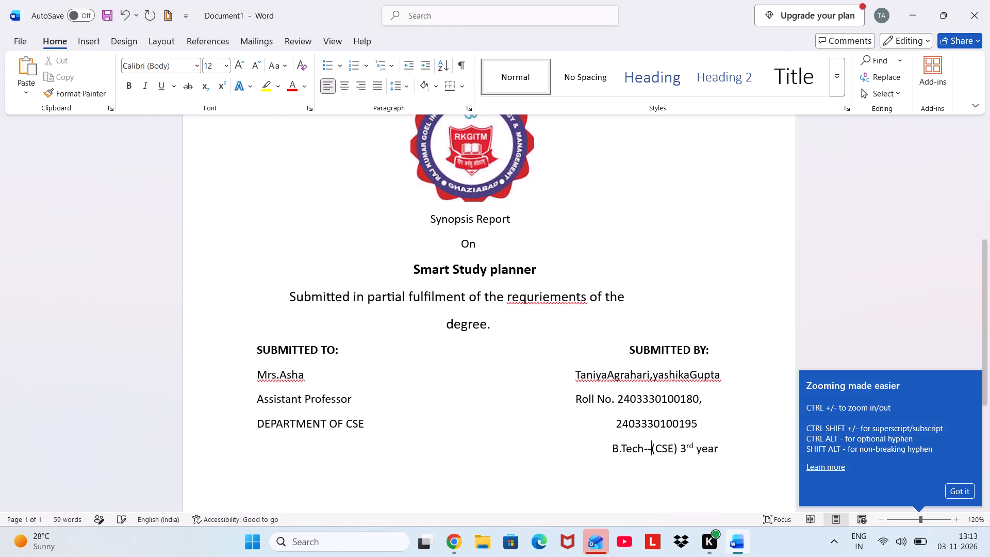
{"action": "key", "text": "ctrl+minus"}
{"action": "key", "text": "ctrl+minus"}
{"action": "key", "text": "ctrl+minus"}
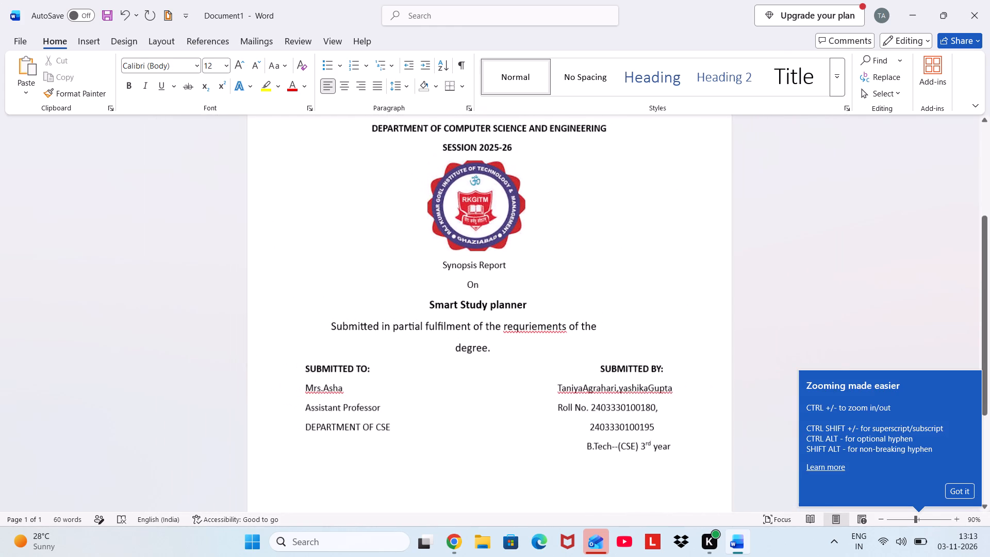
{"action": "key", "text": "ctrl+minus"}
{"action": "key", "text": "ctrl+minus"}
{"action": "key", "text": "ctrl+minus"}
{"action": "key", "text": "ctrl+minus"}
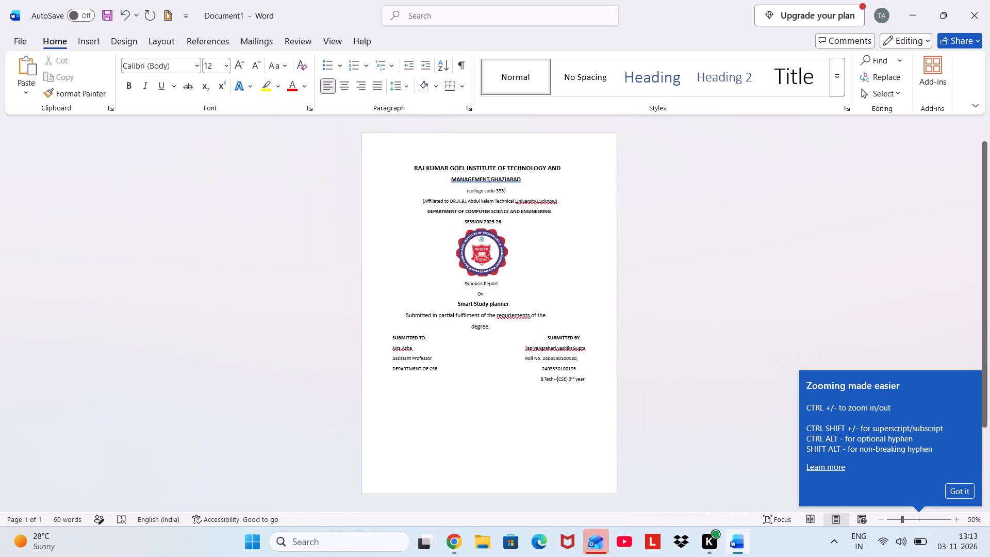
{"action": "left_click", "coordinate": [636, 386]}
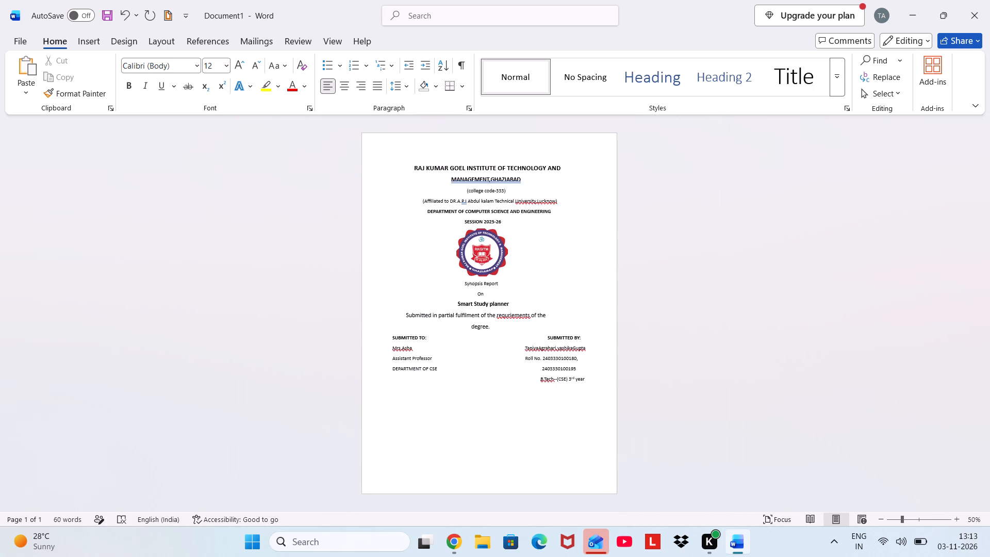
Enlarge the institute logo below the session line by stretching its height and width.
{"action": "left_click_drag", "start_coordinate": [452, 230], "coordinate": [502, 281]}
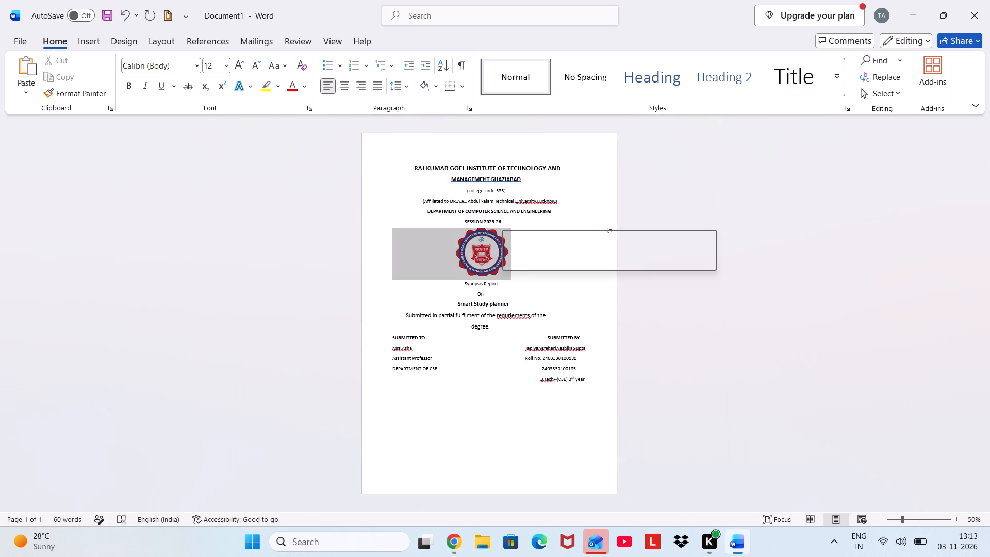
{"action": "left_click", "coordinate": [470, 256]}
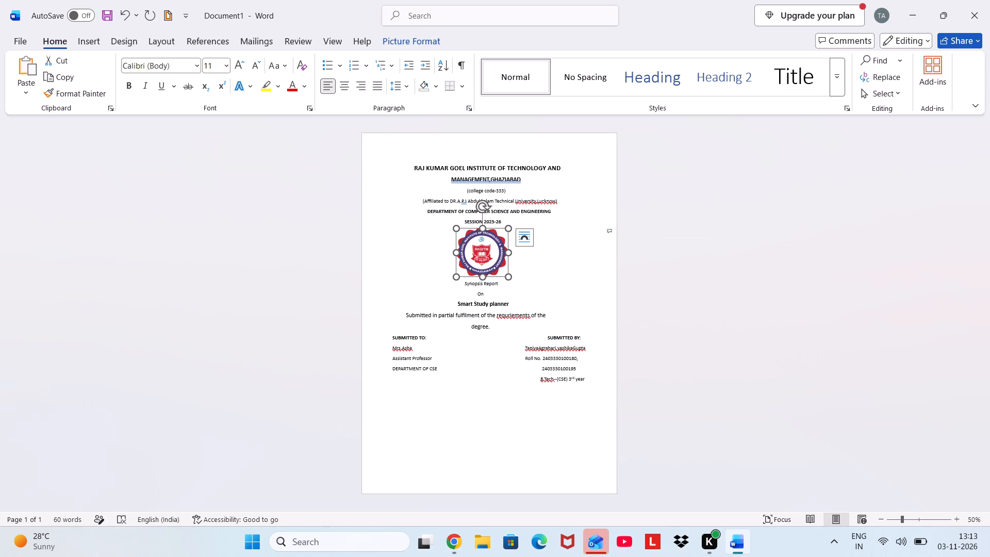
{"action": "left_click_drag", "start_coordinate": [455, 252], "coordinate": [444, 251]}
{"action": "left_click_drag", "start_coordinate": [489, 274], "coordinate": [489, 278]}
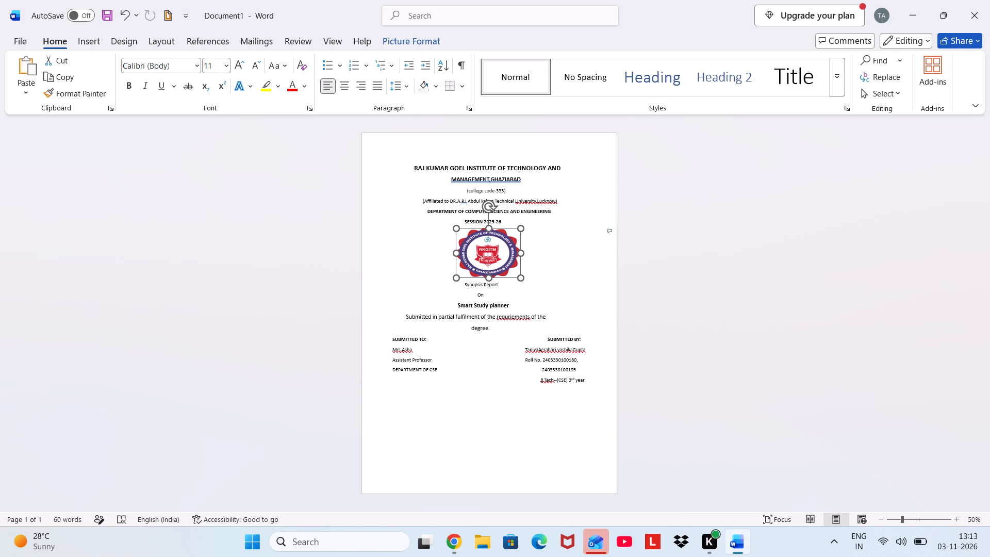
{"action": "left_click_drag", "start_coordinate": [489, 278], "coordinate": [492, 301]}
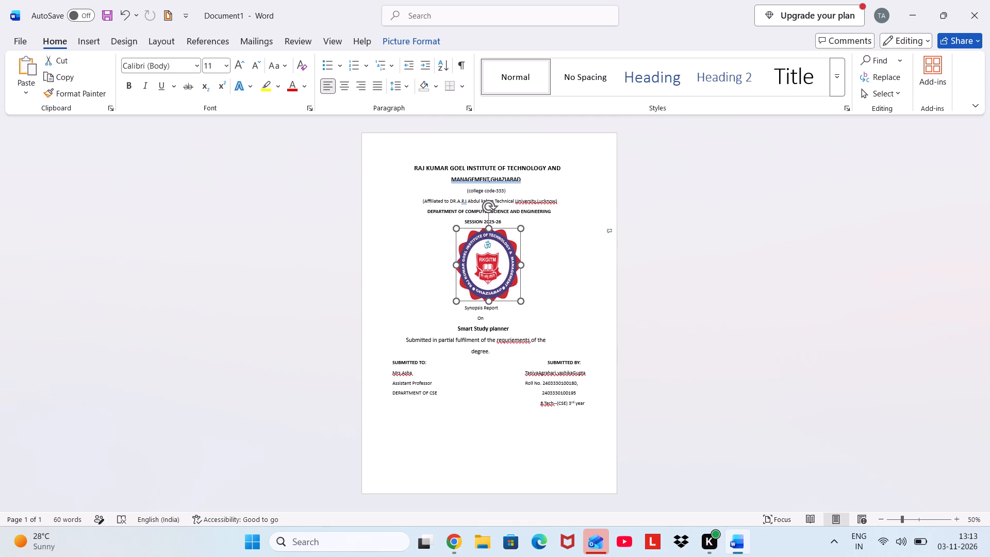
{"action": "left_click_drag", "start_coordinate": [521, 265], "coordinate": [536, 267]}
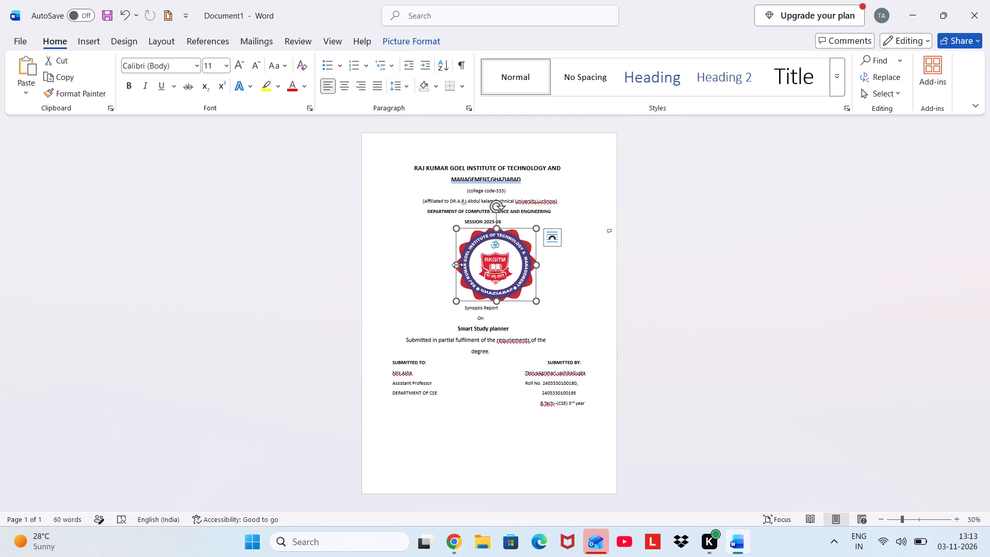
{"action": "left_click_drag", "start_coordinate": [457, 265], "coordinate": [465, 267]}
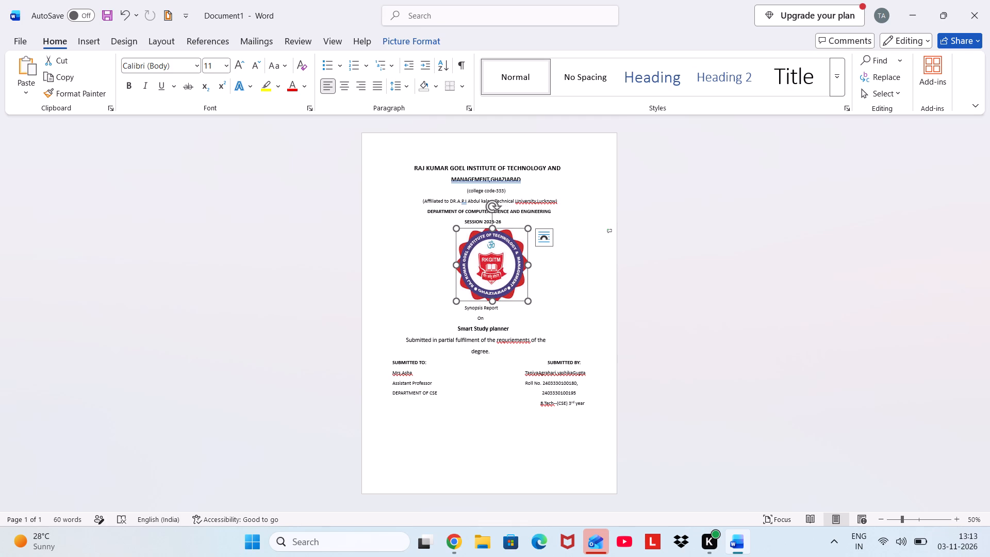
{"action": "left_click_drag", "start_coordinate": [491, 296], "coordinate": [496, 315]}
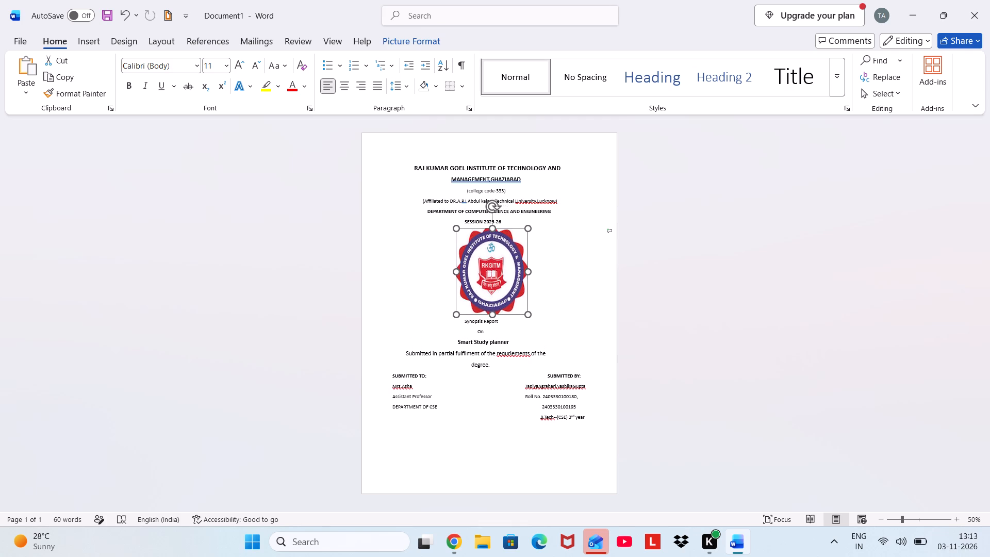
{"action": "left_click_drag", "start_coordinate": [496, 315], "coordinate": [497, 316]}
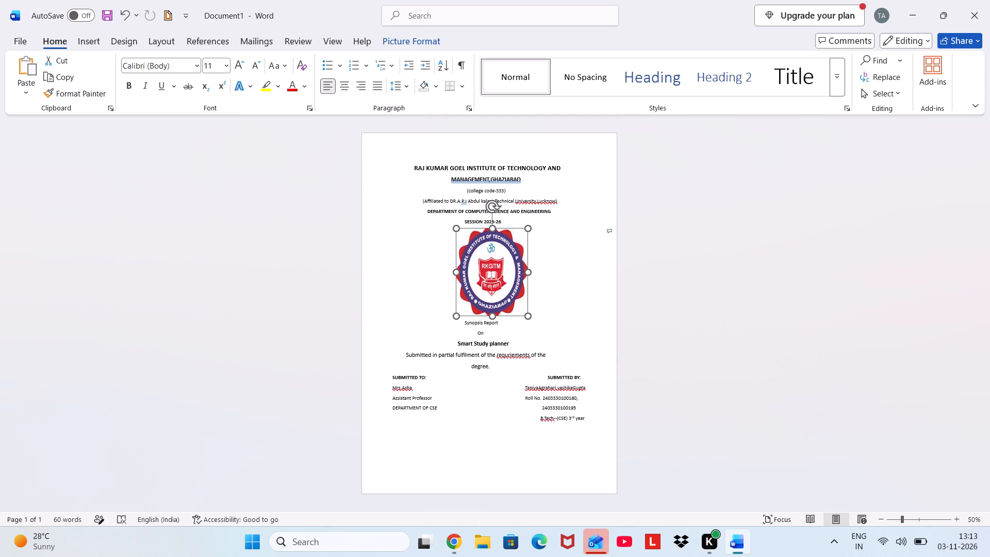
{"action": "left_click_drag", "start_coordinate": [527, 274], "coordinate": [532, 273]}
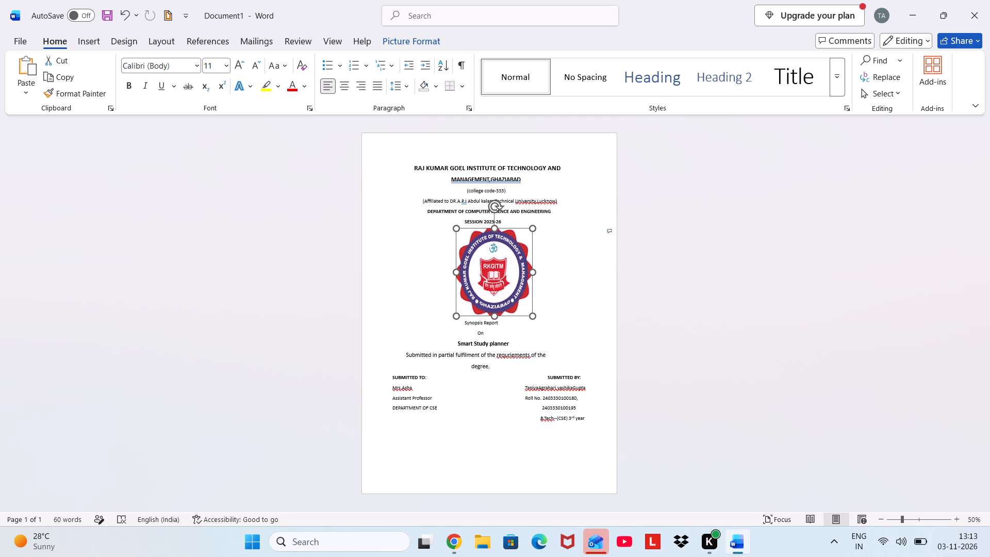
{"action": "left_click_drag", "start_coordinate": [532, 273], "coordinate": [533, 273]}
{"action": "left_click", "coordinate": [656, 296]}
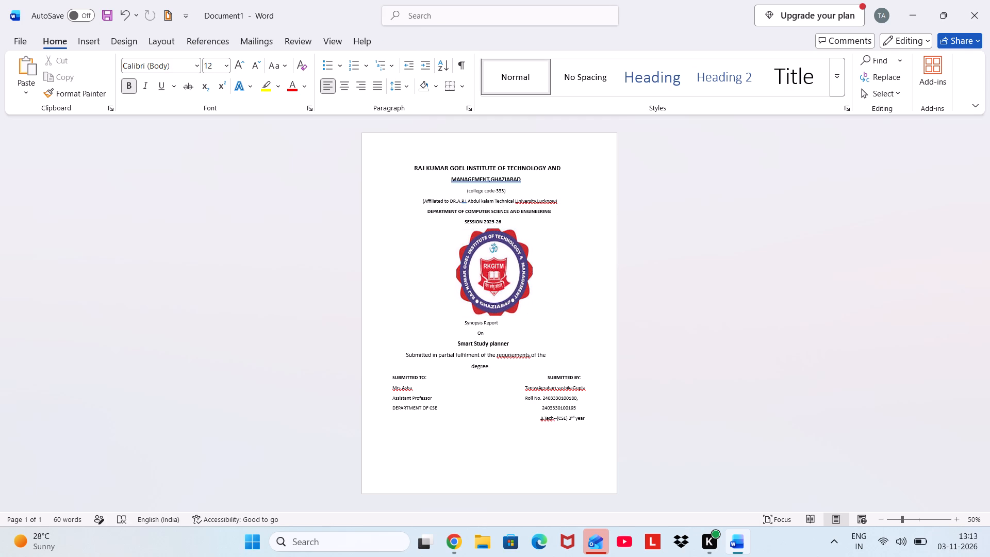
Rescale the logo proportionally, then widen it until its outline looks round again.
{"action": "left_click", "coordinate": [452, 324]}
{"action": "left_click", "coordinate": [452, 259]}
{"action": "left_click", "coordinate": [479, 254]}
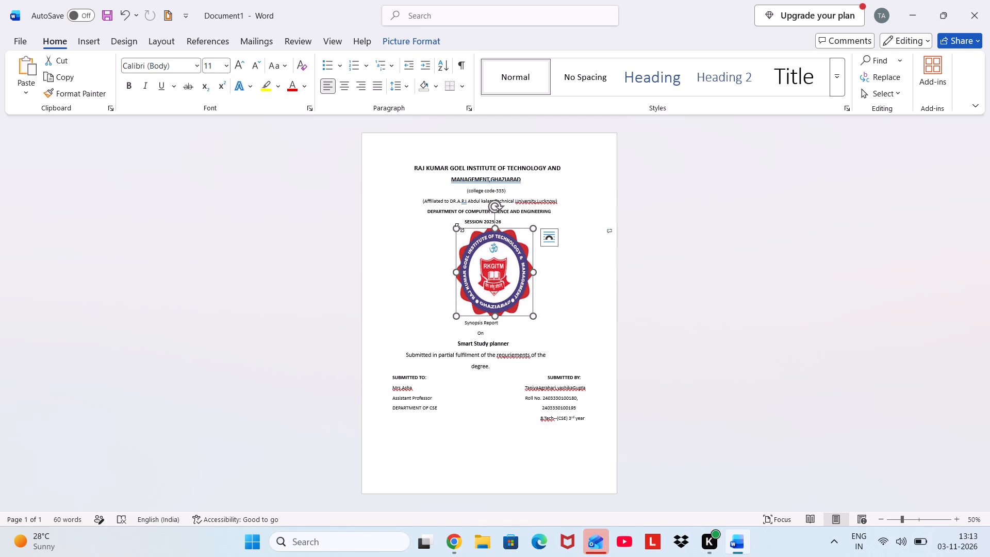
{"action": "left_click_drag", "start_coordinate": [459, 227], "coordinate": [434, 214]}
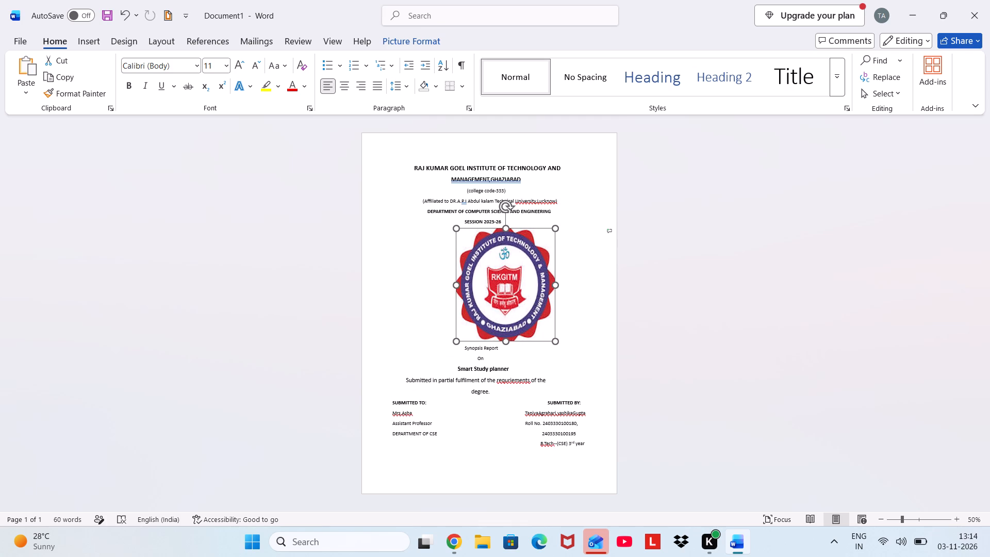
{"action": "left_click_drag", "start_coordinate": [434, 214], "coordinate": [487, 253]}
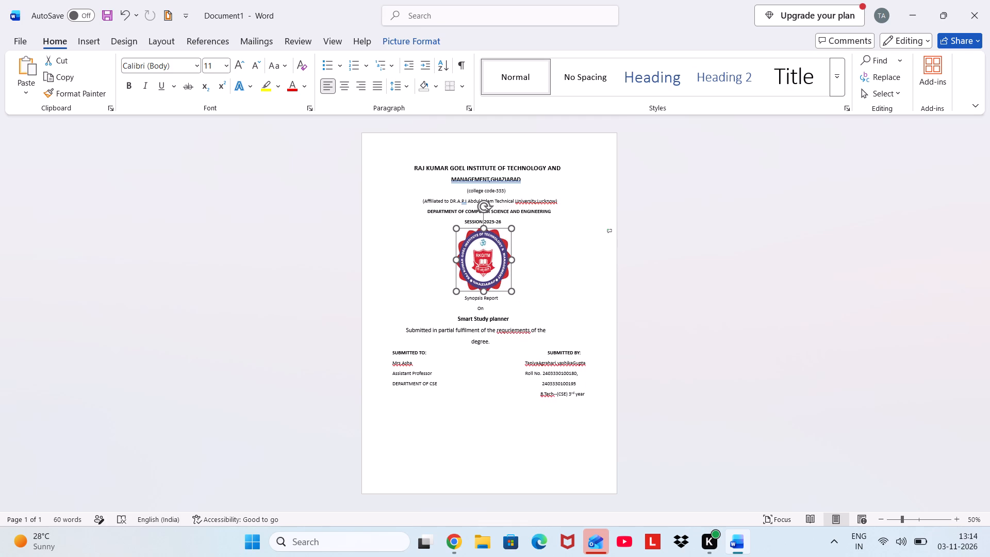
{"action": "left_click_drag", "start_coordinate": [487, 253], "coordinate": [498, 245]}
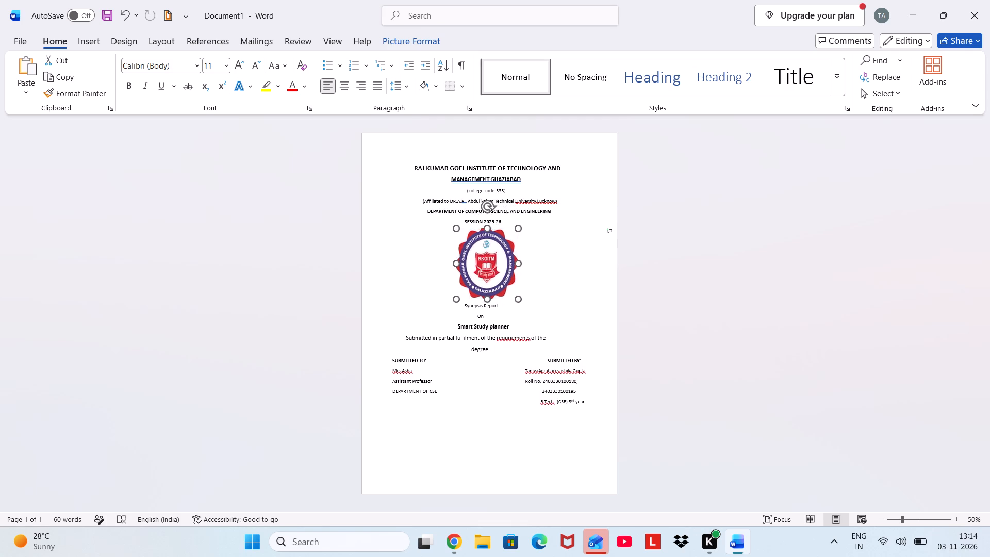
{"action": "left_click_drag", "start_coordinate": [498, 245], "coordinate": [495, 240]}
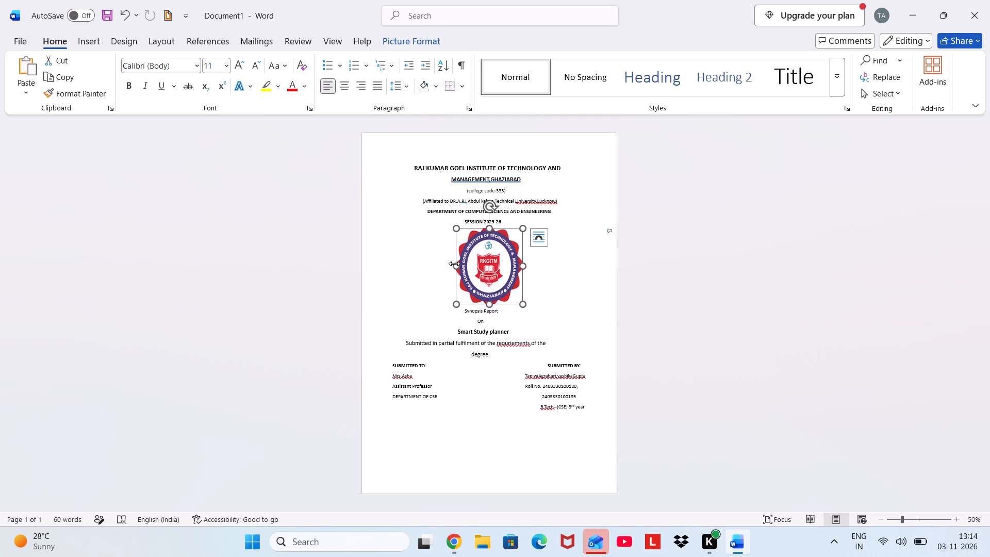
{"action": "left_click_drag", "start_coordinate": [457, 264], "coordinate": [447, 262]}
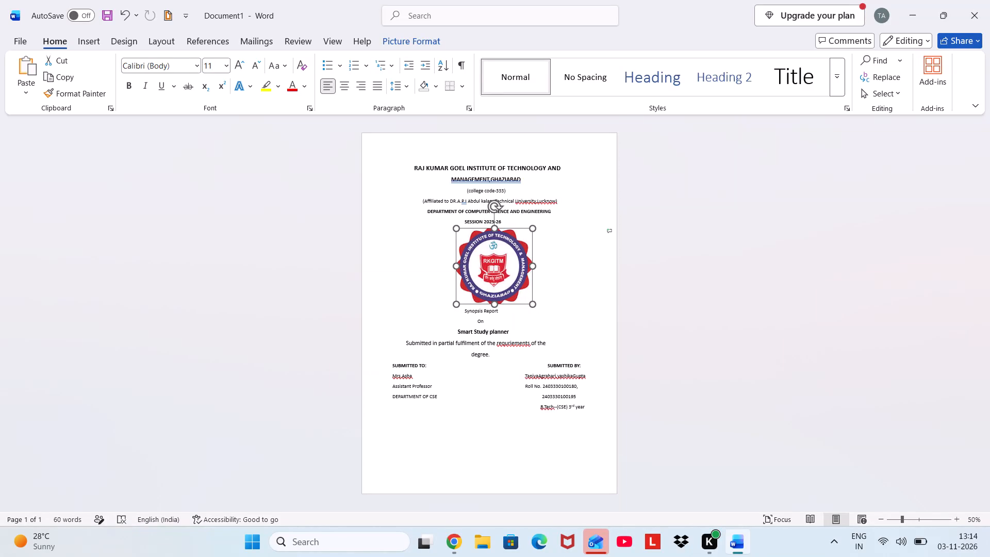
{"action": "left_click_drag", "start_coordinate": [447, 262], "coordinate": [448, 261]}
{"action": "left_click", "coordinate": [426, 274]}
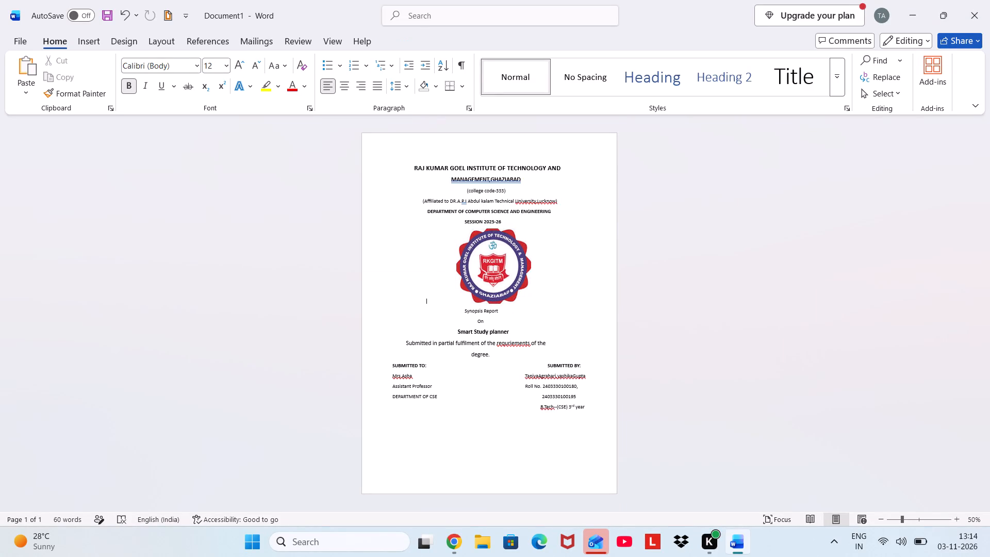
Remove leading spaces before the logo until it sits centred beneath the "SESSION 2025-26" line.
{"action": "left_click", "coordinate": [450, 244]}
{"action": "left_click", "coordinate": [450, 244]}
{"action": "key", "text": "BackSpace"}
{"action": "key", "text": "BackSpace"}
{"action": "key", "text": "BackSpace"}
{"action": "key", "text": "BackSpace"}
{"action": "key", "text": "BackSpace"}
{"action": "key", "text": "BackSpace"}
{"action": "key", "text": "BackSpace"}
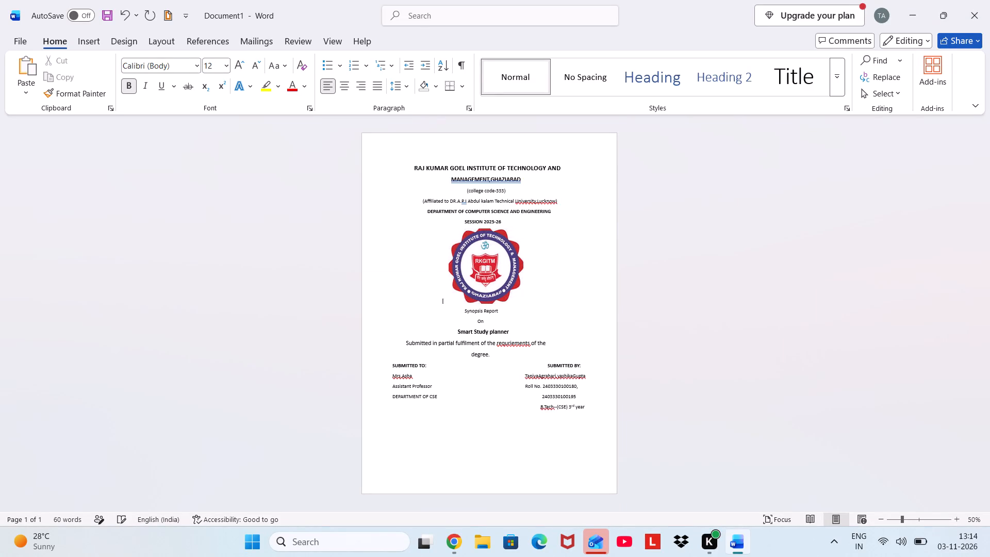
{"action": "key", "text": "BackSpace"}
{"action": "key", "text": "BackSpace"}
{"action": "key", "text": "BackSpace"}
{"action": "key", "text": "BackSpace"}
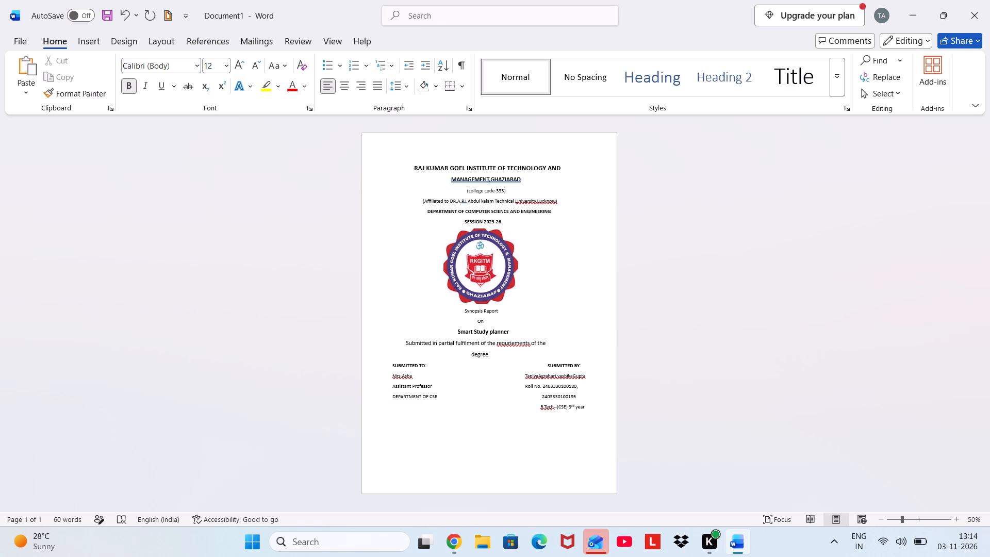
Enlarge the logo further in height and matching width, keeping it round and roughly centred on the page.
{"action": "left_click", "coordinate": [494, 271]}
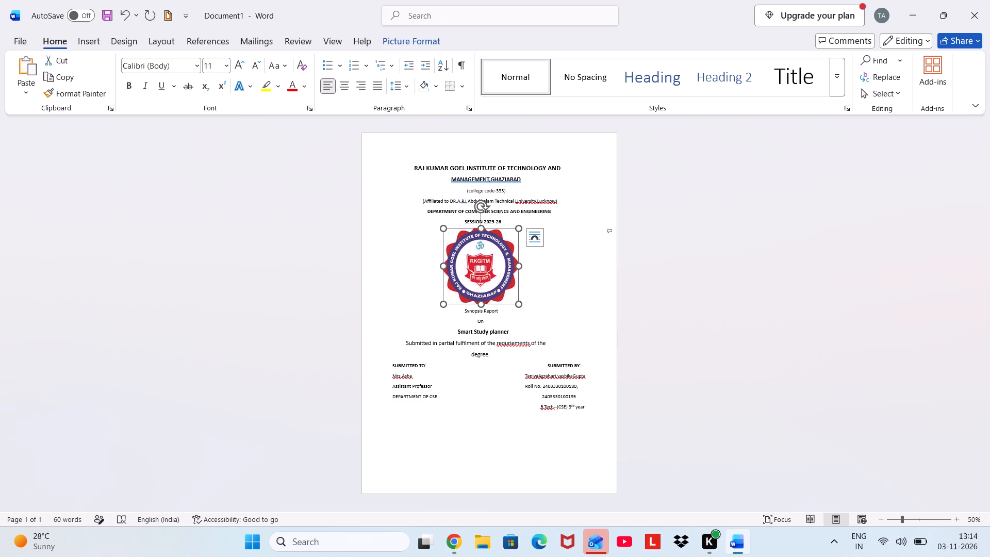
{"action": "left_click_drag", "start_coordinate": [482, 302], "coordinate": [482, 313]}
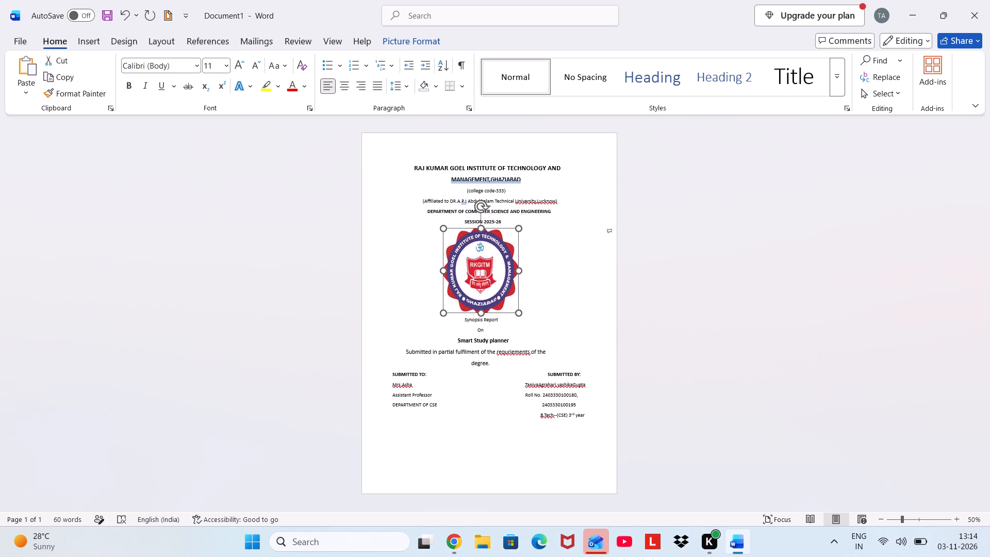
{"action": "left_click_drag", "start_coordinate": [482, 313], "coordinate": [484, 319]}
{"action": "left_click_drag", "start_coordinate": [519, 271], "coordinate": [534, 273]}
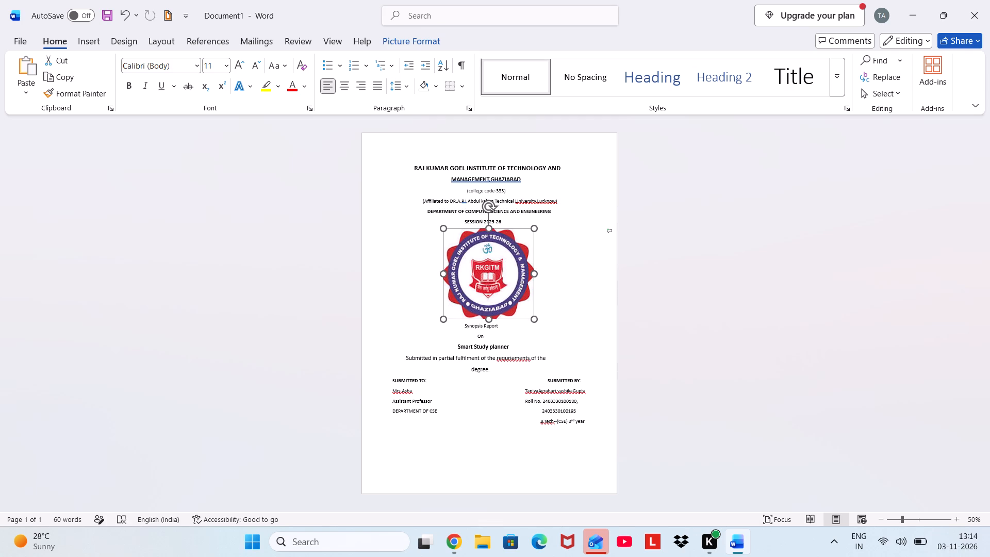
{"action": "left_click_drag", "start_coordinate": [534, 273], "coordinate": [533, 273]}
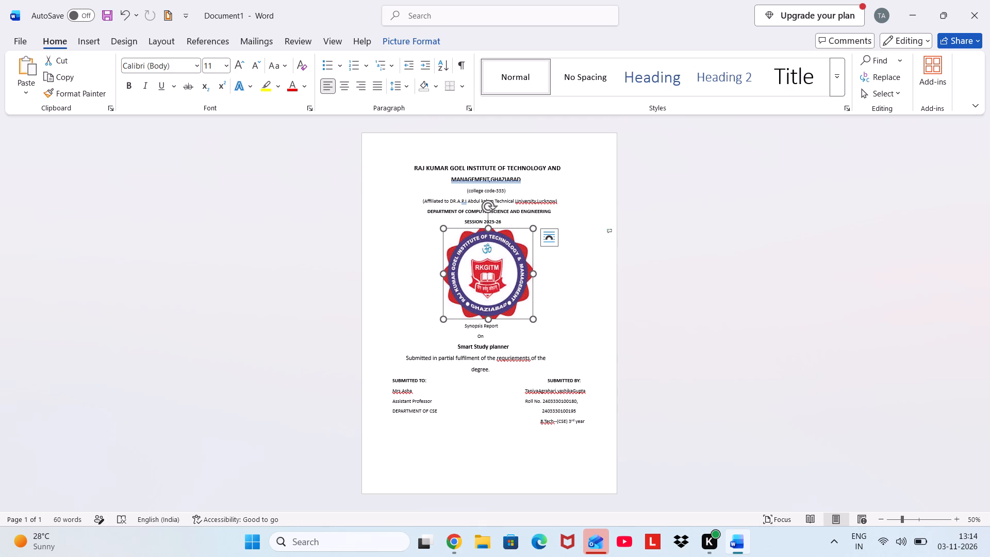
Set the font size of the "Synopsis Report" line to 14.
{"action": "left_click", "coordinate": [459, 323]}
{"action": "left_click", "coordinate": [459, 323]}
{"action": "left_click_drag", "start_coordinate": [459, 323], "coordinate": [463, 323]}
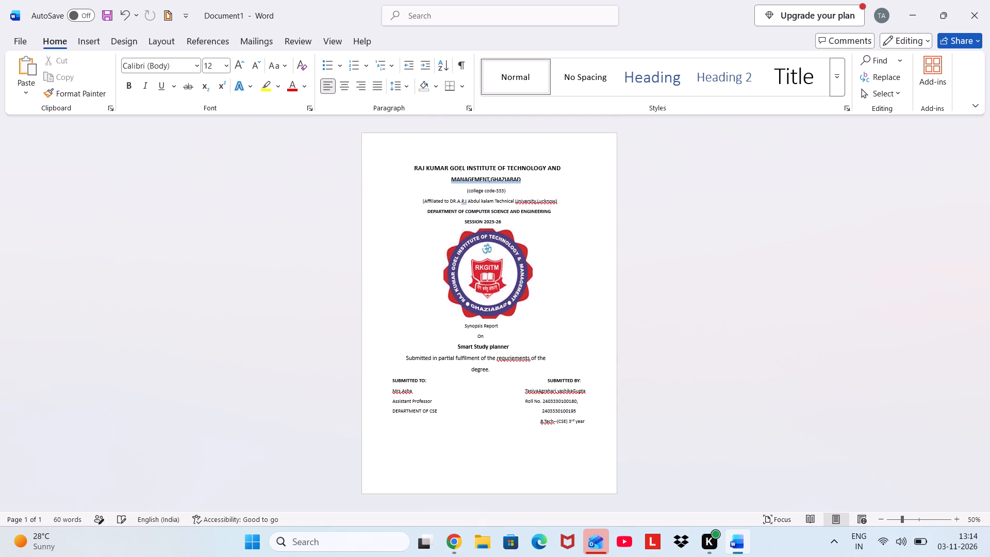
{"action": "left_click_drag", "start_coordinate": [463, 323], "coordinate": [501, 325]}
{"action": "left_click_drag", "start_coordinate": [601, 289], "coordinate": [591, 128]}
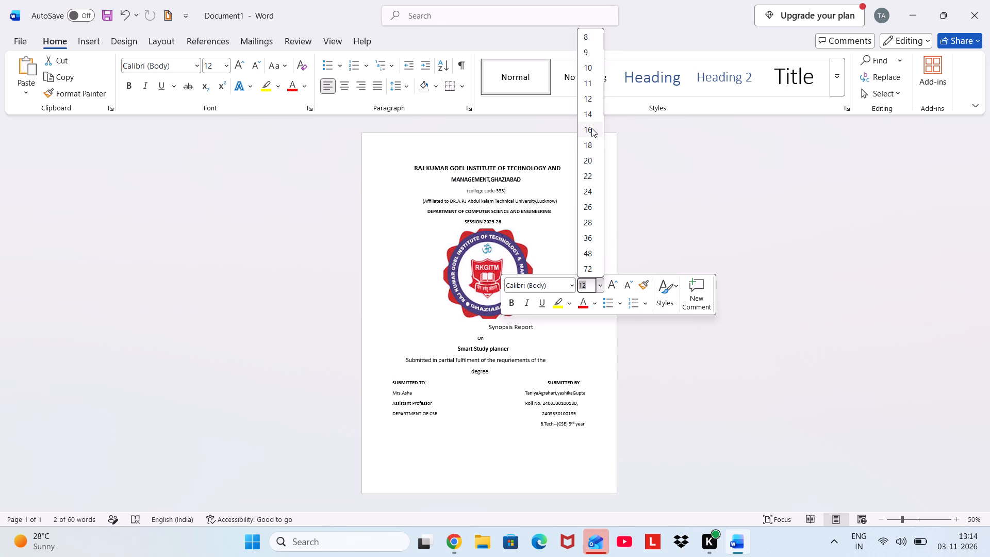
{"action": "left_click_drag", "start_coordinate": [591, 128], "coordinate": [590, 122]}
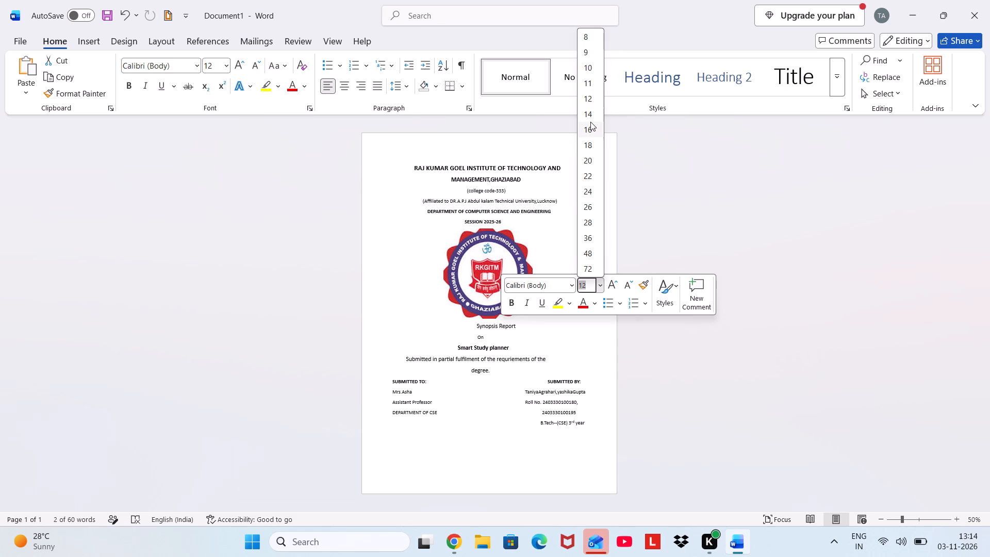
{"action": "left_click_drag", "start_coordinate": [590, 122], "coordinate": [586, 116]}
{"action": "left_click", "coordinate": [586, 116]}
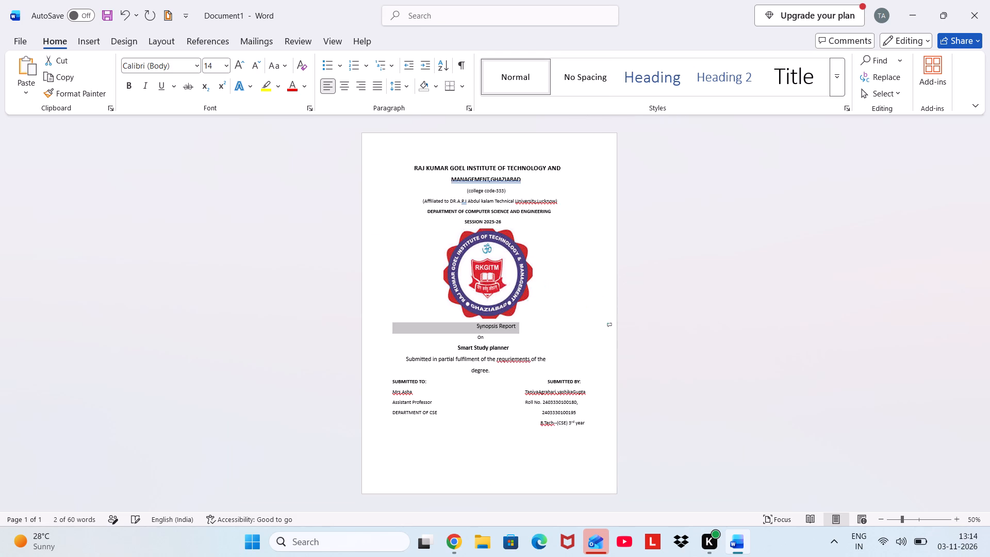
Remove leading spaces before "Synopsis Report" until the text is centred under the logo.
{"action": "left_click", "coordinate": [474, 332]}
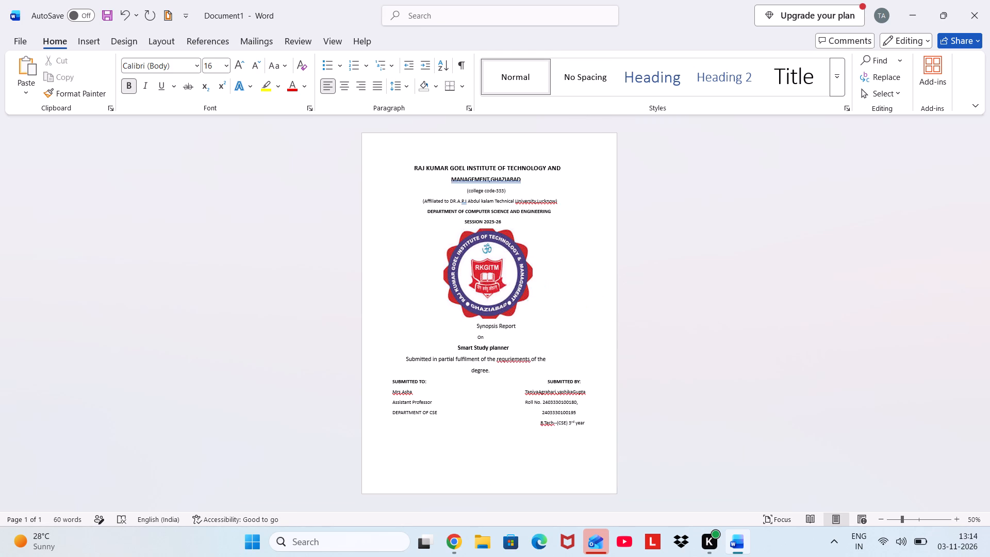
{"action": "key", "text": "BackSpace"}
{"action": "key", "text": "BackSpace"}
{"action": "key", "text": "BackSpace"}
{"action": "key", "text": "BackSpace"}
{"action": "key", "text": "BackSpace"}
{"action": "key", "text": "BackSpace"}
Insert a blank line between the logo and "Synopsis Report", and indent the text with spaces until it is roughly centred.
{"action": "key", "text": "Return"}
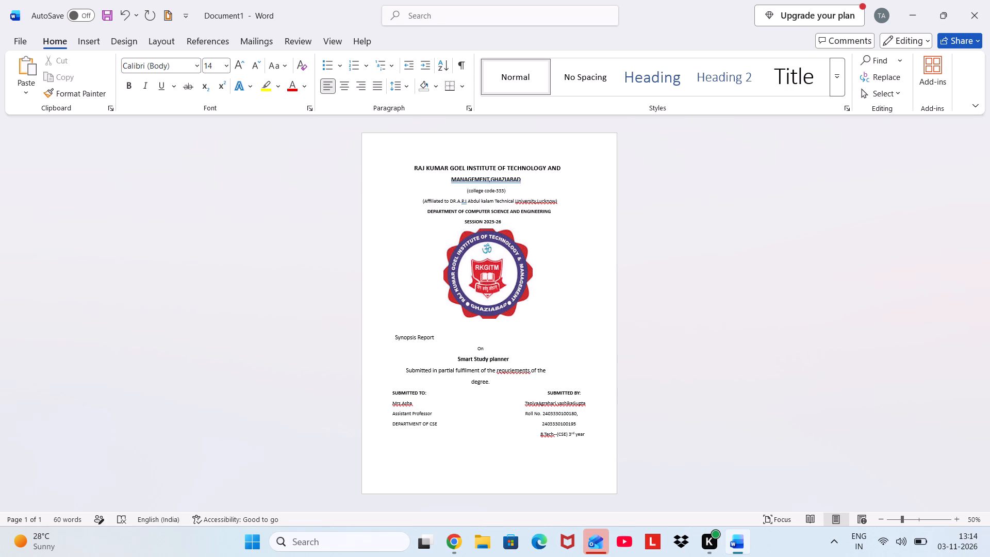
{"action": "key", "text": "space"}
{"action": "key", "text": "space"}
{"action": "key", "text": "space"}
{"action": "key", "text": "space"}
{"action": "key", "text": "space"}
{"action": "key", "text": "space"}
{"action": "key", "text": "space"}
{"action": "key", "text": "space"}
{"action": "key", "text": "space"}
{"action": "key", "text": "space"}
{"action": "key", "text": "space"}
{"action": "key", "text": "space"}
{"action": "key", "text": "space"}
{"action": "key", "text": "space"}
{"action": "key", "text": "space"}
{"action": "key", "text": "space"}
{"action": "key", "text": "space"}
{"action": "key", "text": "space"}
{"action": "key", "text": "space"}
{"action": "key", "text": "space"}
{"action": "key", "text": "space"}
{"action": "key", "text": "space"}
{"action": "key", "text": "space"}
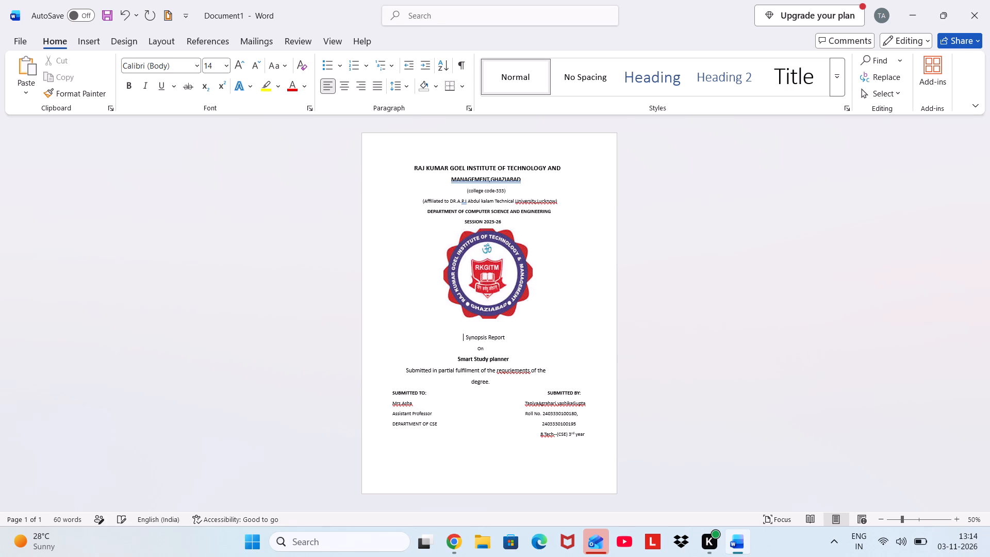
Fine-tune the leading spaces before "Synopsis Report" so the line sits centred above "On".
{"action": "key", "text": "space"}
{"action": "key", "text": "BackSpace"}
{"action": "key", "text": "BackSpace"}
{"action": "key", "text": "BackSpace"}
{"action": "left_click", "coordinate": [712, 352]}
Narrow the institute logo slightly while keeping its height and nearly round shape.
{"action": "left_click", "coordinate": [456, 273]}
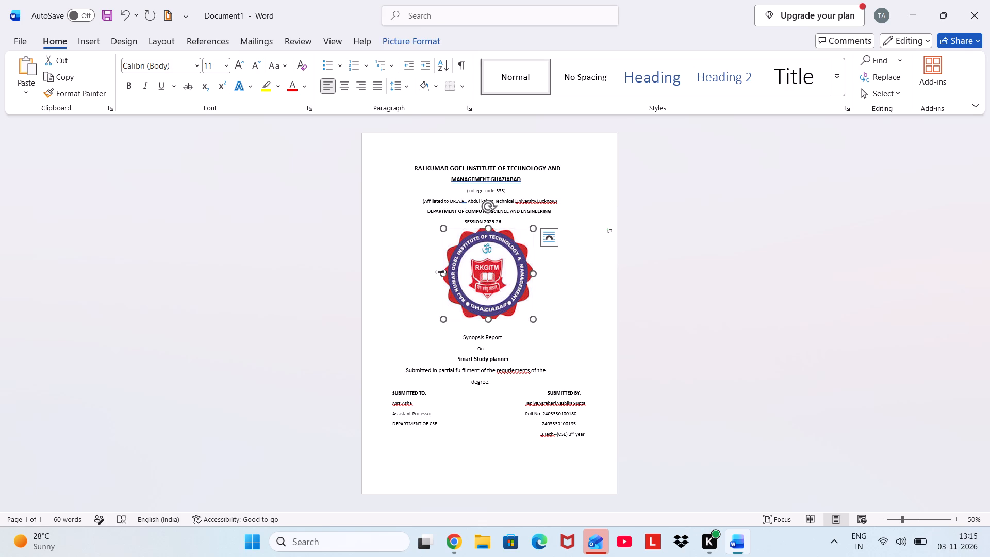
{"action": "left_click_drag", "start_coordinate": [441, 272], "coordinate": [442, 271]}
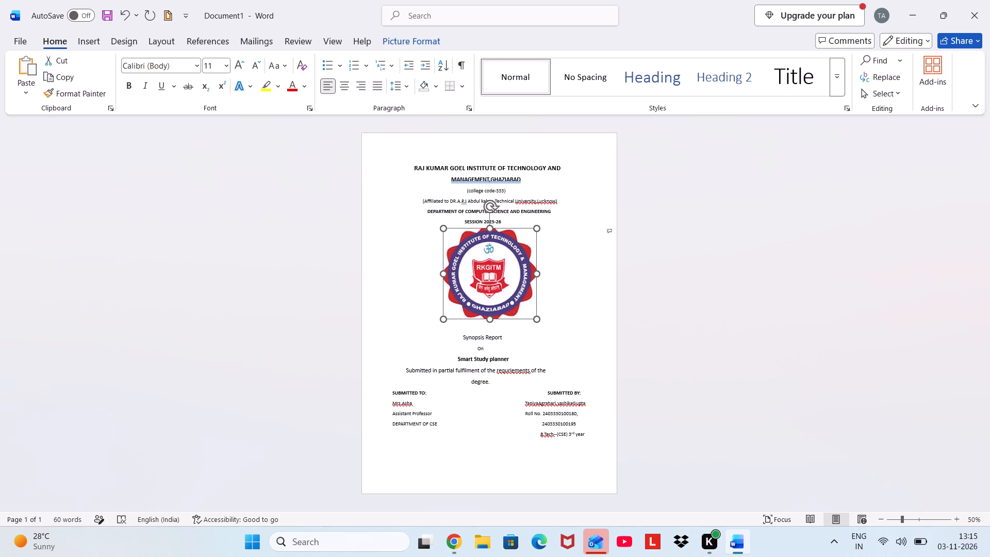
{"action": "left_click_drag", "start_coordinate": [442, 271], "coordinate": [446, 272]}
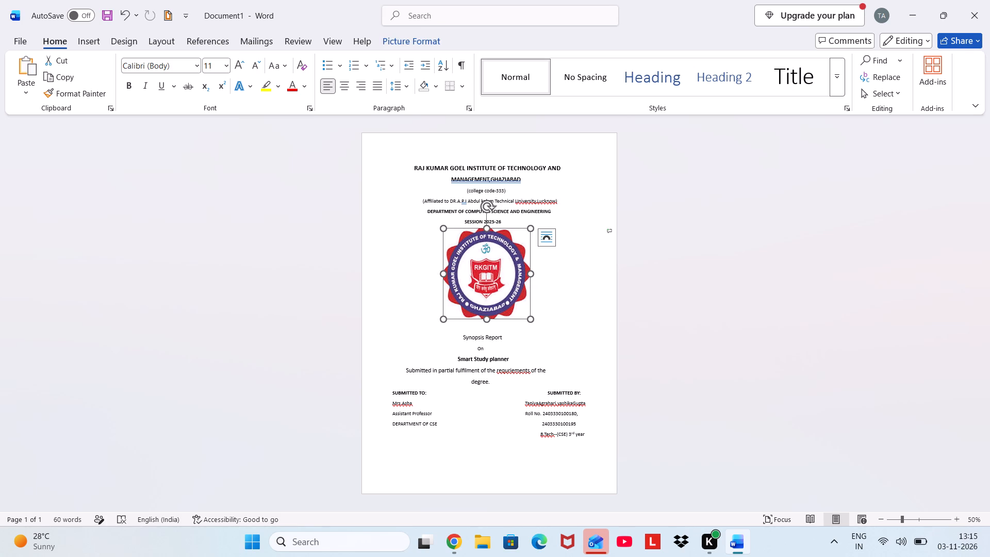
Remove five leading spaces before the logo to centre it between the session line and "Synopsis Report".
{"action": "left_click", "coordinate": [424, 244]}
{"action": "left_click", "coordinate": [426, 239]}
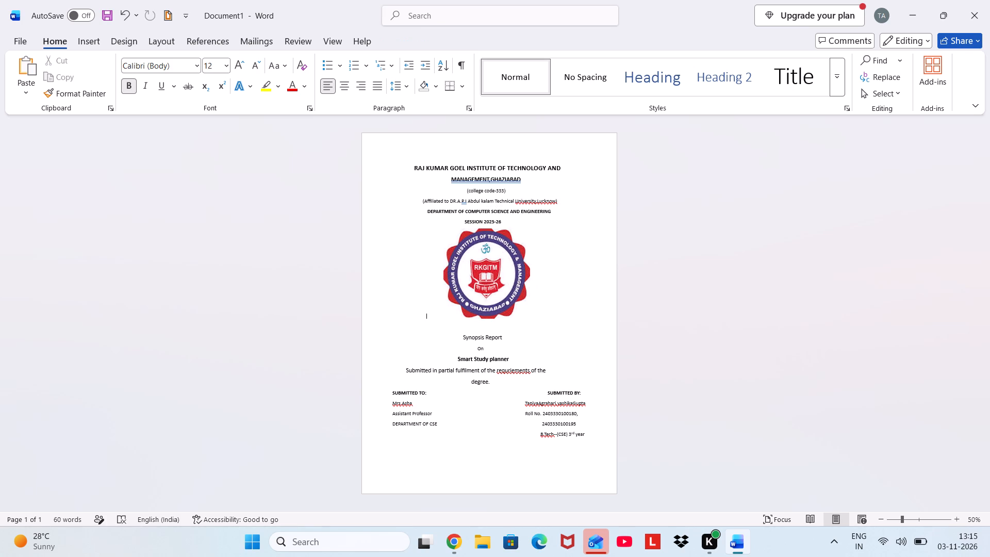
{"action": "key", "text": "BackSpace"}
{"action": "key", "text": "BackSpace"}
{"action": "key", "text": "BackSpace"}
{"action": "key", "text": "BackSpace"}
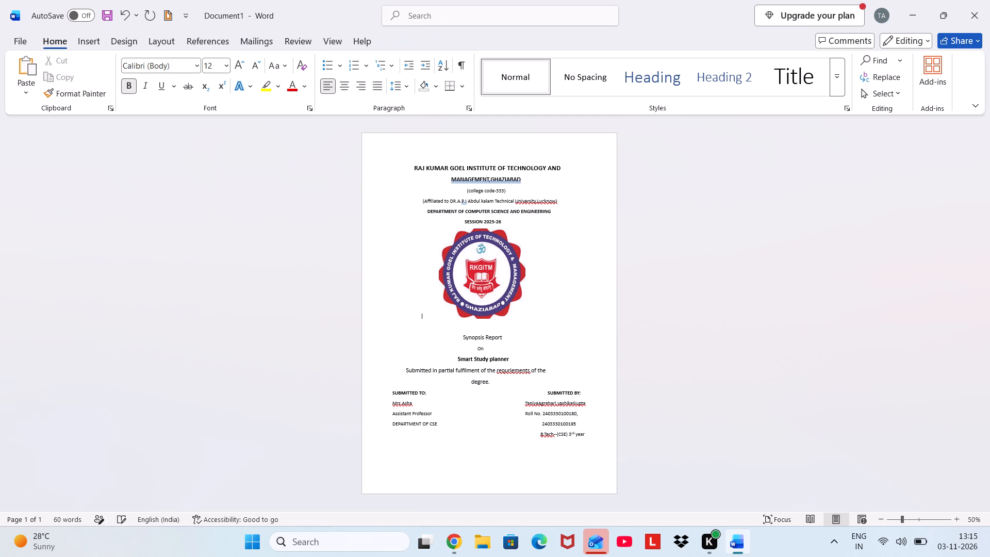
{"action": "key", "text": "BackSpace"}
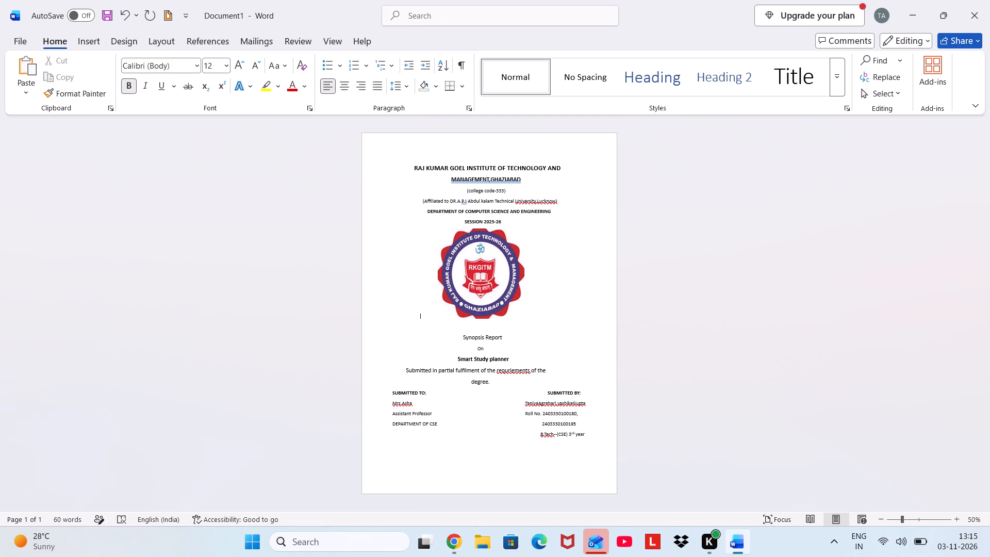
Export the cover page as a PDF in the Downloads folder, keeping the suggested file name and standard optimization.
{"action": "left_click", "coordinate": [11, 38]}
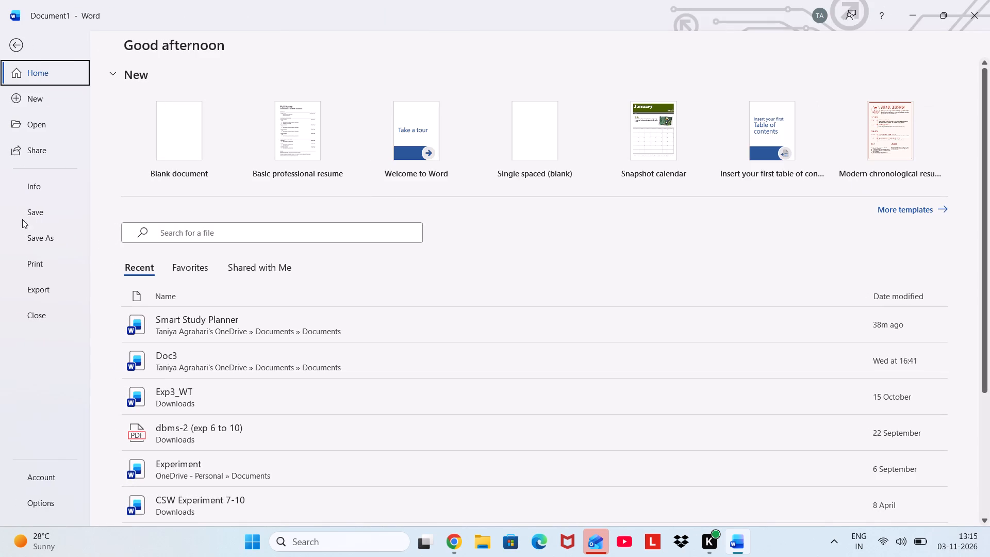
{"action": "left_click", "coordinate": [29, 293]}
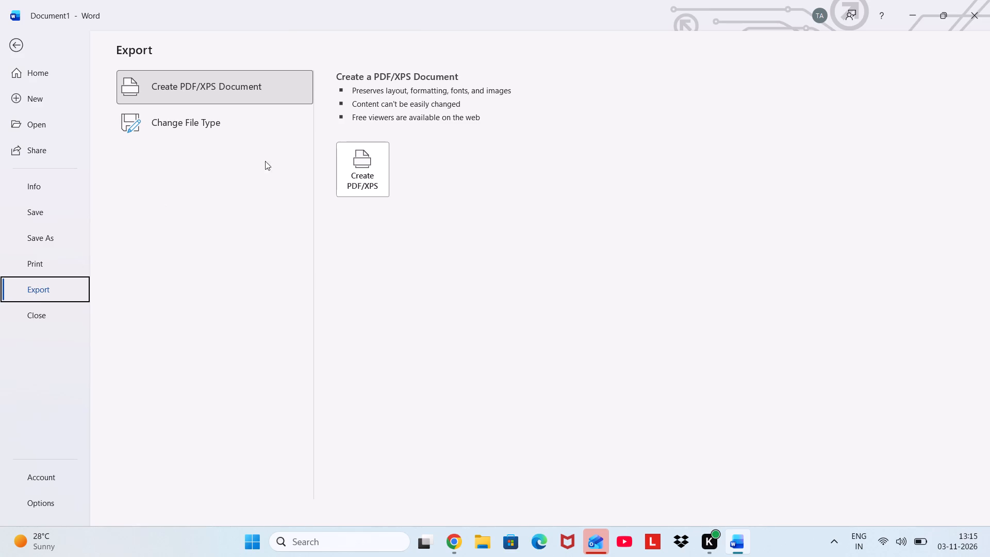
{"action": "left_click", "coordinate": [355, 171]}
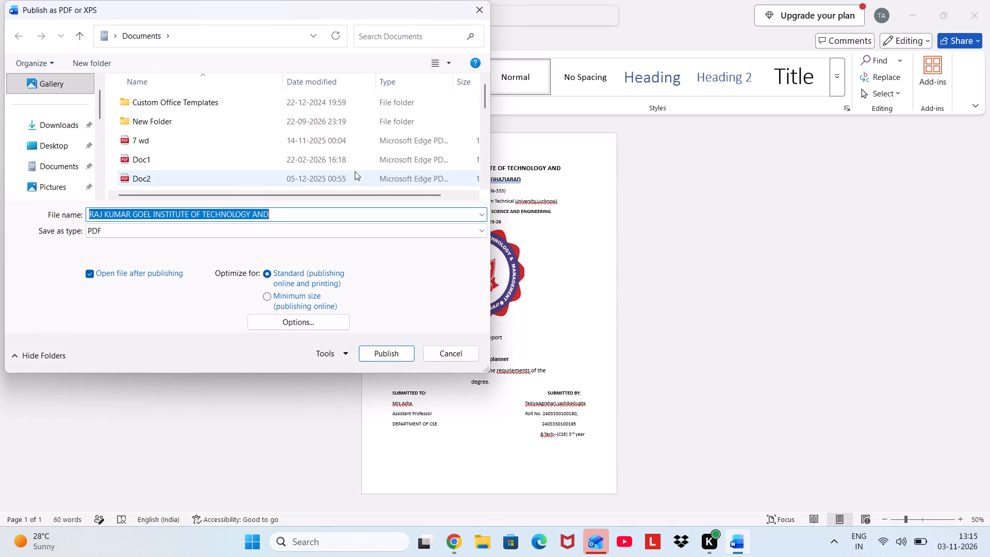
{"action": "left_click", "coordinate": [69, 125]}
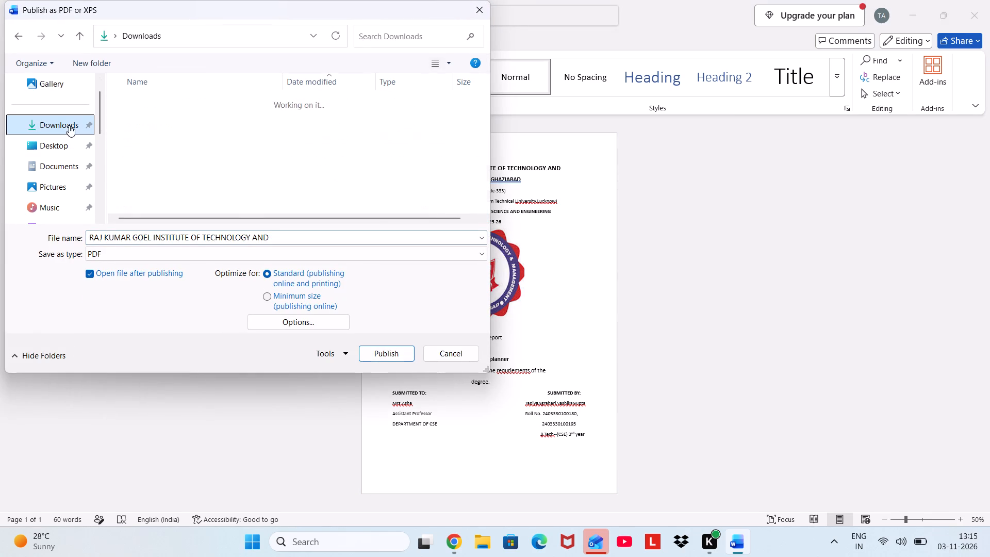
{"action": "left_click", "coordinate": [382, 355]}
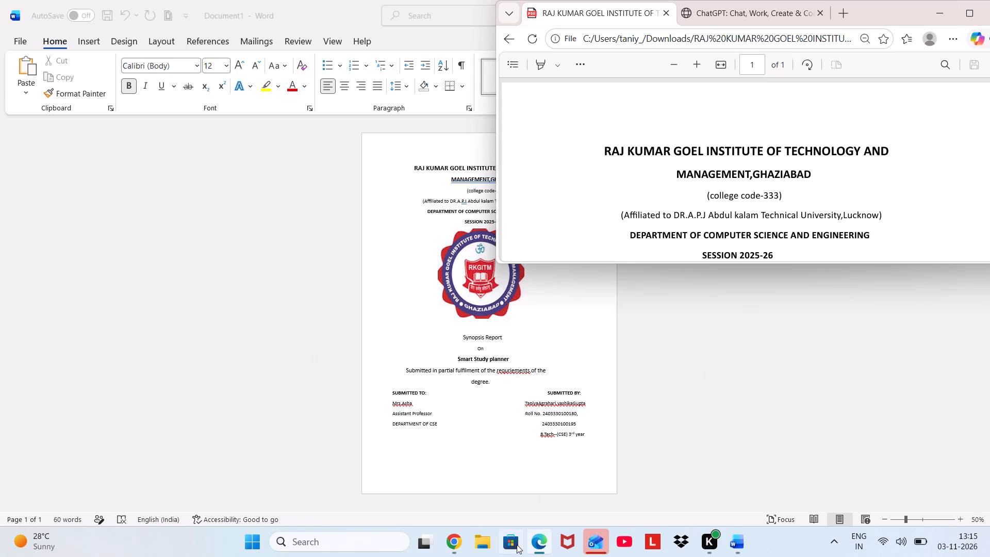
Switch to File Explorer and share the newly exported "RAJ KUMAR GOEL INSTITUTE OF TECHNOLOGY AND" PDF using WhatsApp.
{"action": "left_click_drag", "start_coordinate": [517, 545], "coordinate": [522, 536]}
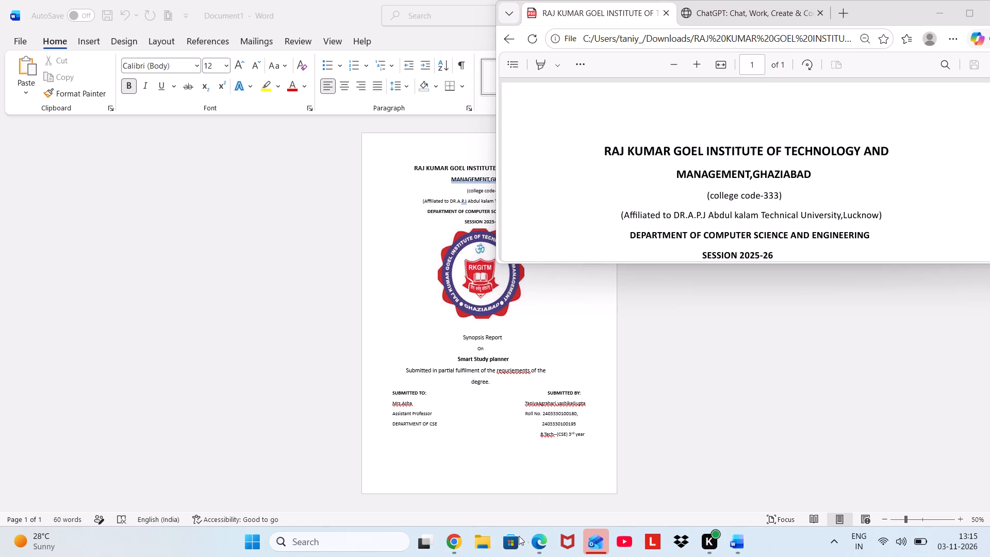
{"action": "left_click", "coordinate": [474, 549]}
{"action": "left_click", "coordinate": [474, 549]}
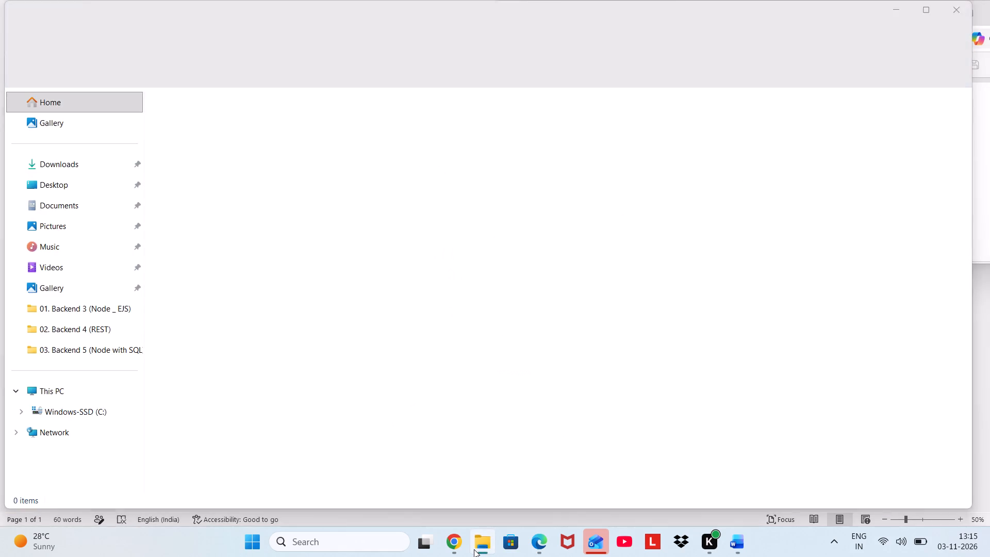
{"action": "left_click", "coordinate": [476, 550]}
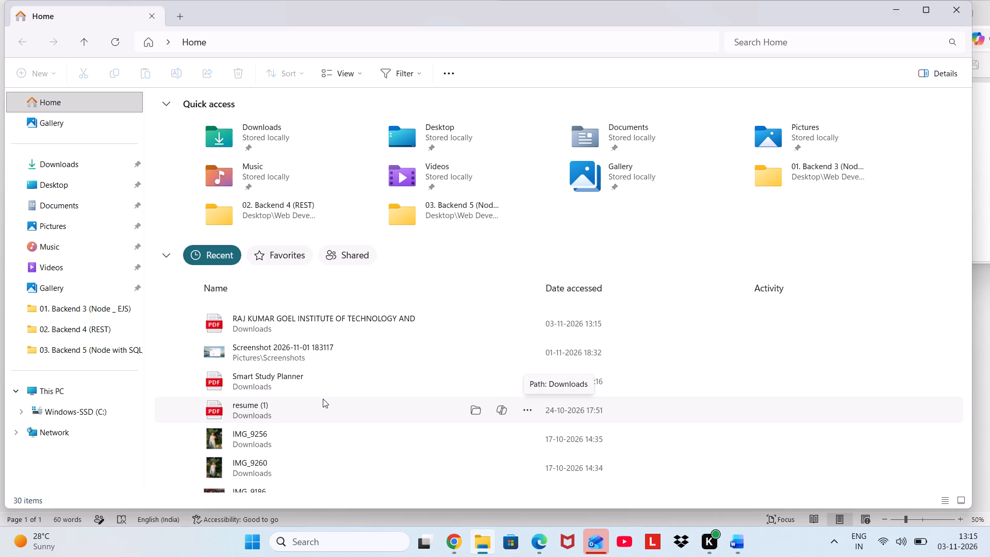
{"action": "right_click", "coordinate": [279, 330]}
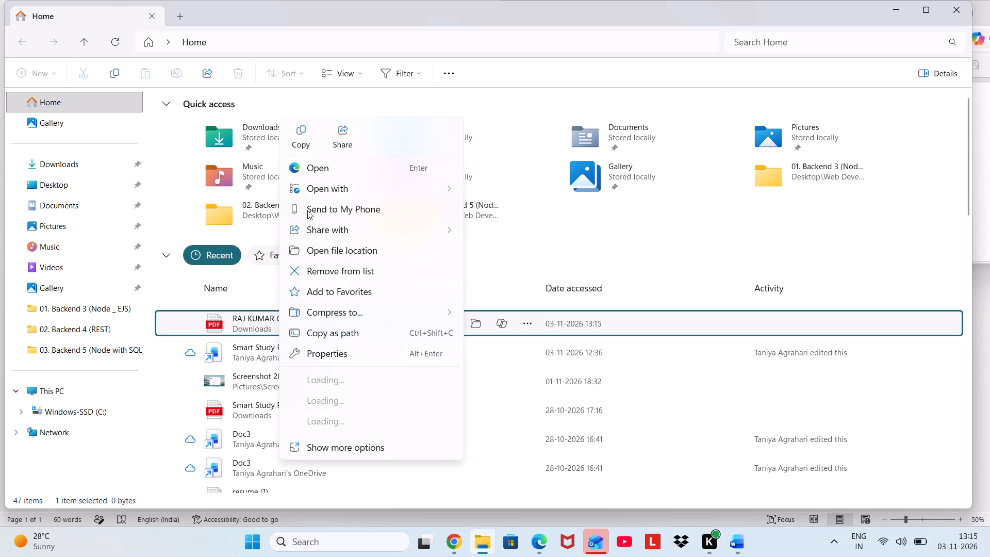
{"action": "left_click", "coordinate": [357, 128]}
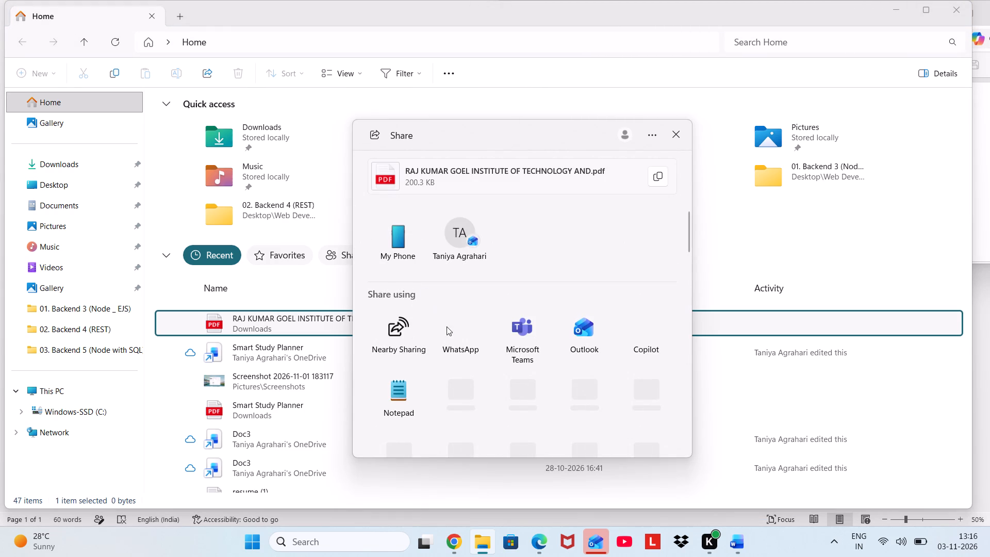
{"action": "left_click", "coordinate": [449, 332]}
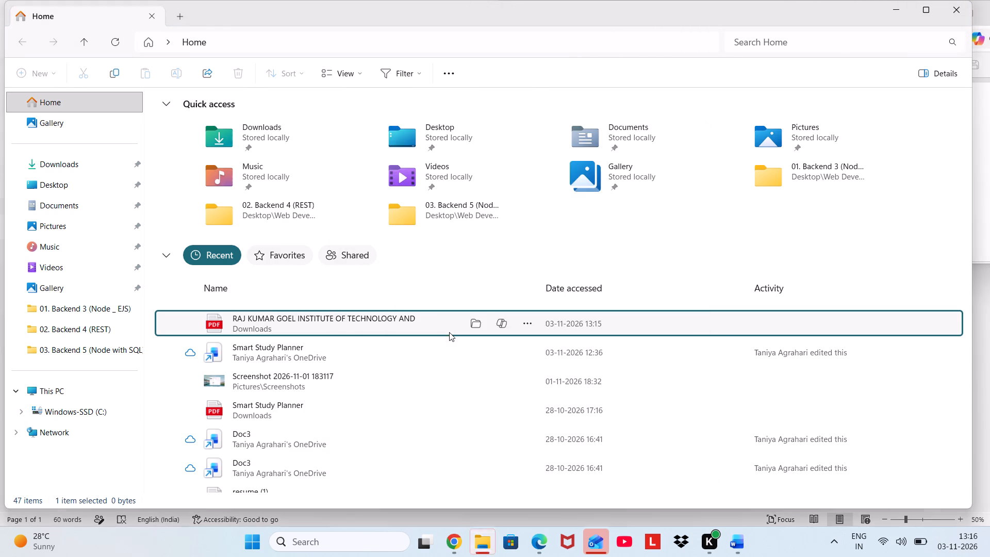
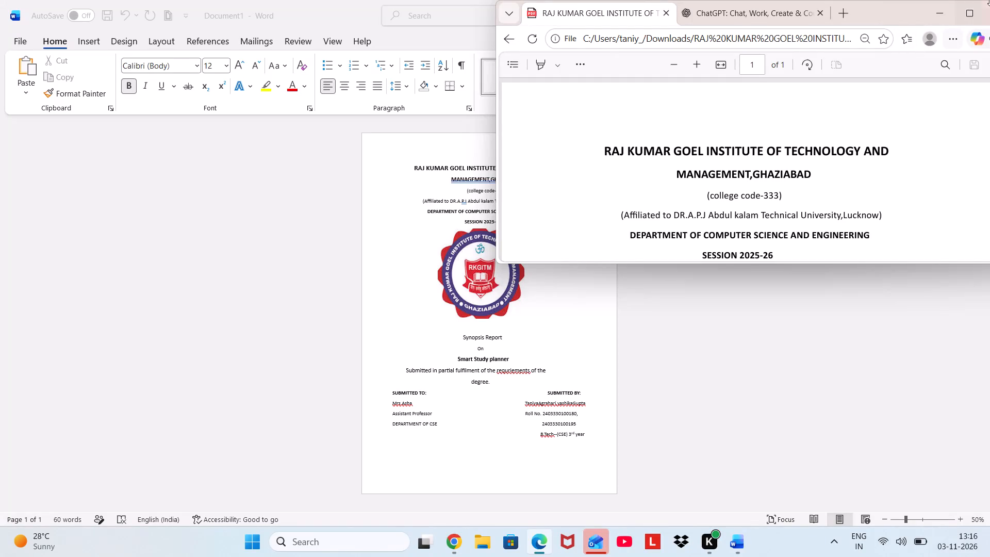
Close the browser window displaying the exported cover page PDF.
{"action": "double_click", "coordinate": [987, 0]}
{"action": "left_click_drag", "start_coordinate": [987, 0], "coordinate": [979, 11]}
{"action": "left_click", "coordinate": [979, 11]}
{"action": "left_click", "coordinate": [965, 31]}
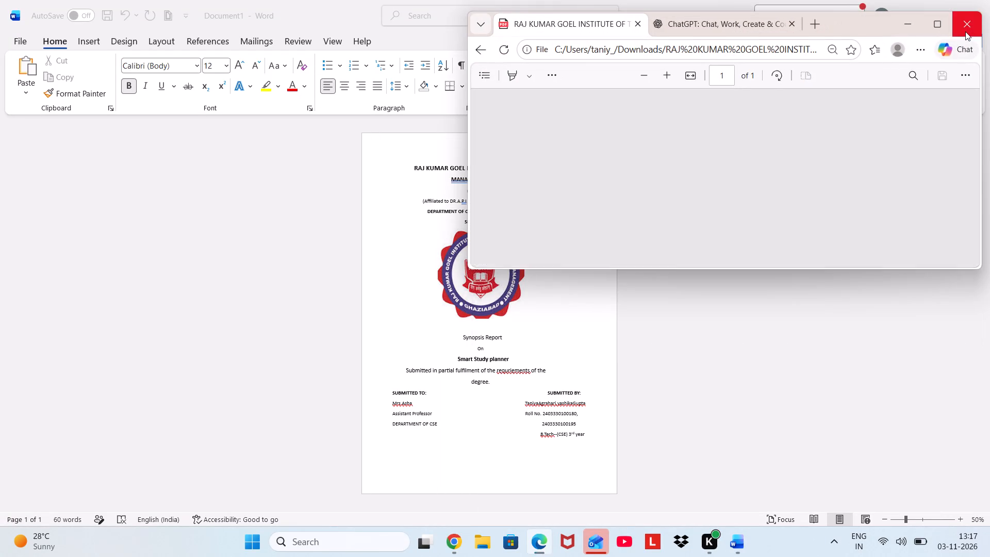
Close the cover page document in Word.
{"action": "left_click", "coordinate": [977, 13]}
{"action": "left_click", "coordinate": [977, 13]}
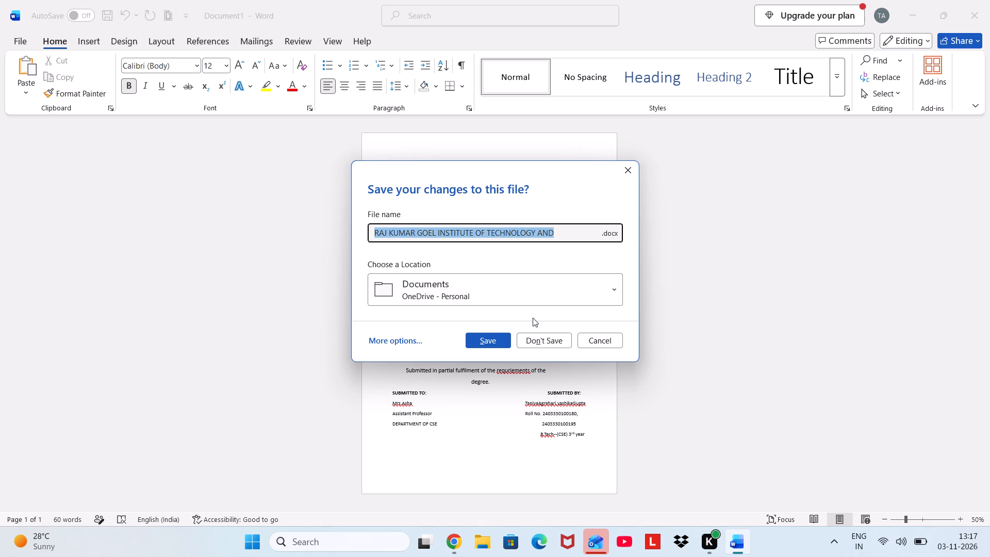
Save the cover page as "RAJ KUMAR GOEL INSTITUTE OF TECHNOLOGY AND" in the OneDrive Documents folder and close the document.
{"action": "left_click", "coordinate": [488, 340]}
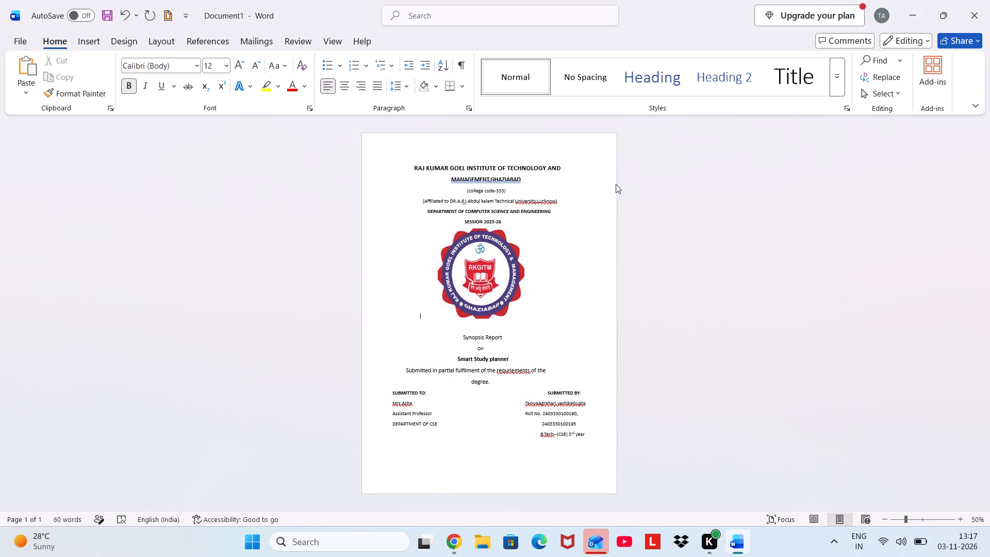
{"action": "left_click", "coordinate": [974, 16]}
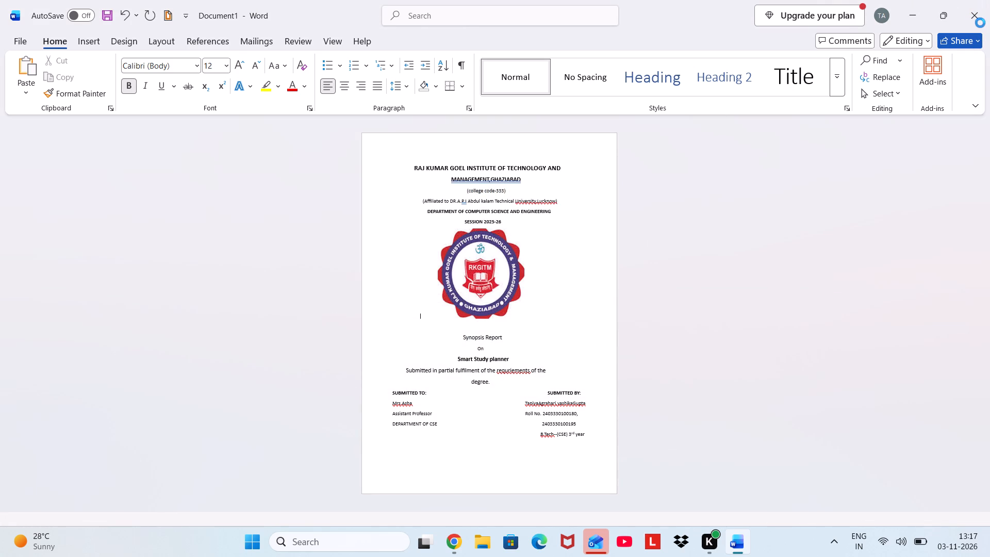
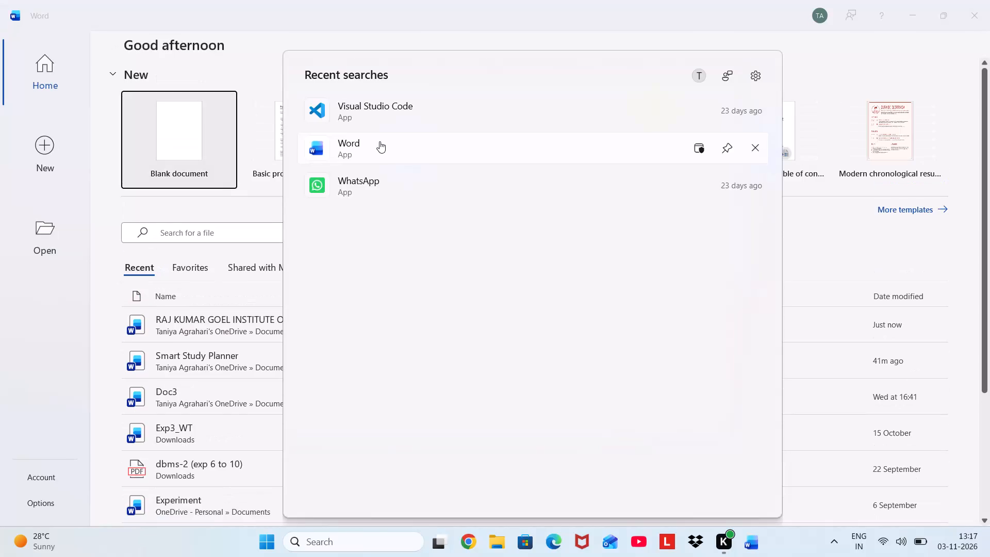
Reopen the recent cover page document "RAJ KUMAR GOEL INSTITUTE OF TECHNOLOGY AND" in Word.
{"action": "double_click", "coordinate": [208, 321]}
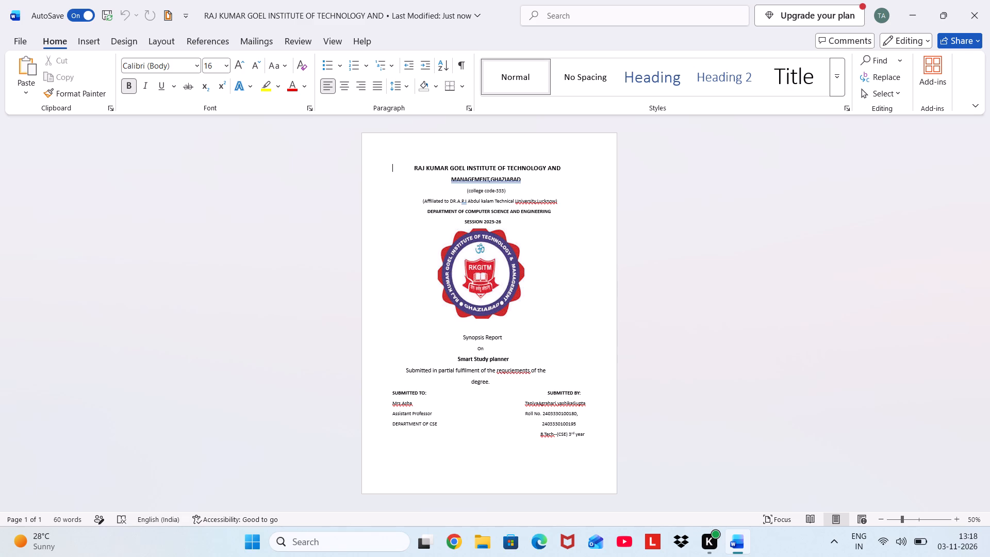
Remove "-26" from the end of the SESSION line above the institute logo.
{"action": "left_click", "coordinate": [505, 222]}
Change the session years on the cover page to 2026-27.
{"action": "key", "text": "BackSpace"}
{"action": "key", "text": "BackSpace"}
{"action": "key", "text": "BackSpace"}
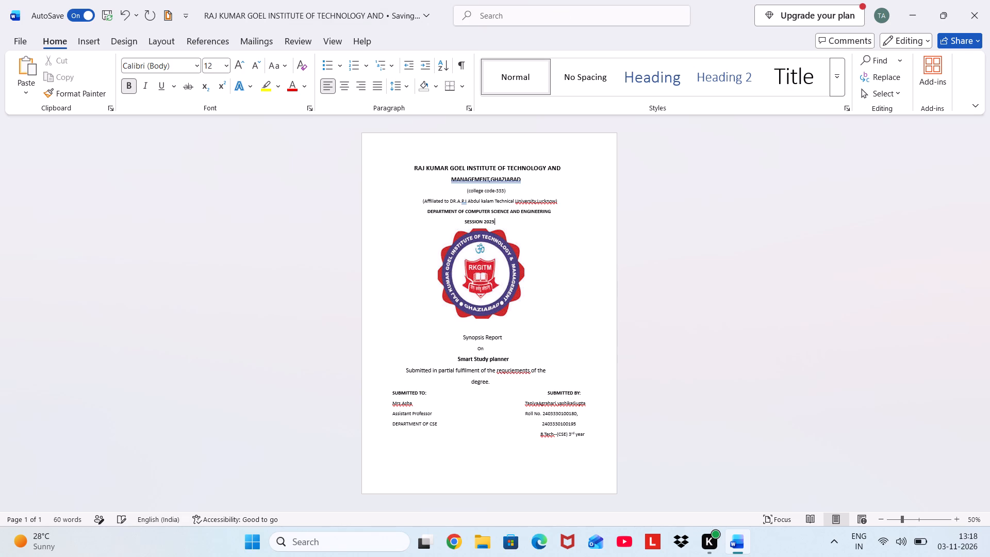
{"action": "key", "text": "BackSpace"}
{"action": "key", "text": "6"}
{"action": "key", "text": "minus"}
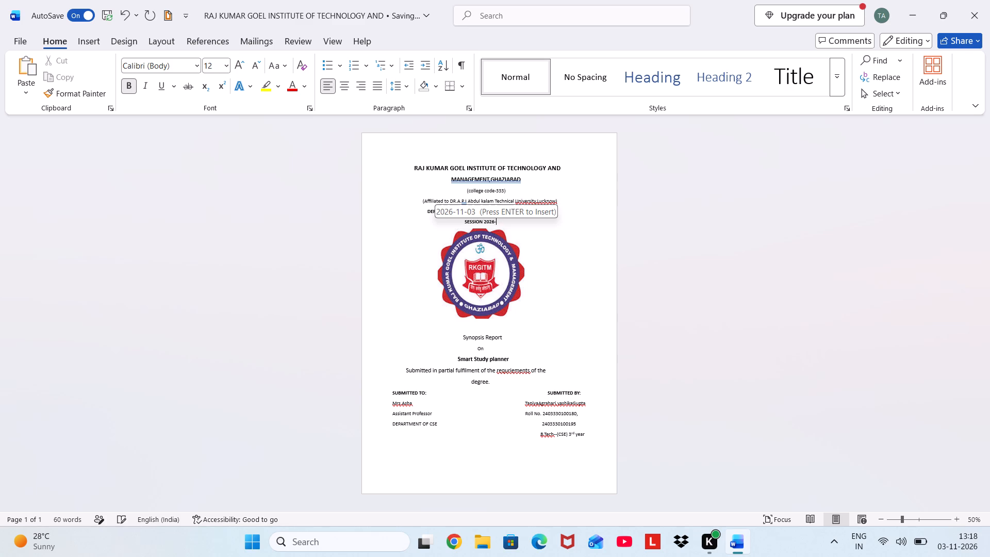
{"action": "type", "text": "27"}
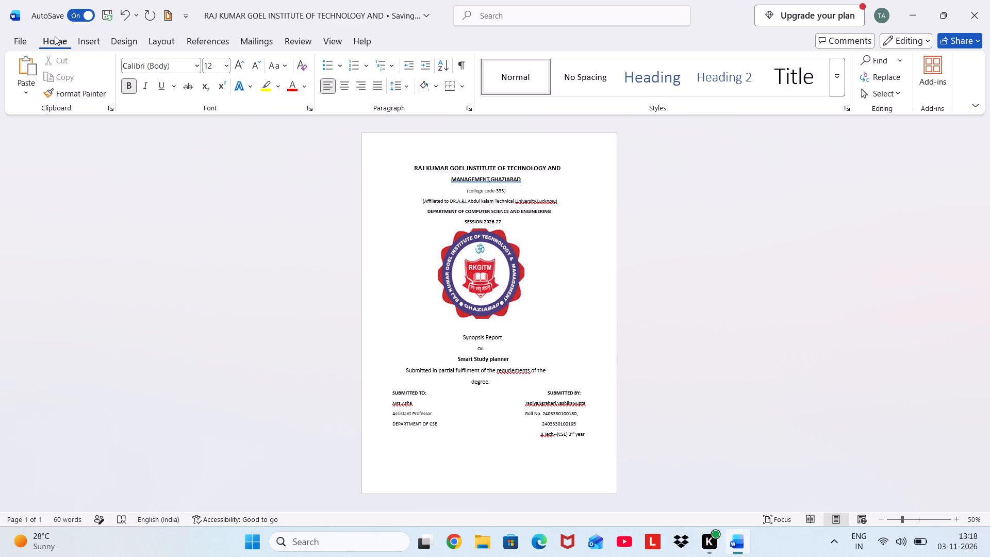
Export the cover page as a PDF to the Downloads folder, replacing the existing file of the same name.
{"action": "left_click", "coordinate": [19, 37]}
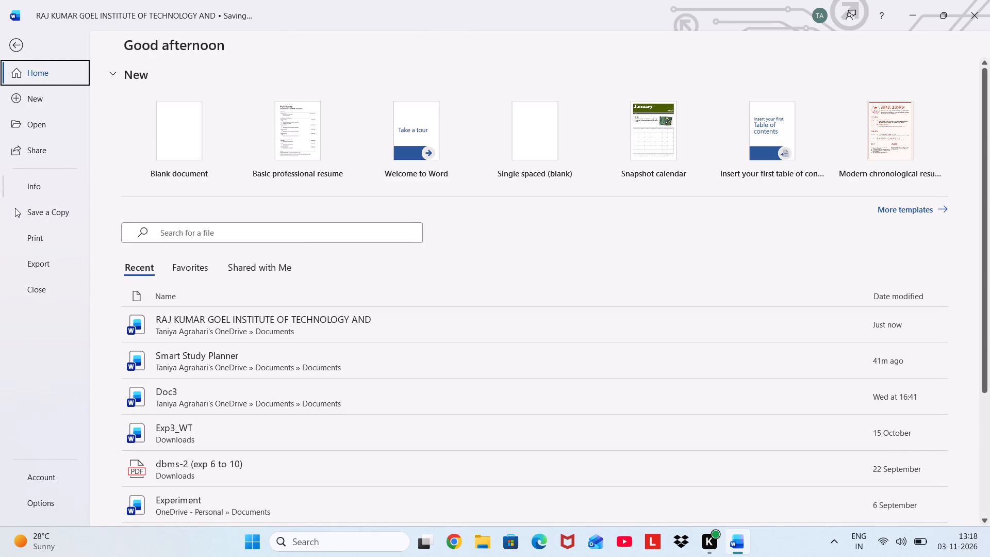
{"action": "left_click", "coordinate": [38, 264]}
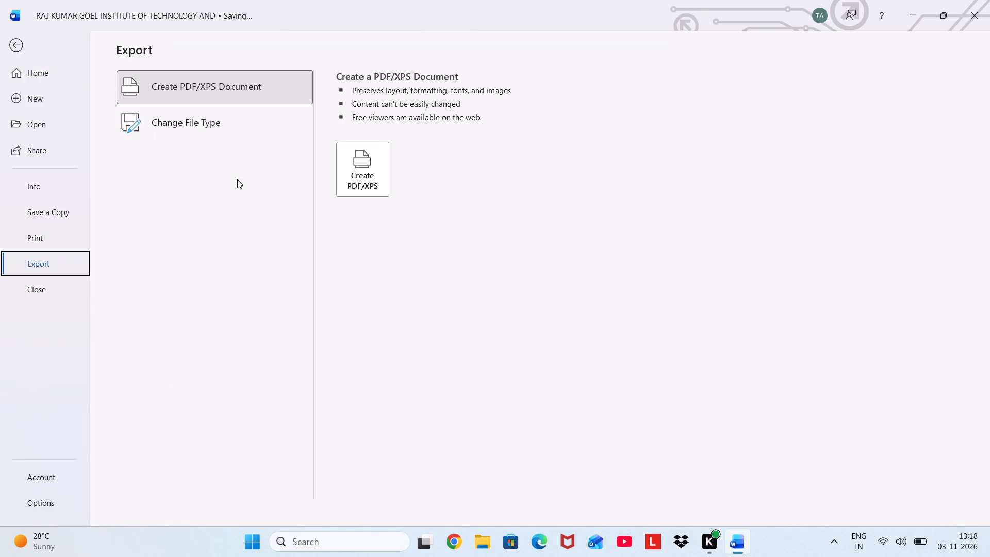
{"action": "left_click", "coordinate": [362, 157]}
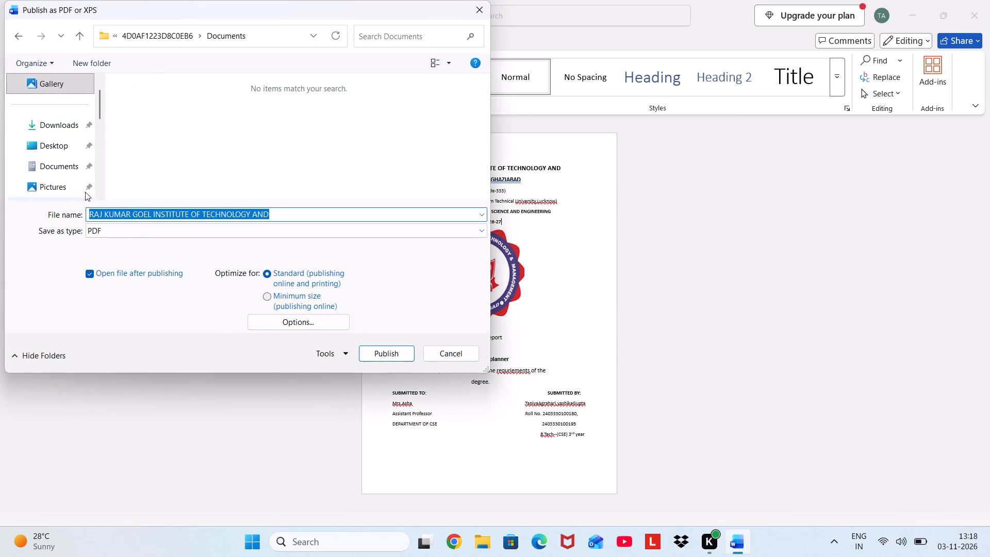
{"action": "left_click", "coordinate": [55, 120]}
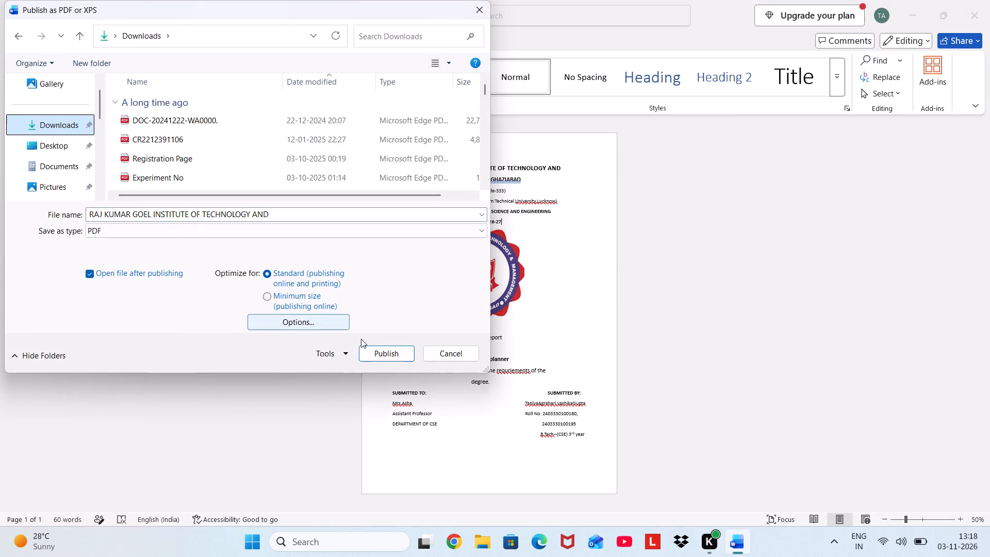
{"action": "left_click", "coordinate": [383, 358]}
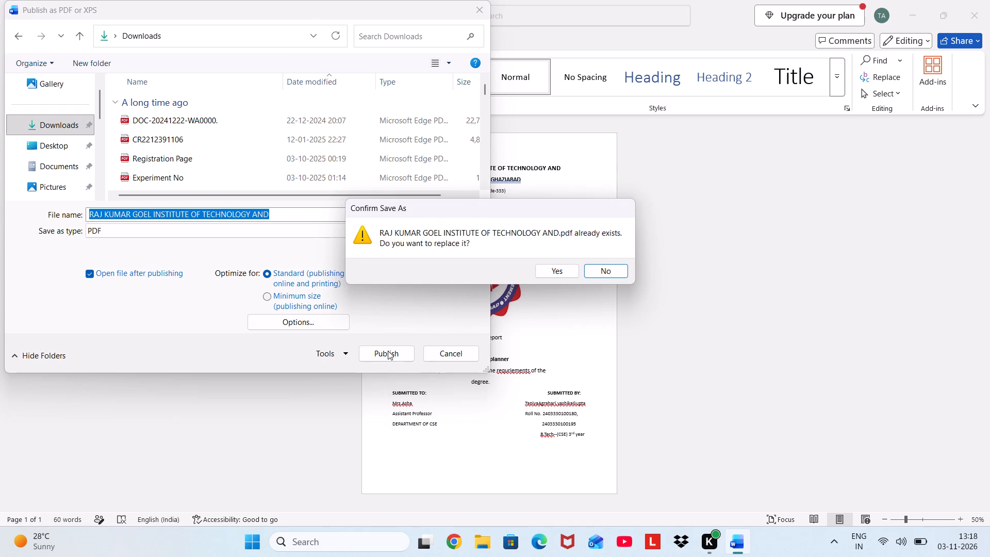
{"action": "left_click", "coordinate": [567, 267]}
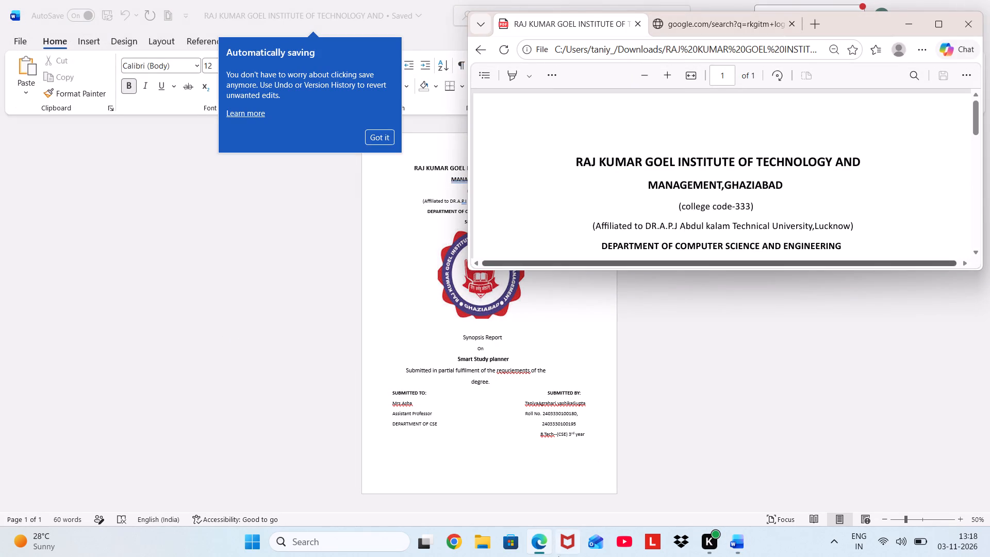
Switch to File Explorer and start sharing the recent PDF "RAJ KUMAR GOEL INSTITUTE OF TECHNOLOGY AND".
{"action": "left_click", "coordinate": [482, 545]}
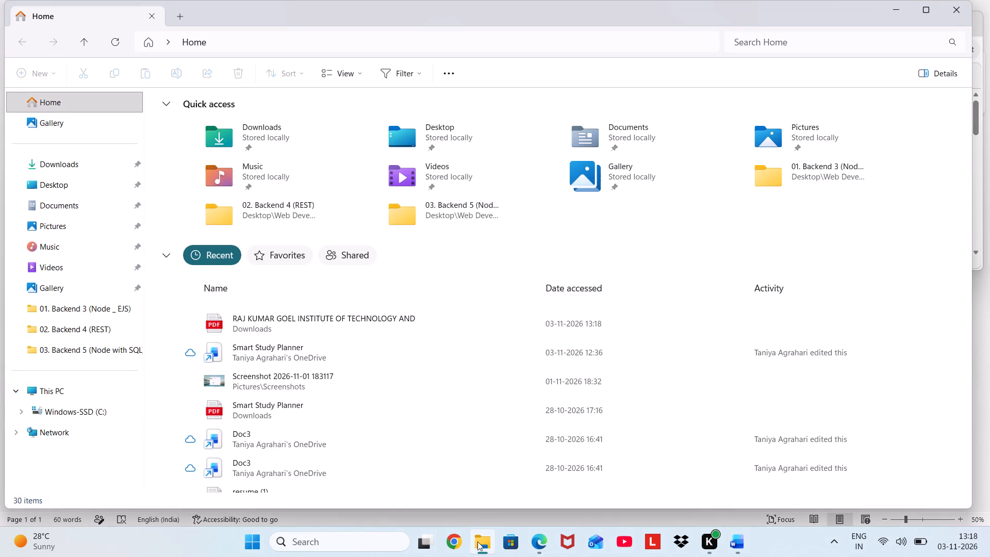
{"action": "left_click", "coordinate": [402, 320]}
{"action": "right_click", "coordinate": [402, 320]}
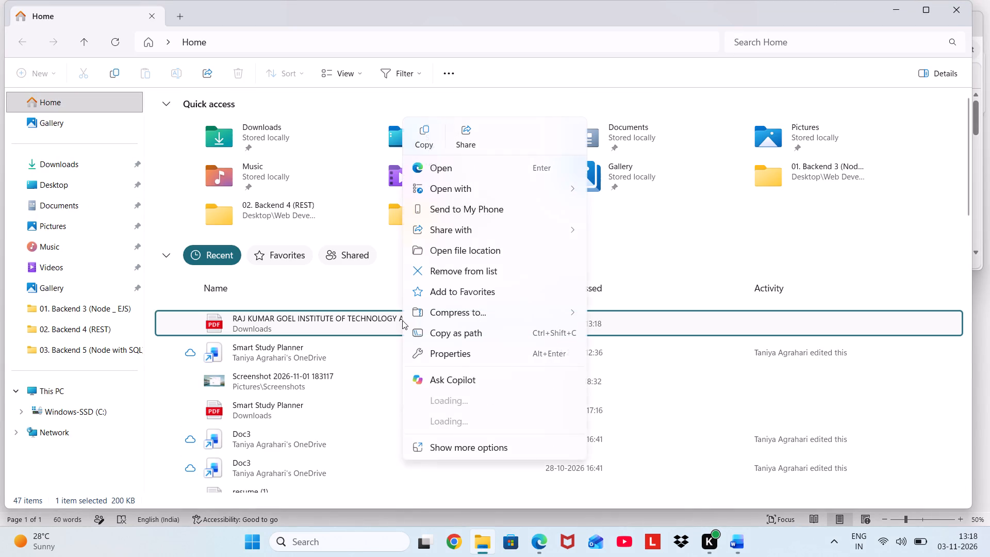
{"action": "left_click", "coordinate": [465, 142]}
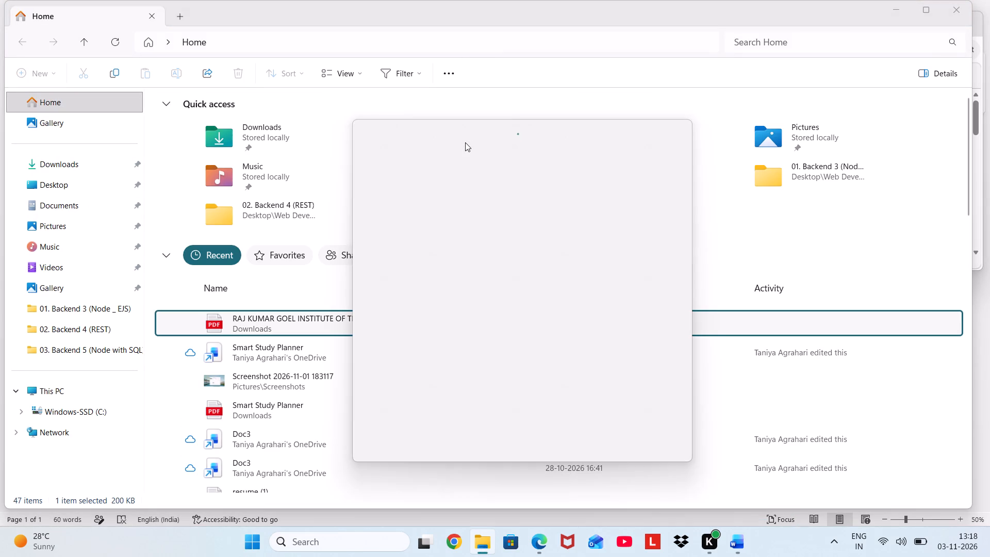
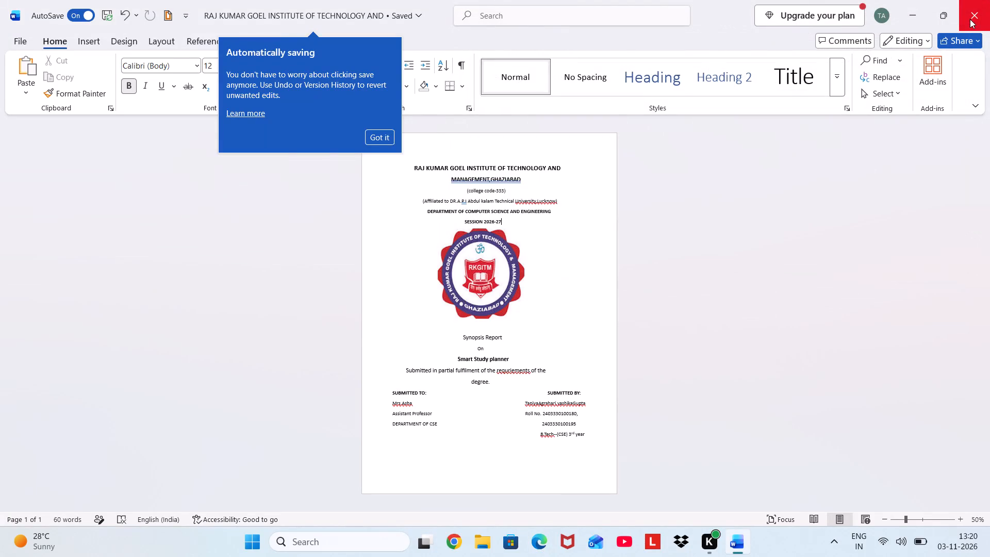
Close the cover page document in Word.
{"action": "left_click", "coordinate": [973, 10]}
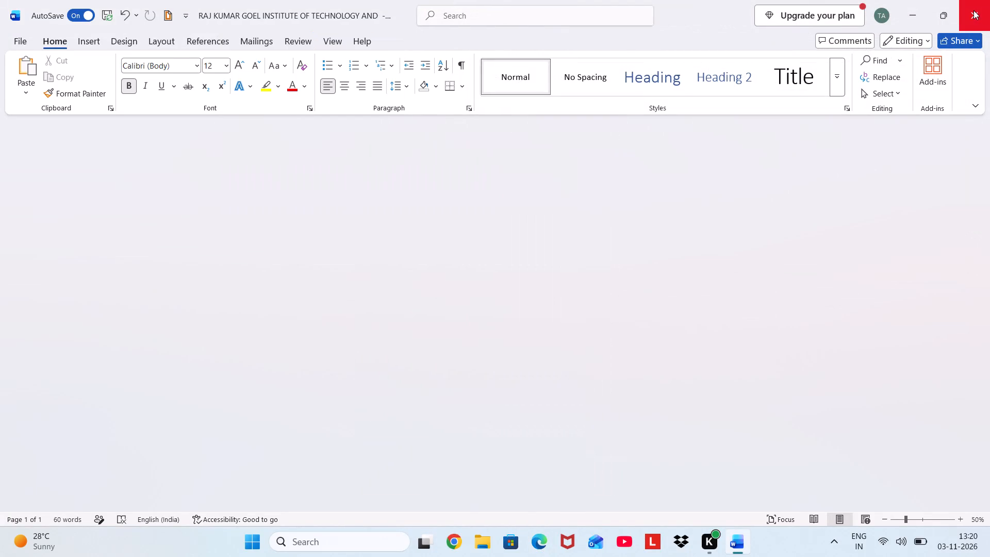
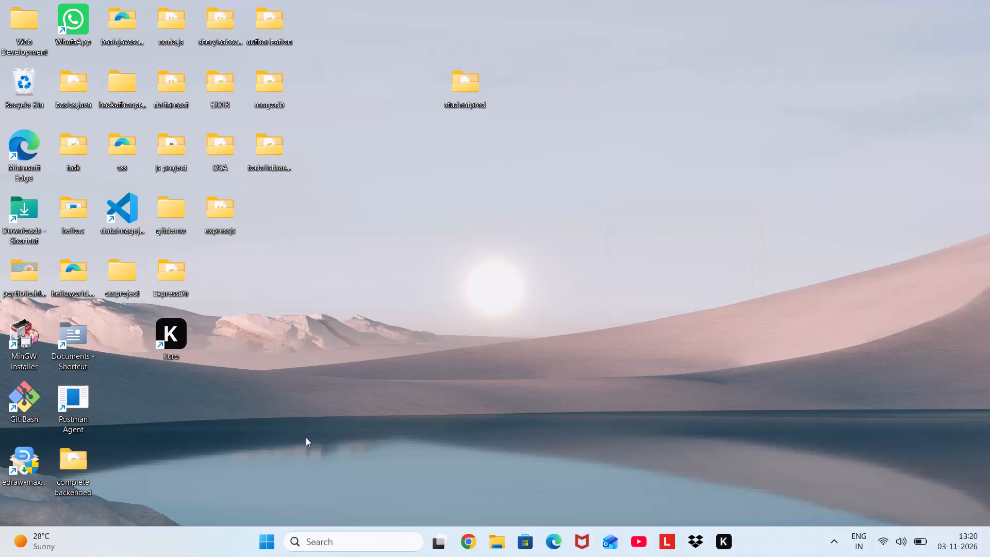
Bring up the Windows power options for shutting down the computer.
{"action": "left_click", "coordinate": [272, 548]}
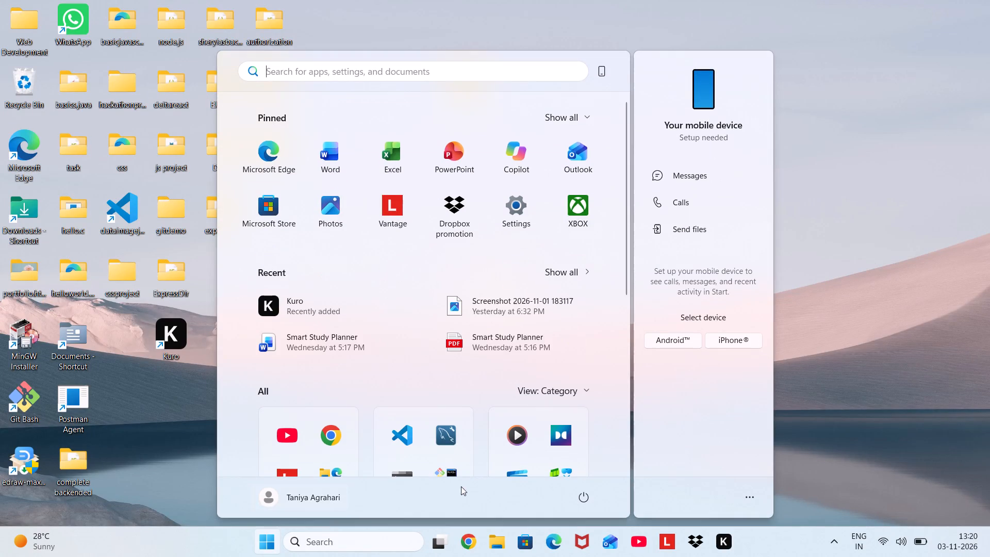
{"action": "left_click", "coordinate": [603, 502]}
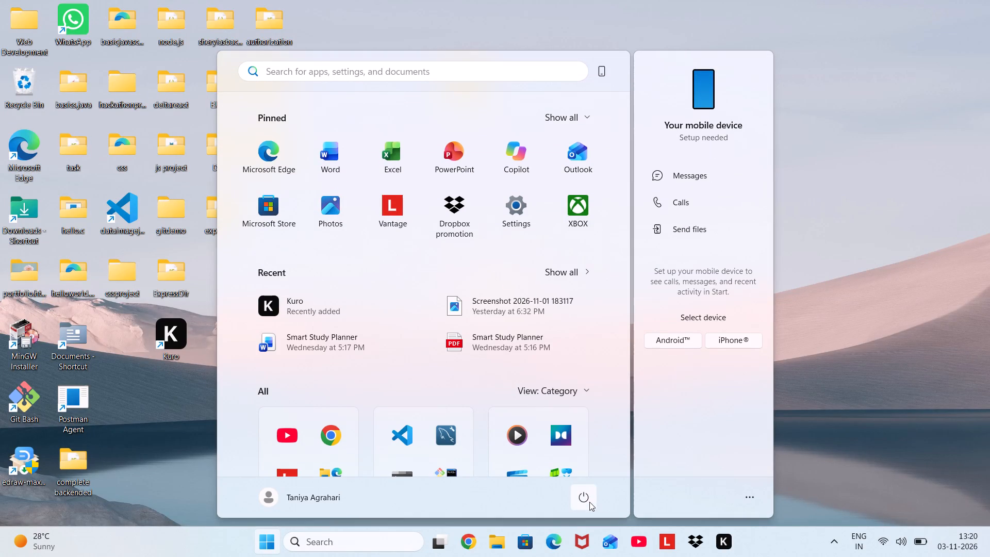
{"action": "left_click", "coordinate": [589, 502]}
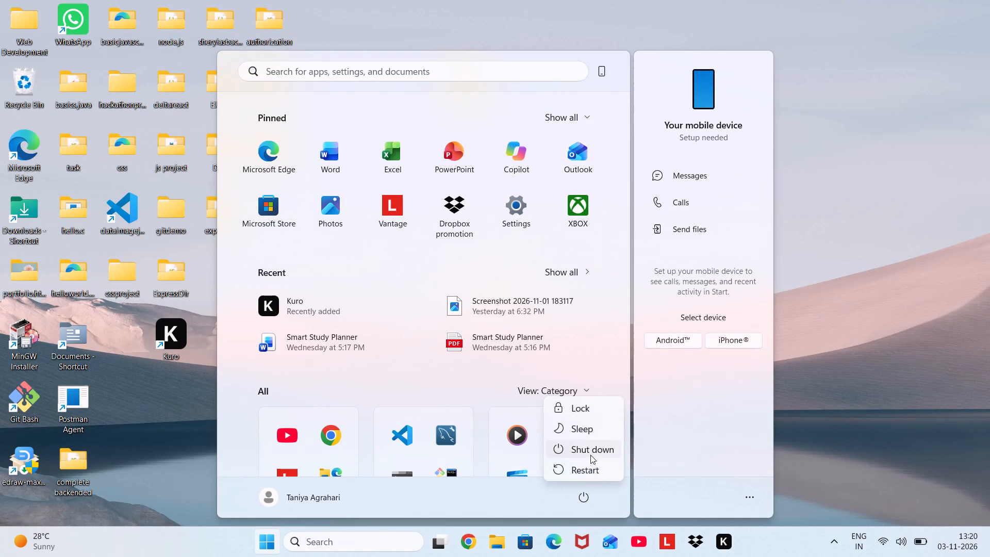